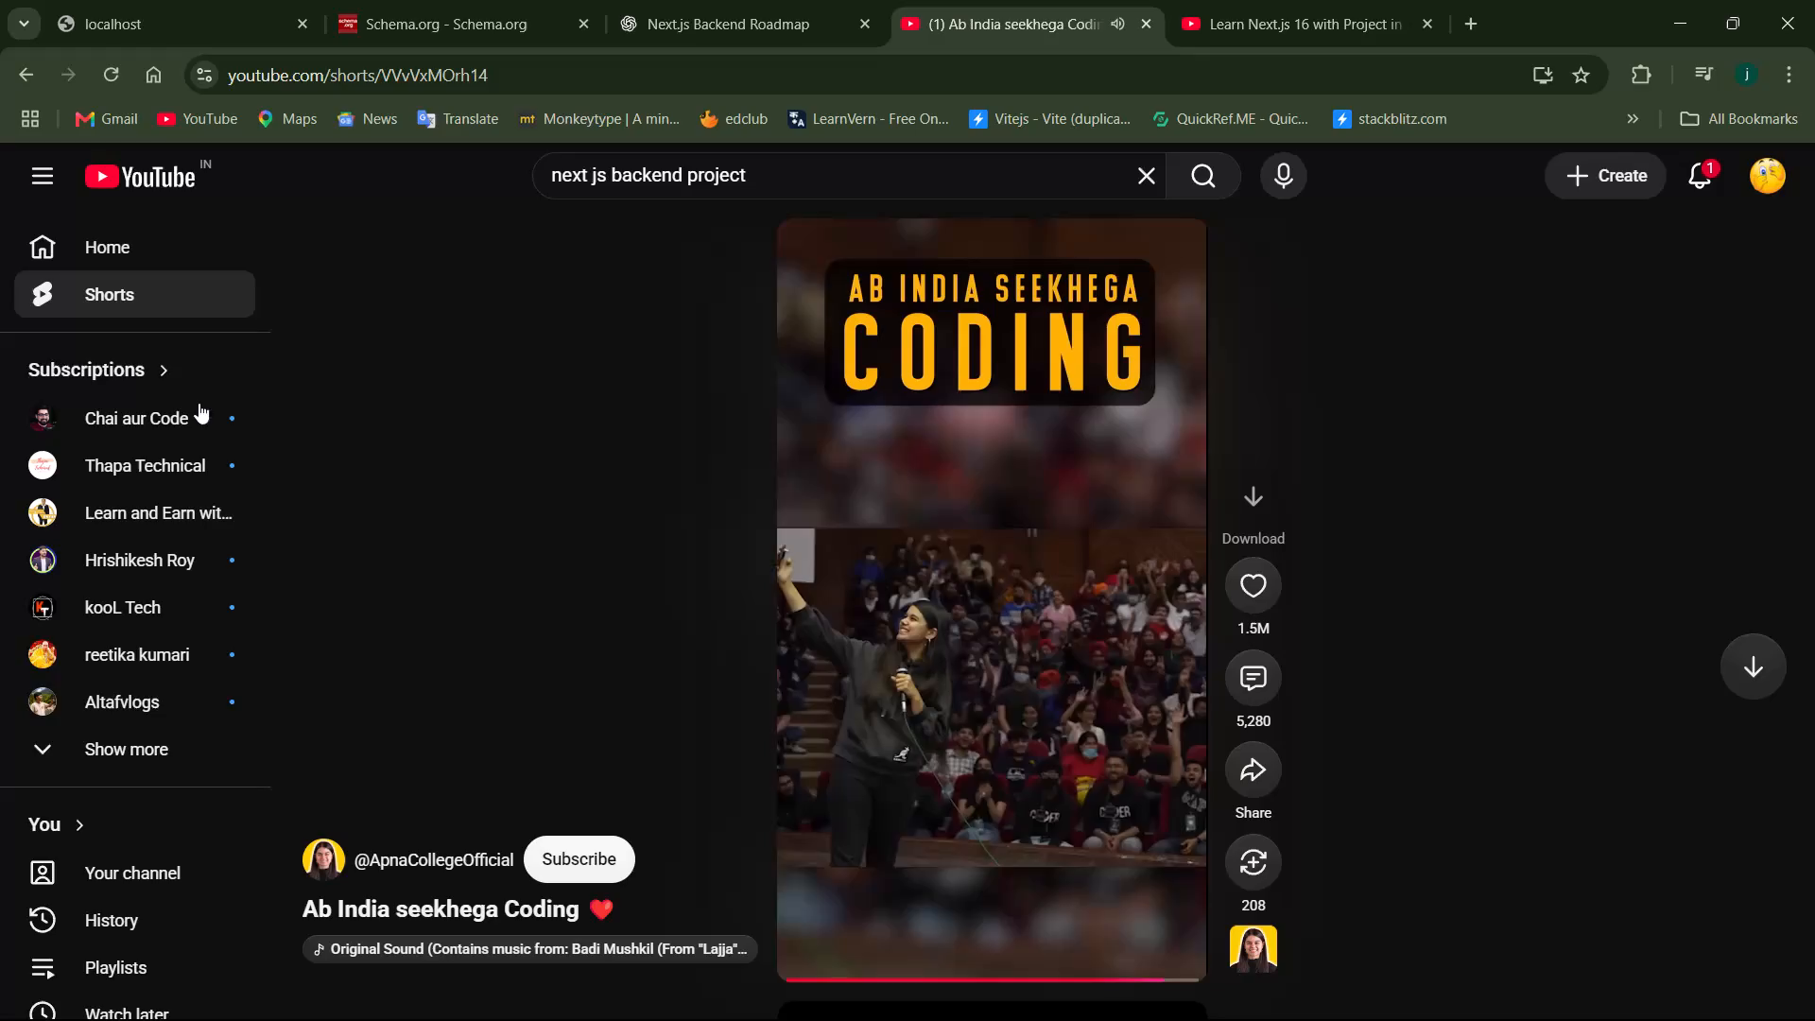
Go to the YouTube home page and browse the recommended videos.
{"action": "left_click", "coordinate": [156, 175]}
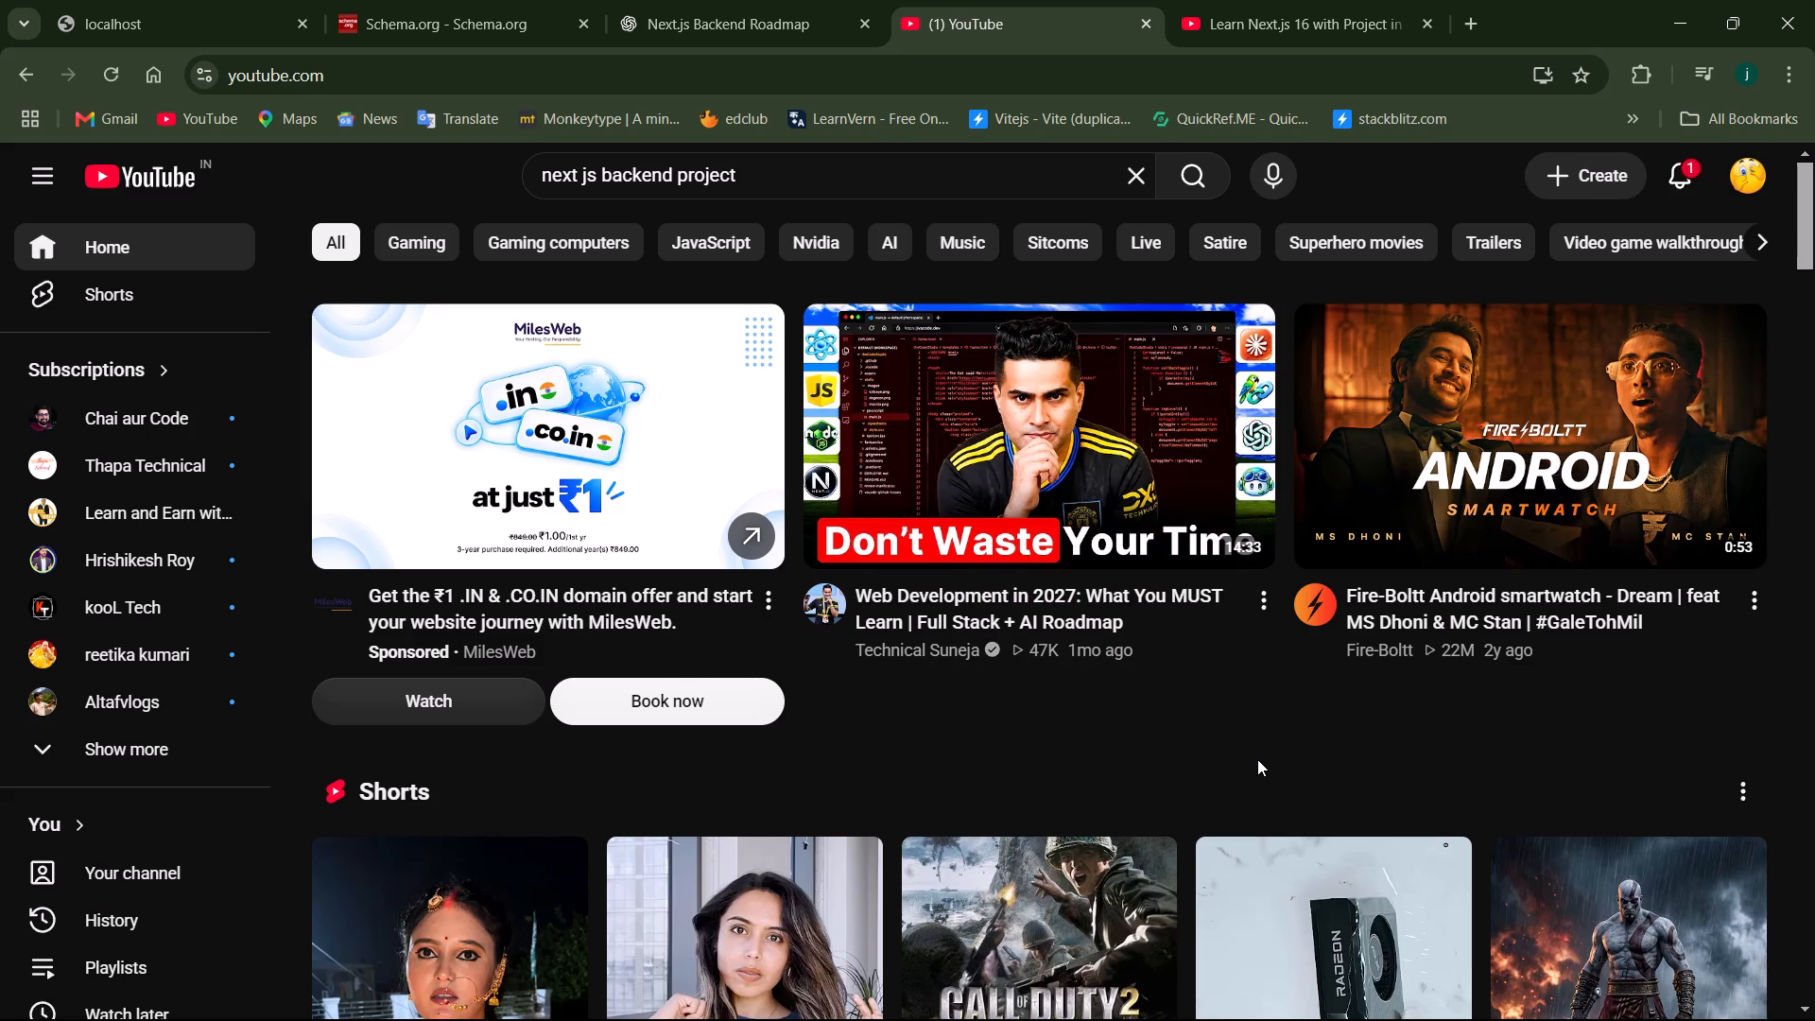
{"action": "scroll", "coordinate": [1257, 759], "scroll_direction": "down", "scroll_amount": 3}
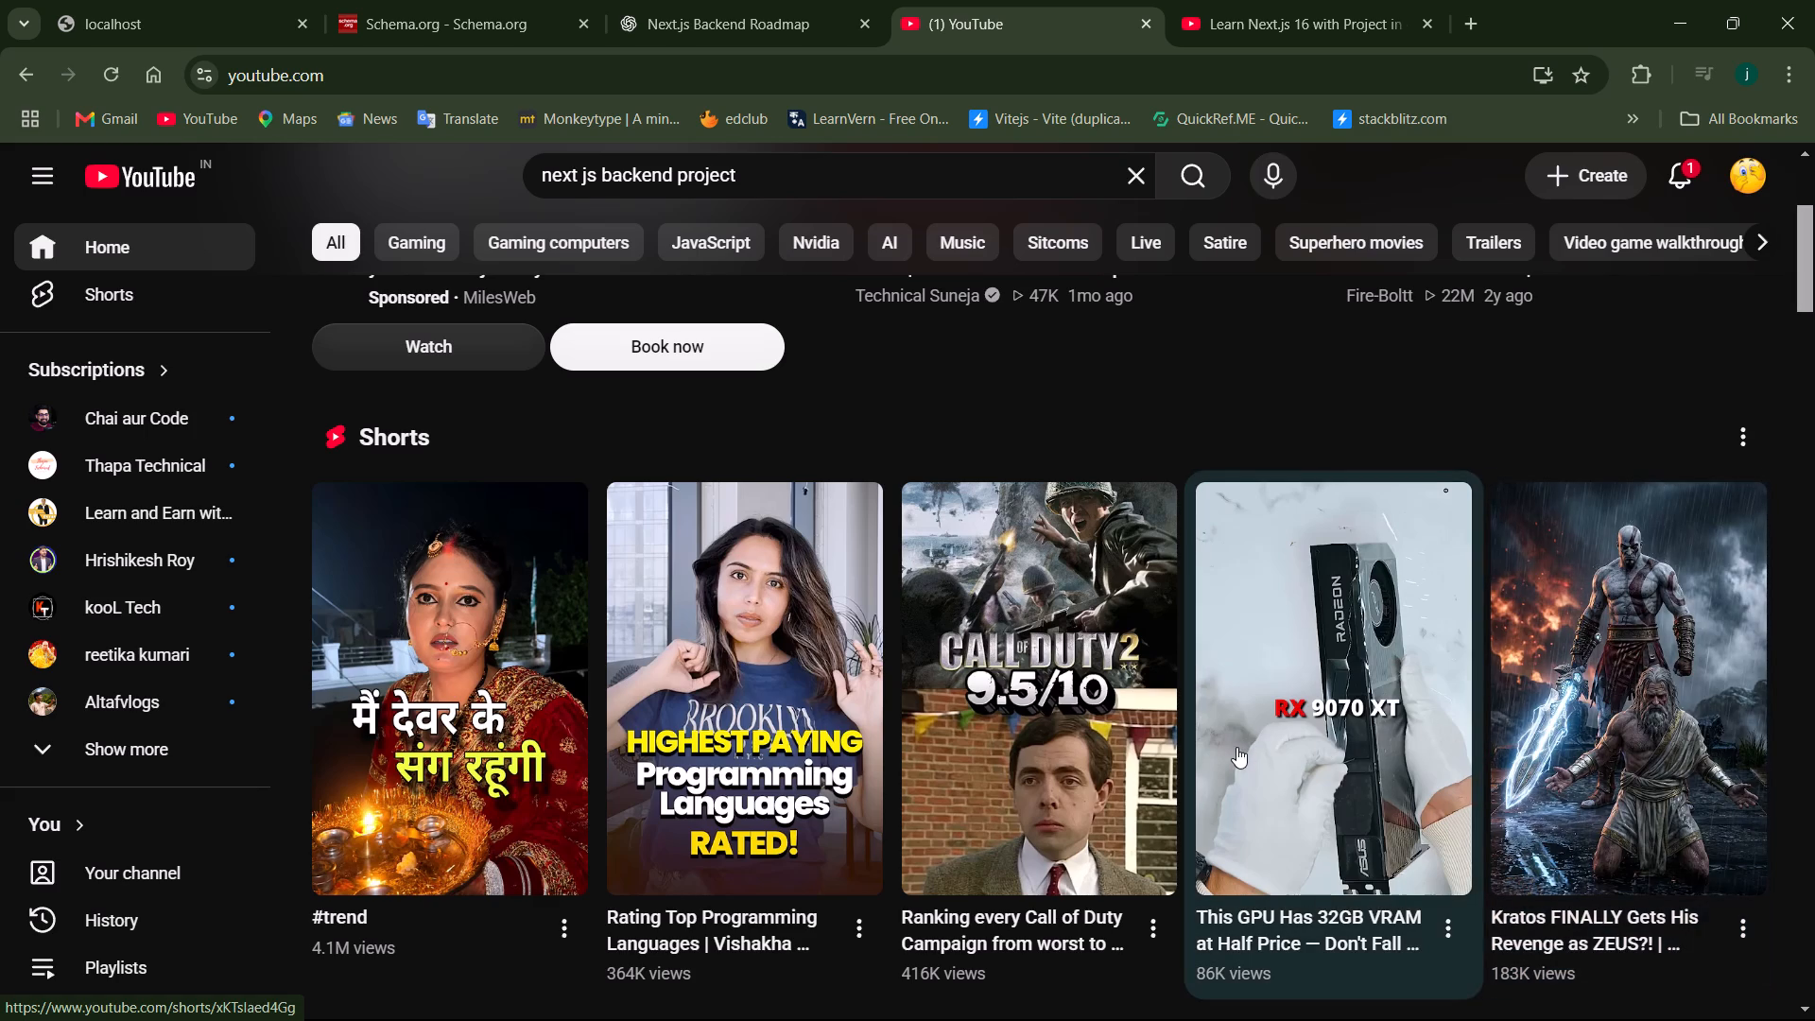
{"action": "scroll", "coordinate": [1226, 760], "scroll_direction": "down", "scroll_amount": 2}
{"action": "scroll", "coordinate": [1051, 772], "scroll_direction": "down", "scroll_amount": 1}
{"action": "scroll", "coordinate": [1049, 774], "scroll_direction": "up", "scroll_amount": 4}
{"action": "scroll", "coordinate": [1049, 774], "scroll_direction": "down", "scroll_amount": 4}
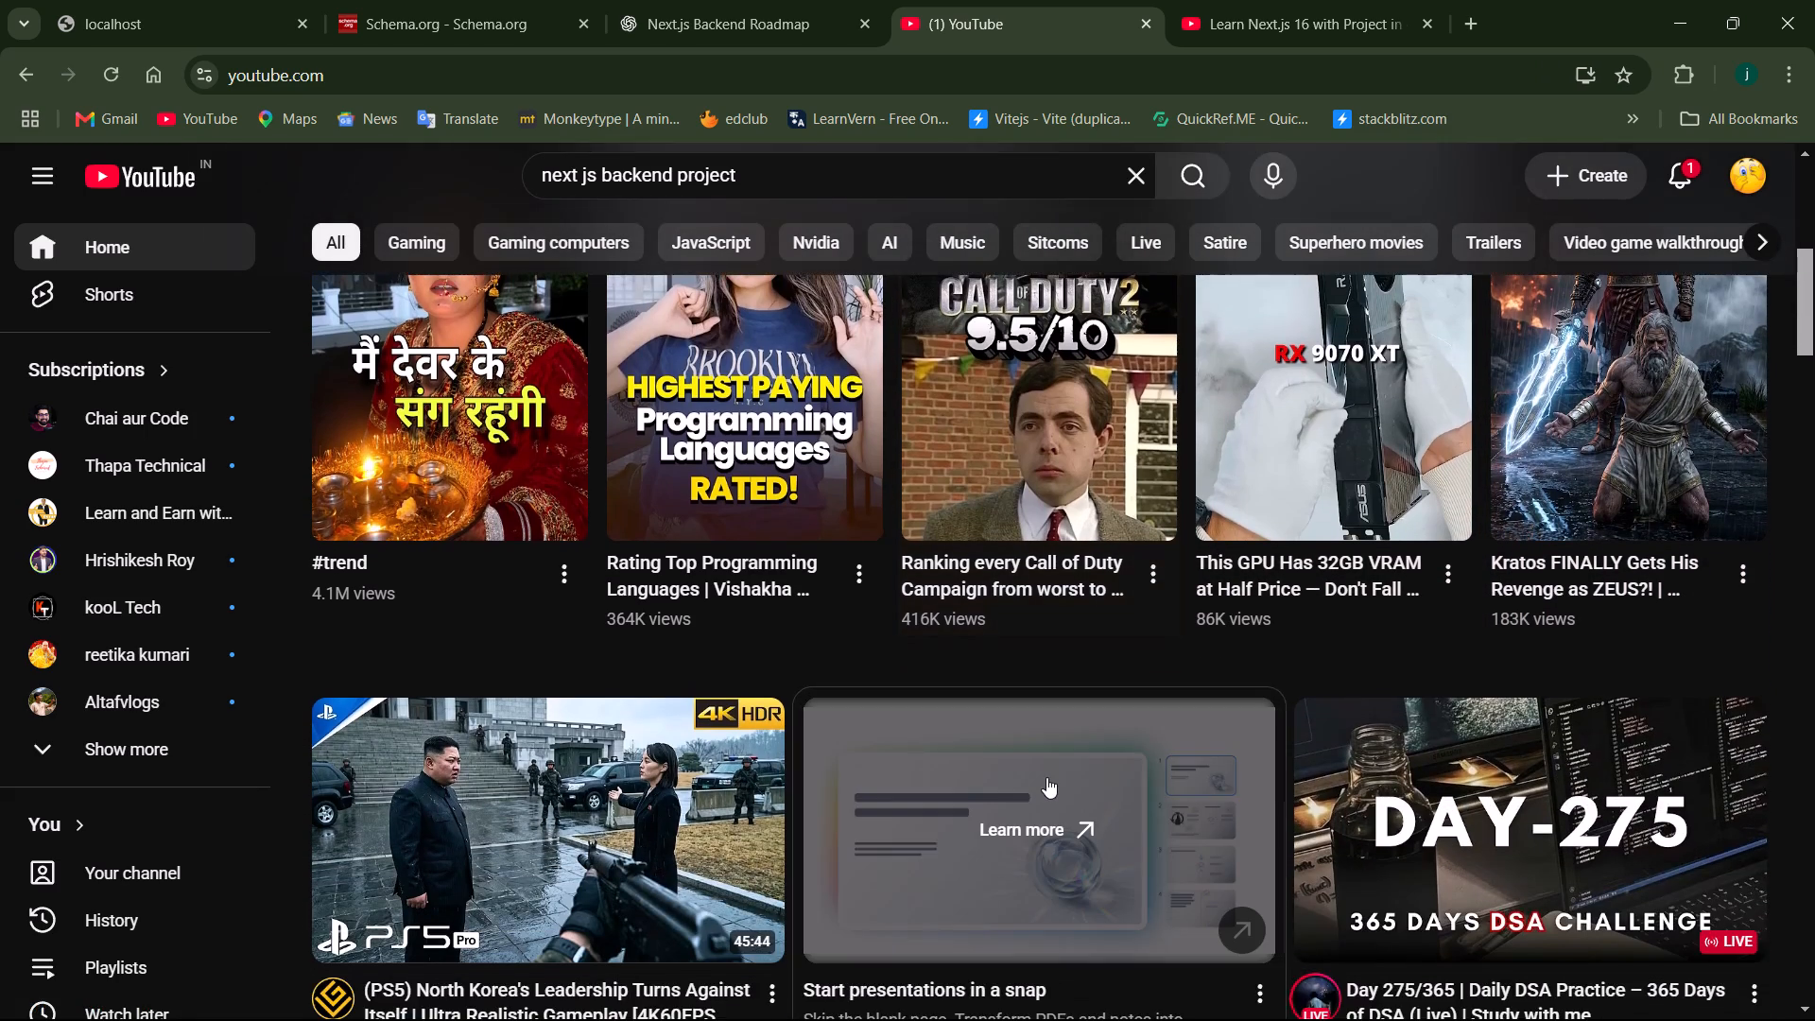
{"action": "scroll", "coordinate": [1046, 777], "scroll_direction": "down", "scroll_amount": 2}
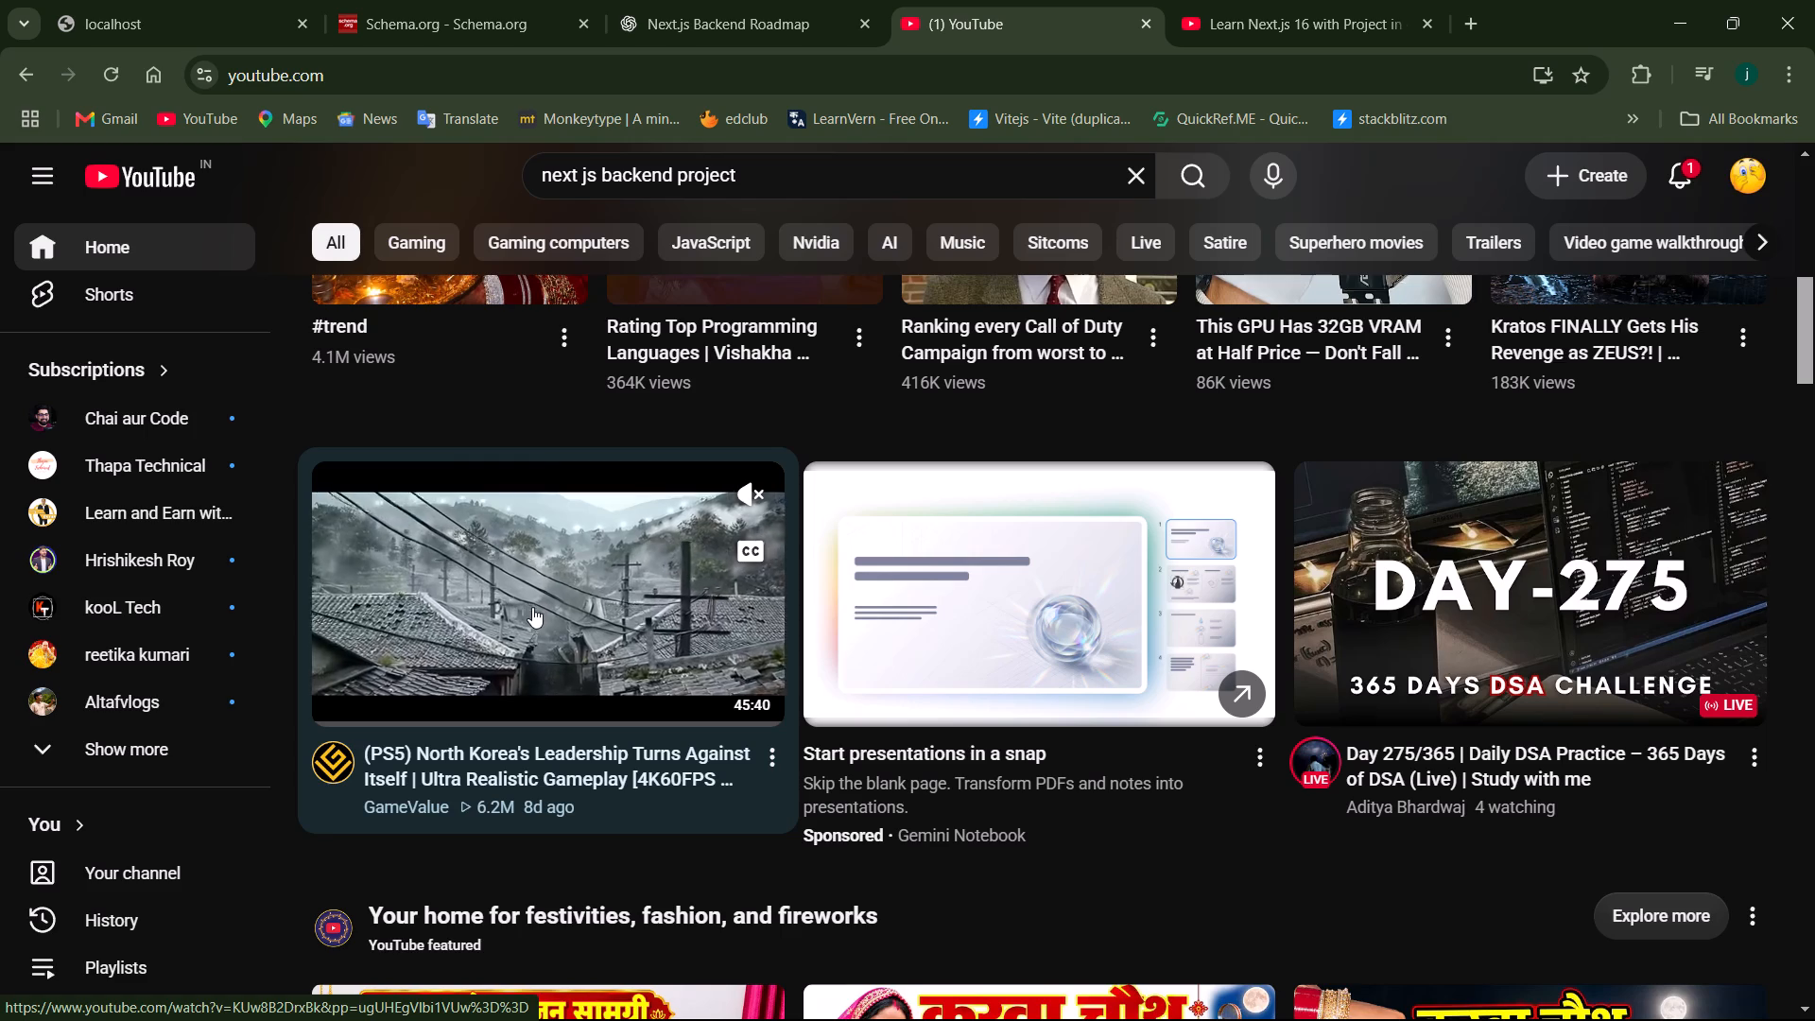
Skim ahead through the inline preview of the PS5 North Korea gameplay video in the home feed.
{"action": "left_click", "coordinate": [355, 709]}
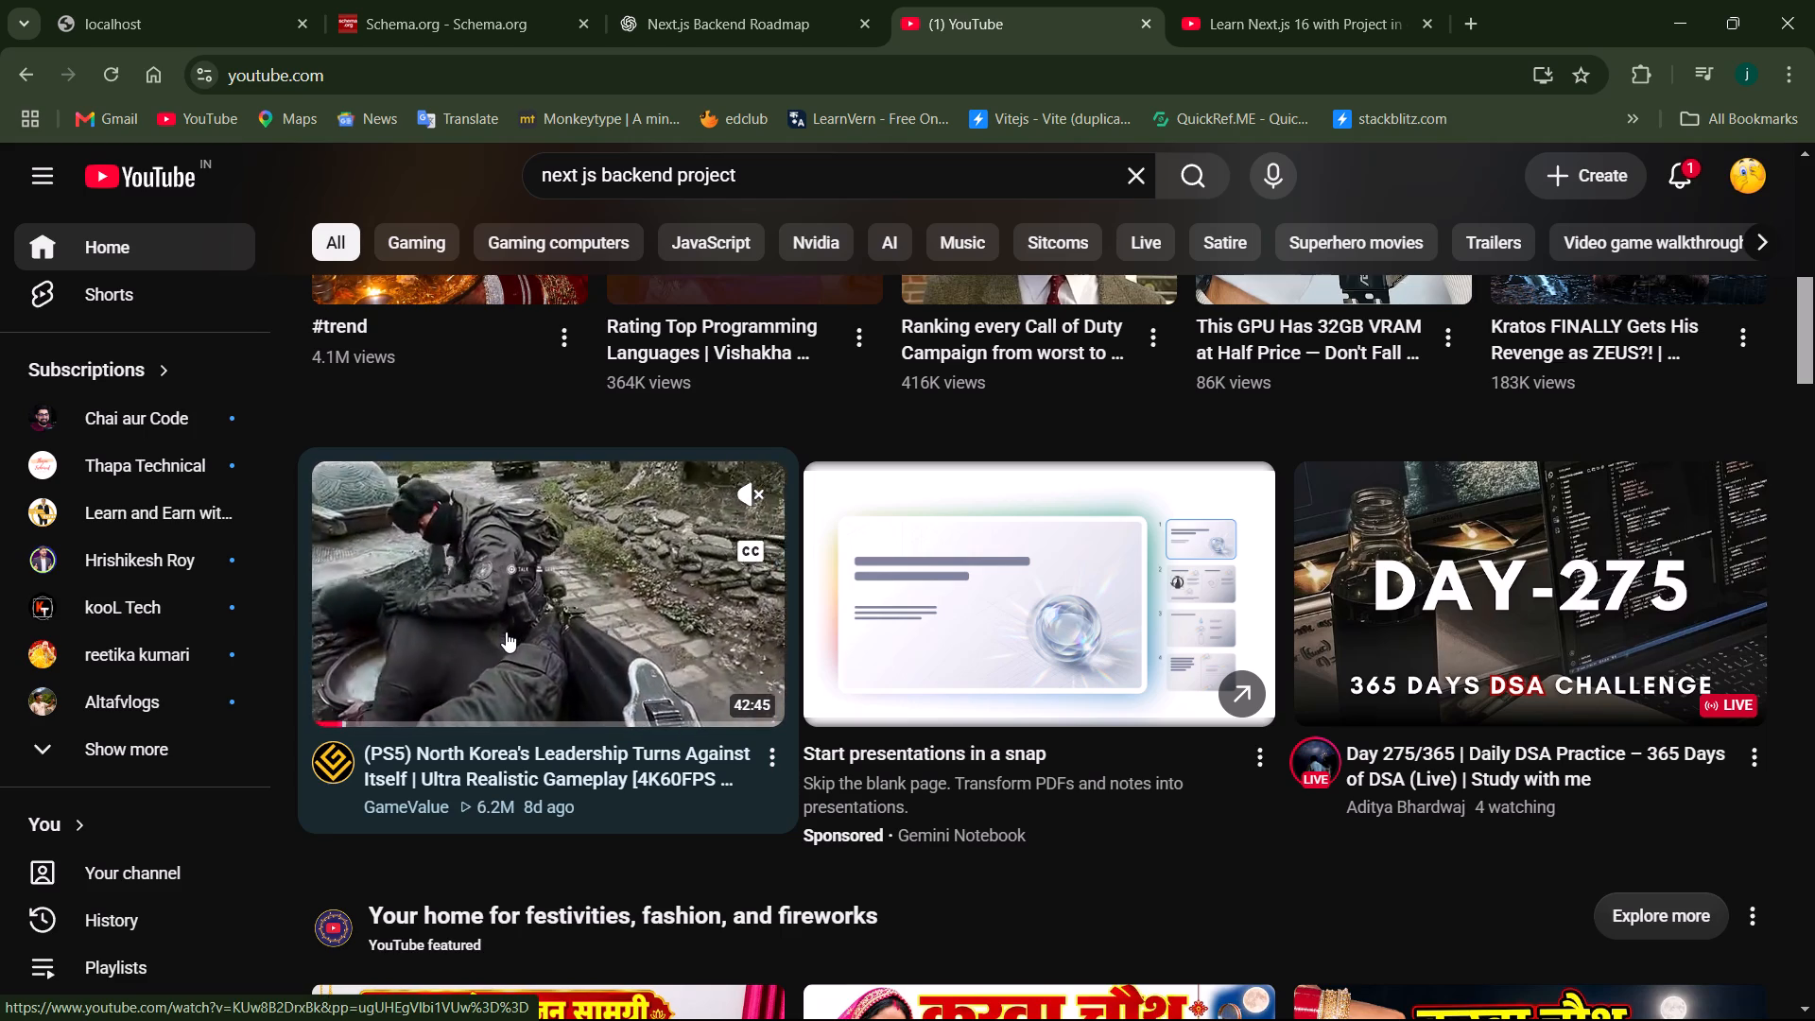
{"action": "left_click", "coordinate": [398, 718]}
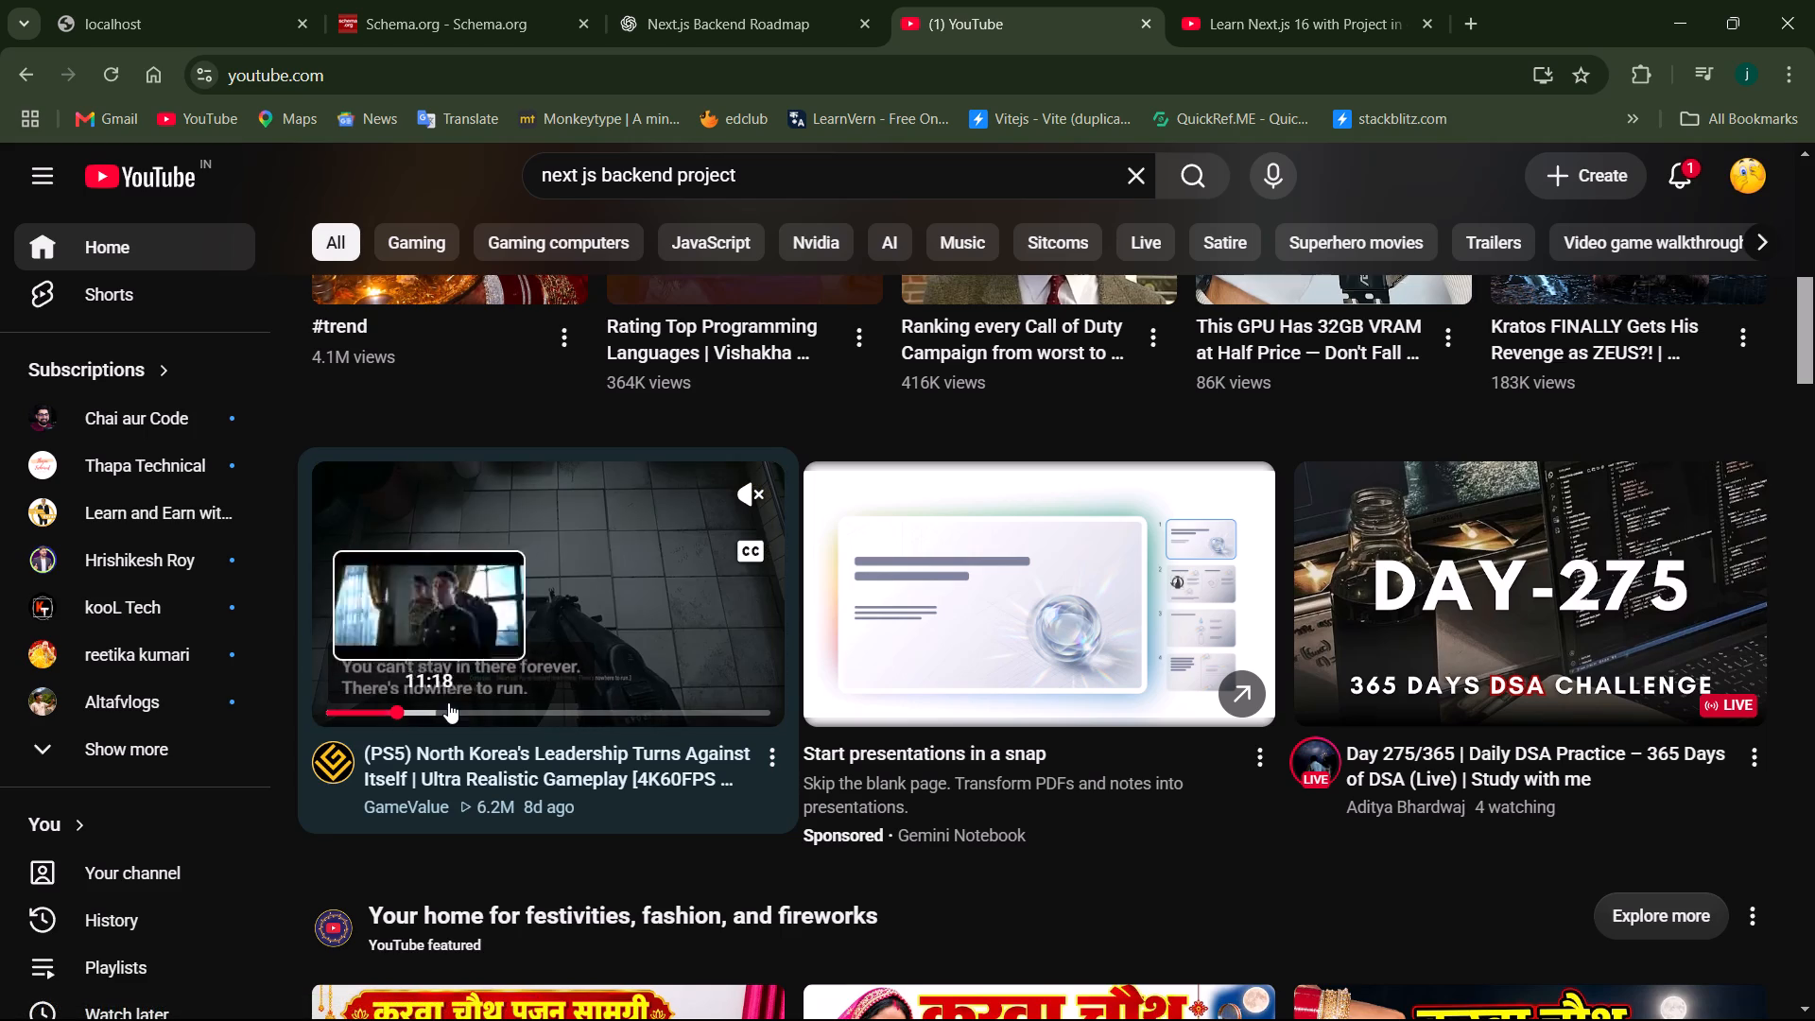
{"action": "left_click", "coordinate": [432, 702]}
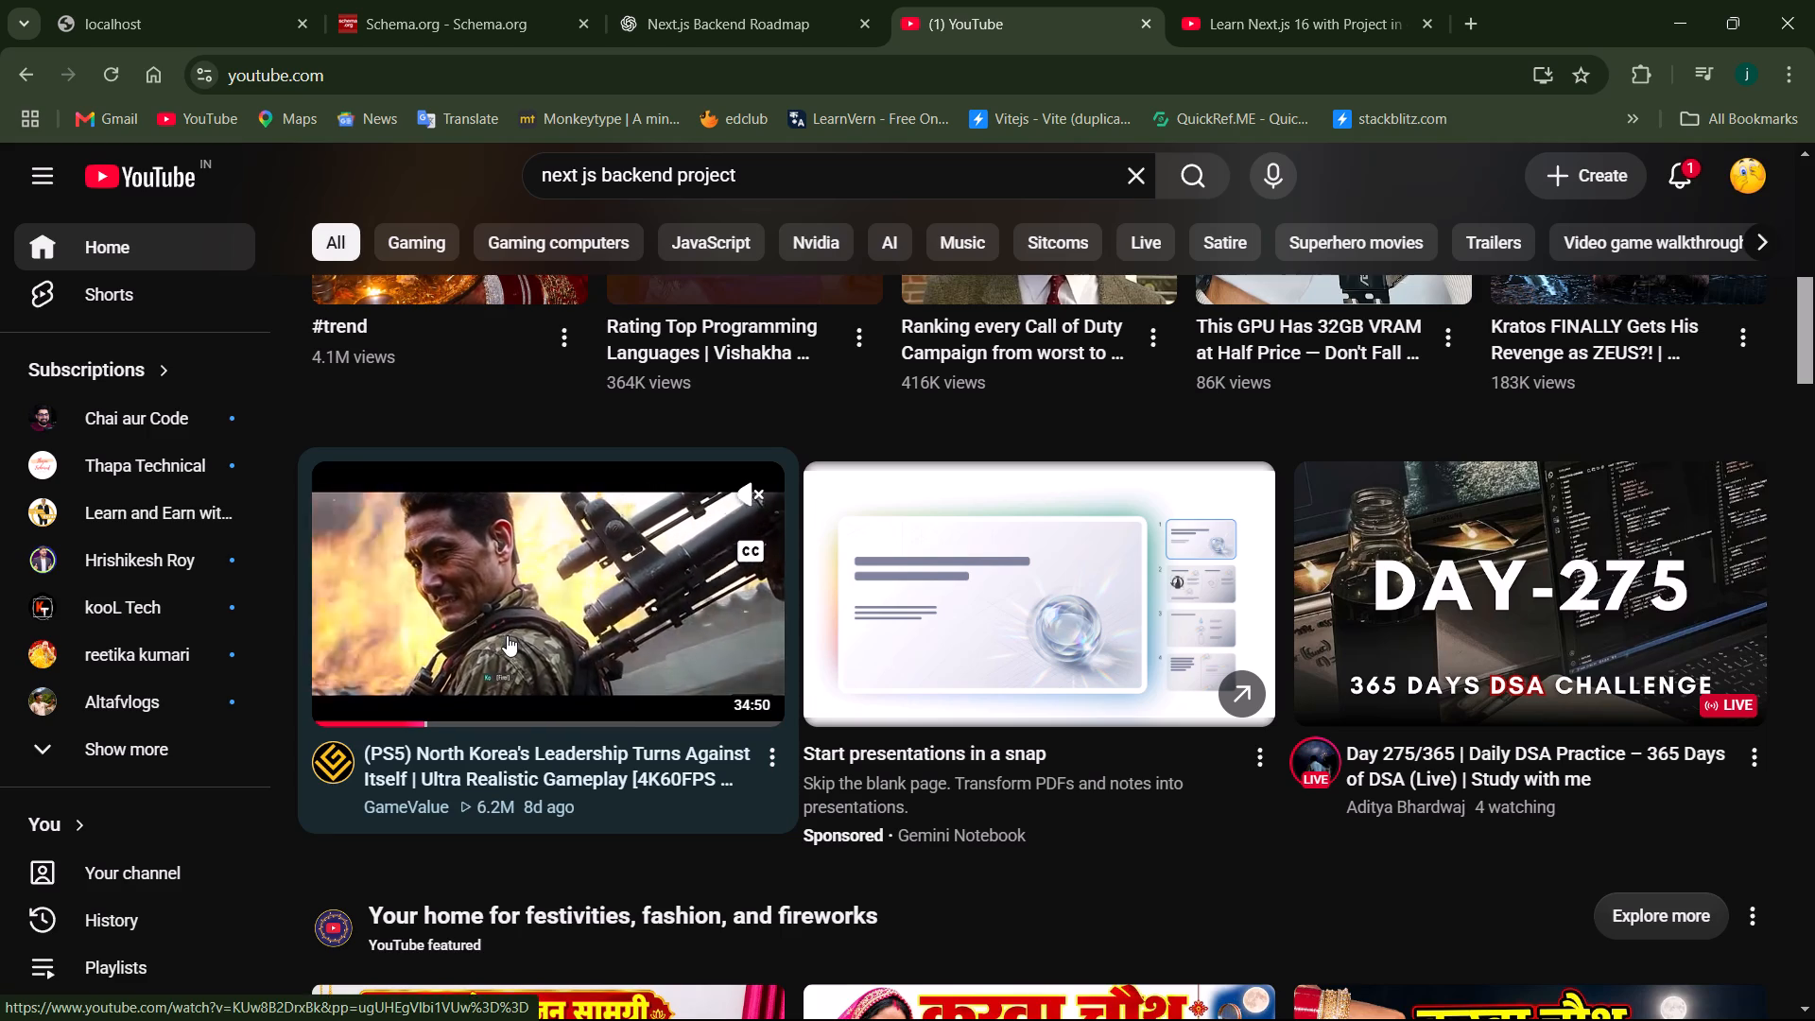
{"action": "left_click", "coordinate": [466, 707]}
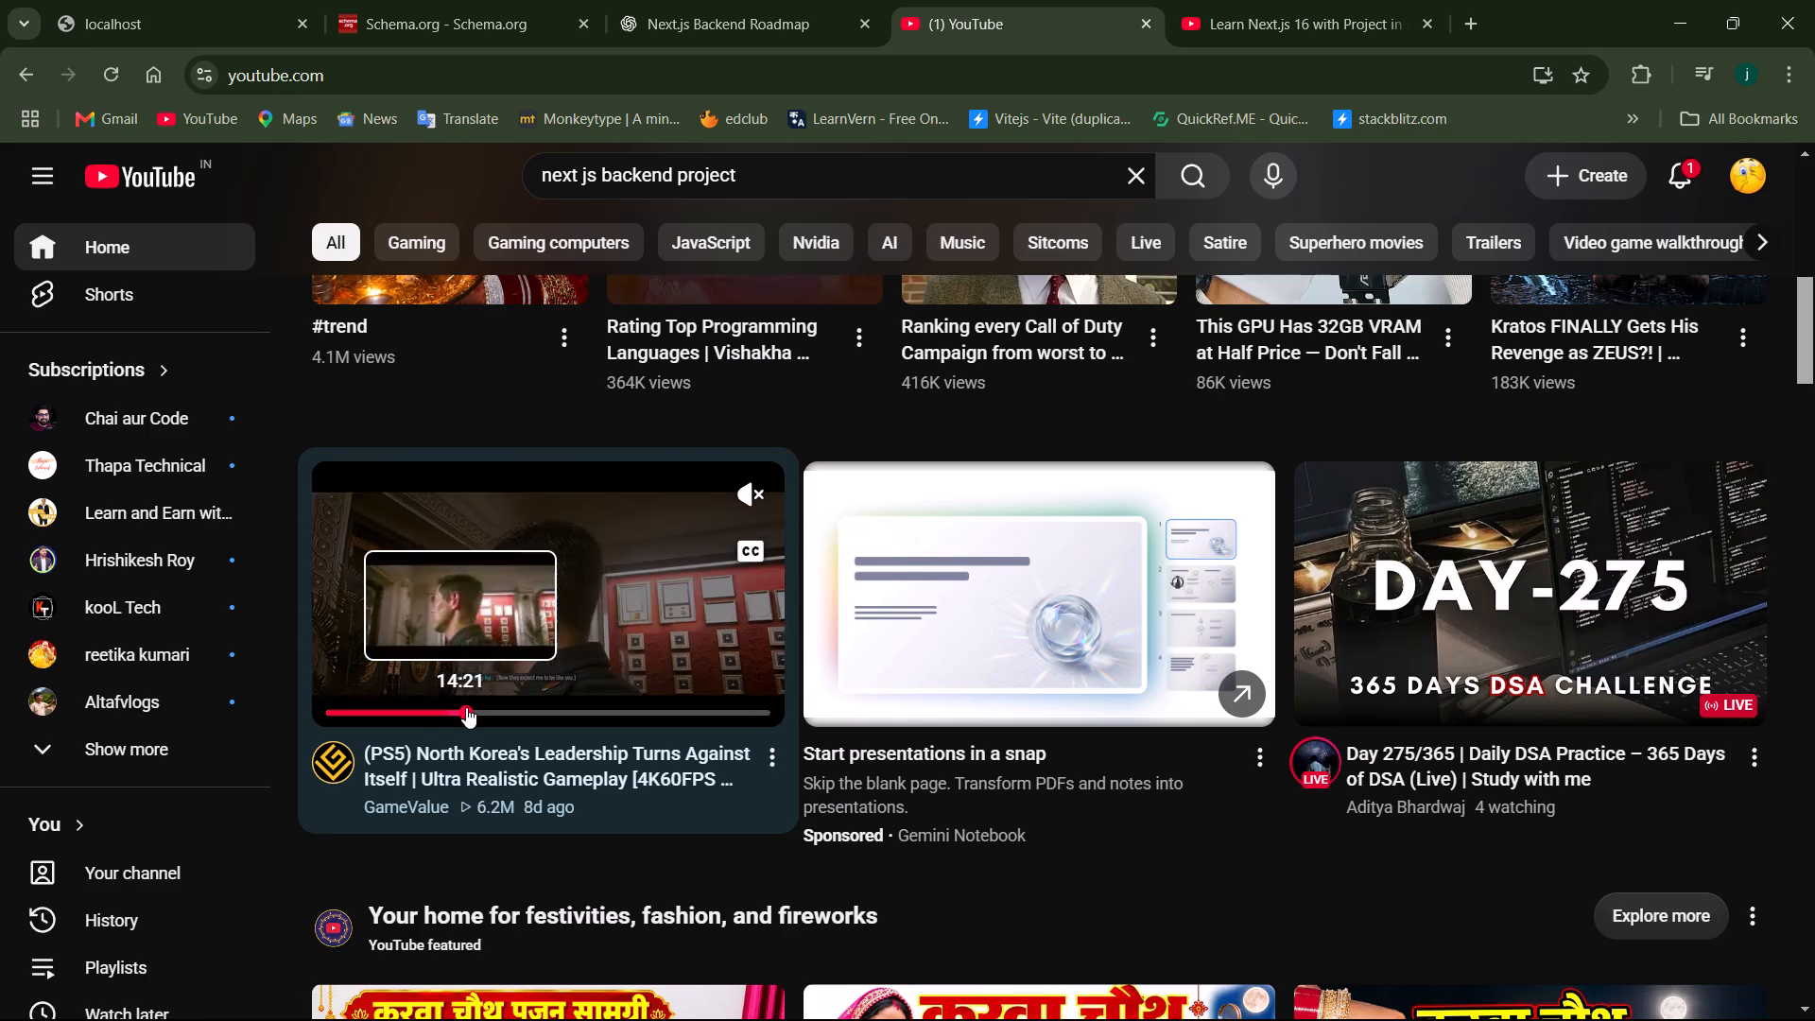
{"action": "left_click", "coordinate": [482, 710]}
{"action": "left_click", "coordinate": [502, 709]}
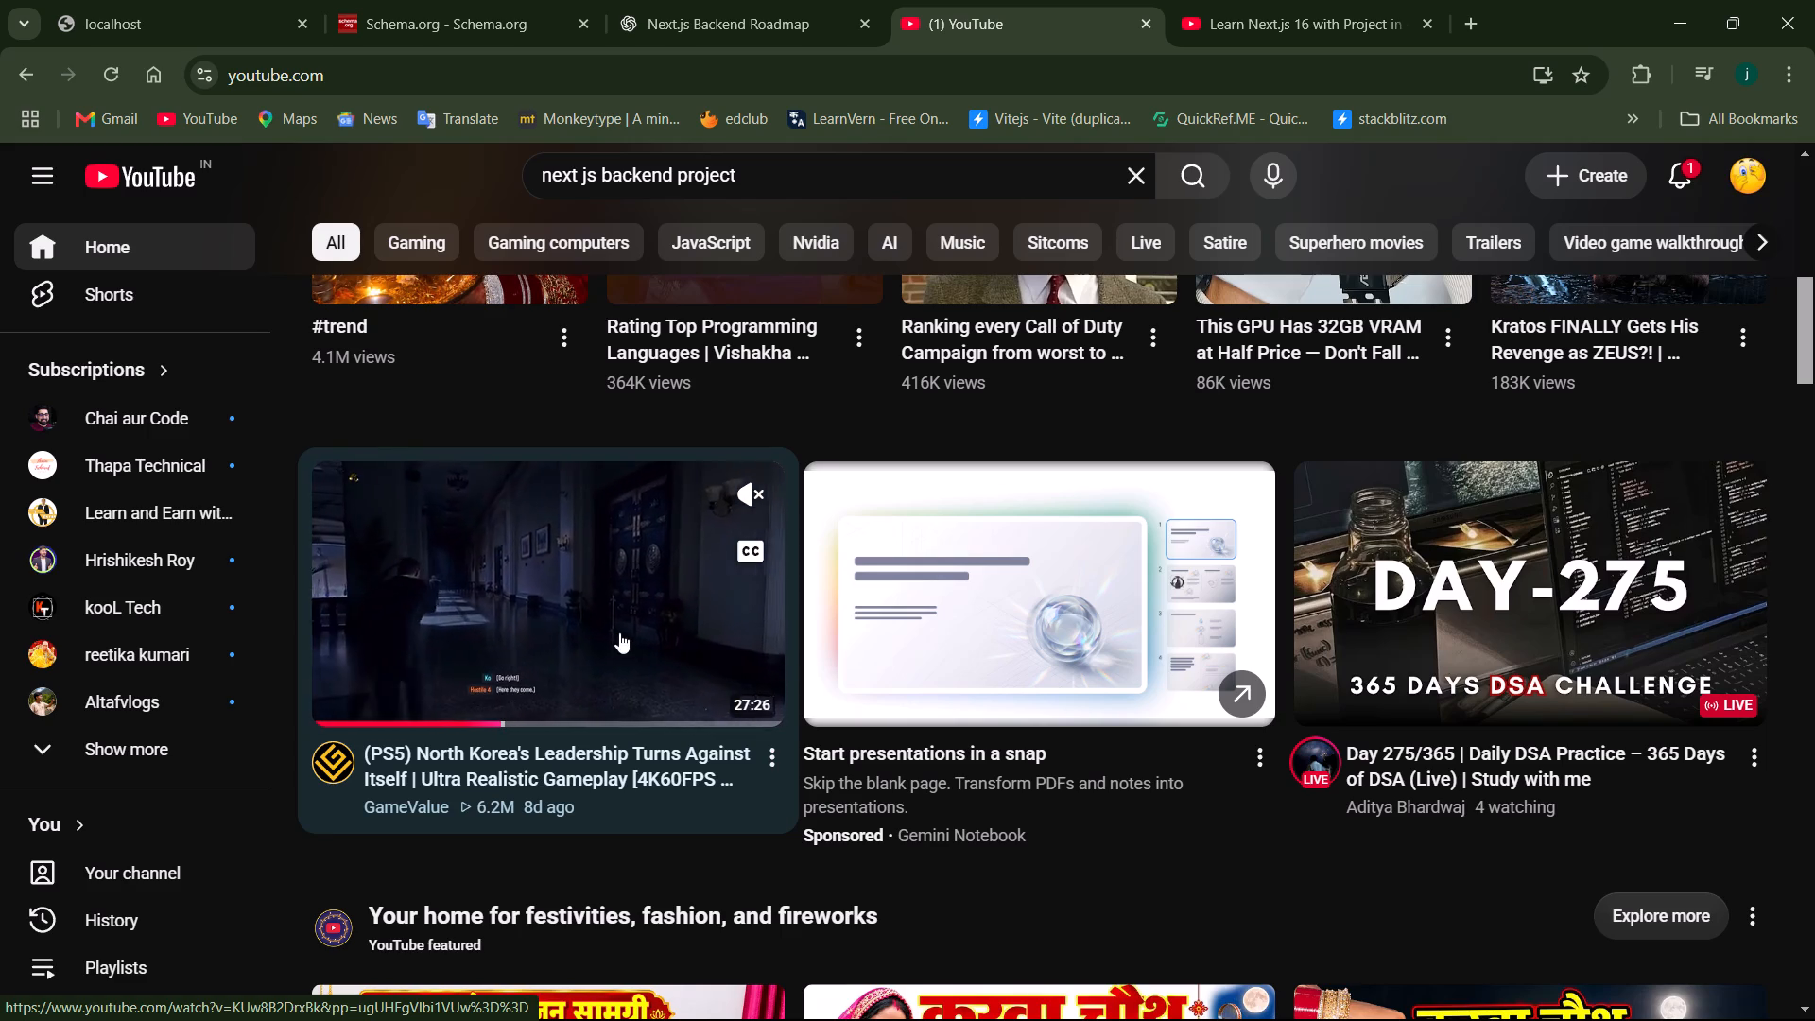
Unmute the preview of the Day 275/365 Daily DSA Practice live stream and open it in a new tab.
{"action": "scroll", "coordinate": [917, 846], "scroll_direction": "down", "scroll_amount": 1}
{"action": "scroll", "coordinate": [917, 847], "scroll_direction": "up", "scroll_amount": 3}
{"action": "scroll", "coordinate": [918, 847], "scroll_direction": "down", "scroll_amount": 3}
{"action": "scroll", "coordinate": [918, 848], "scroll_direction": "up", "scroll_amount": 1}
{"action": "scroll", "coordinate": [918, 849], "scroll_direction": "down", "scroll_amount": 1}
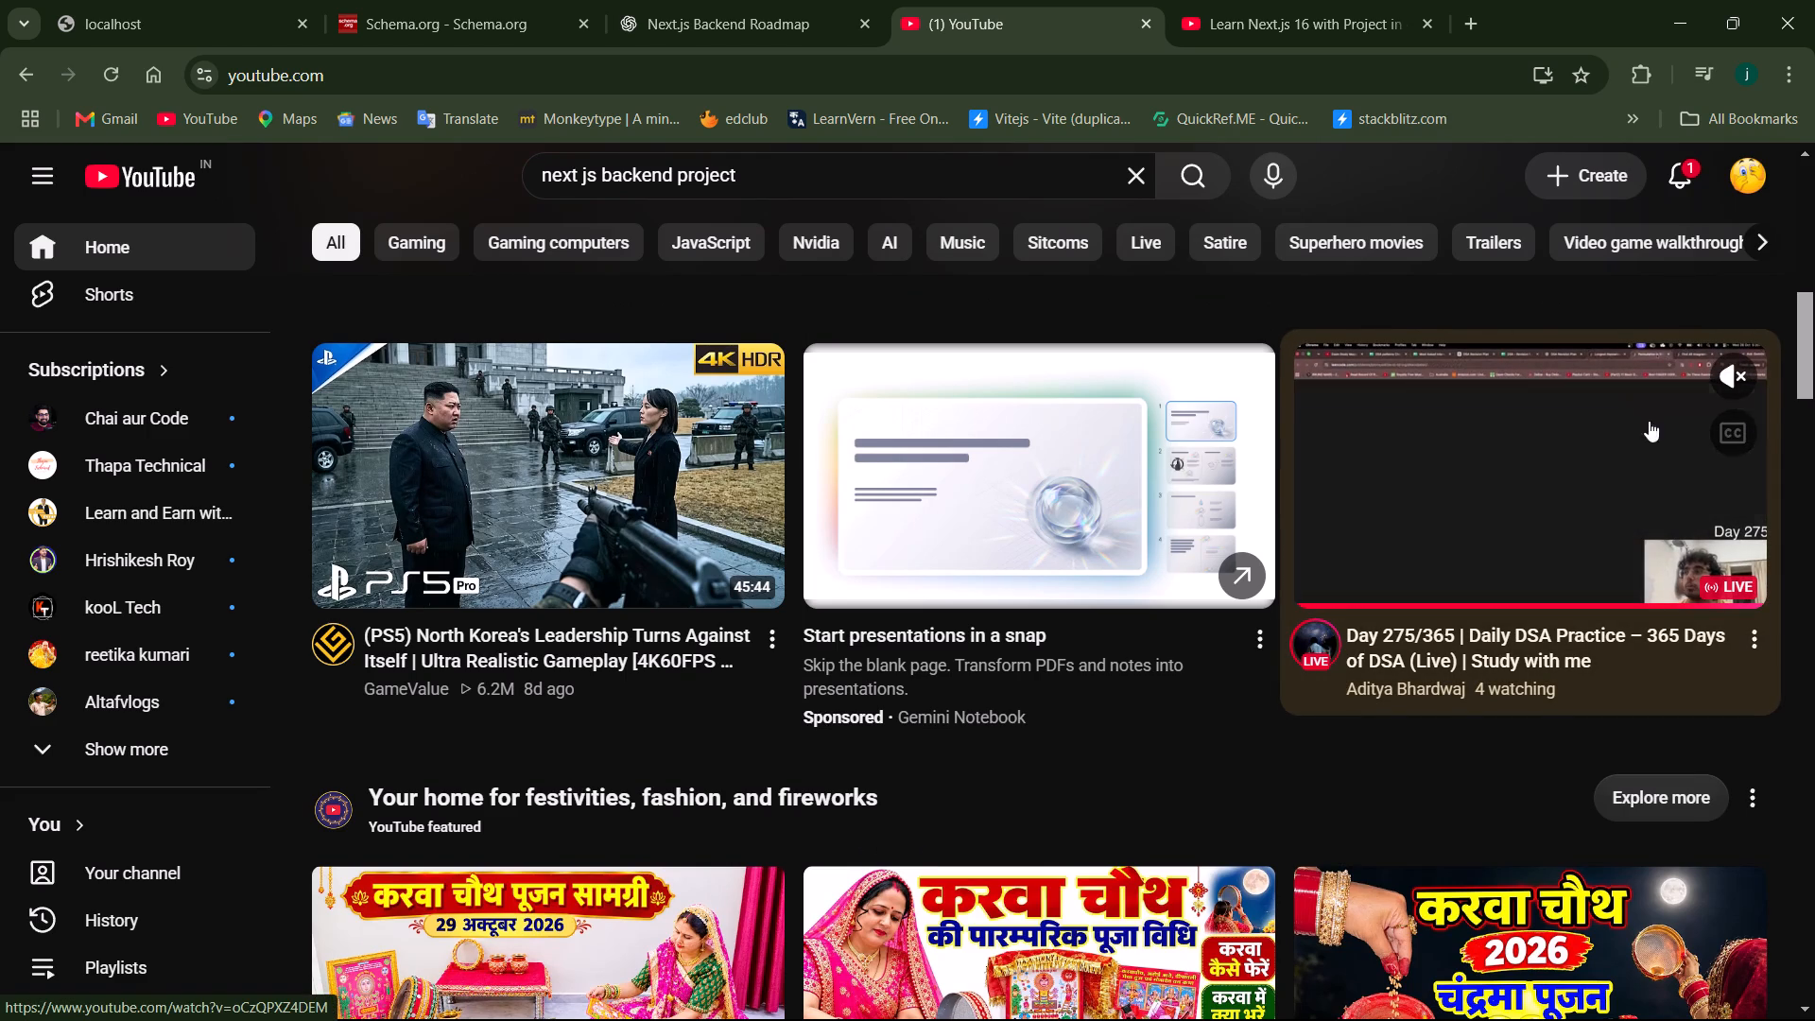
{"action": "left_click", "coordinate": [1723, 389]}
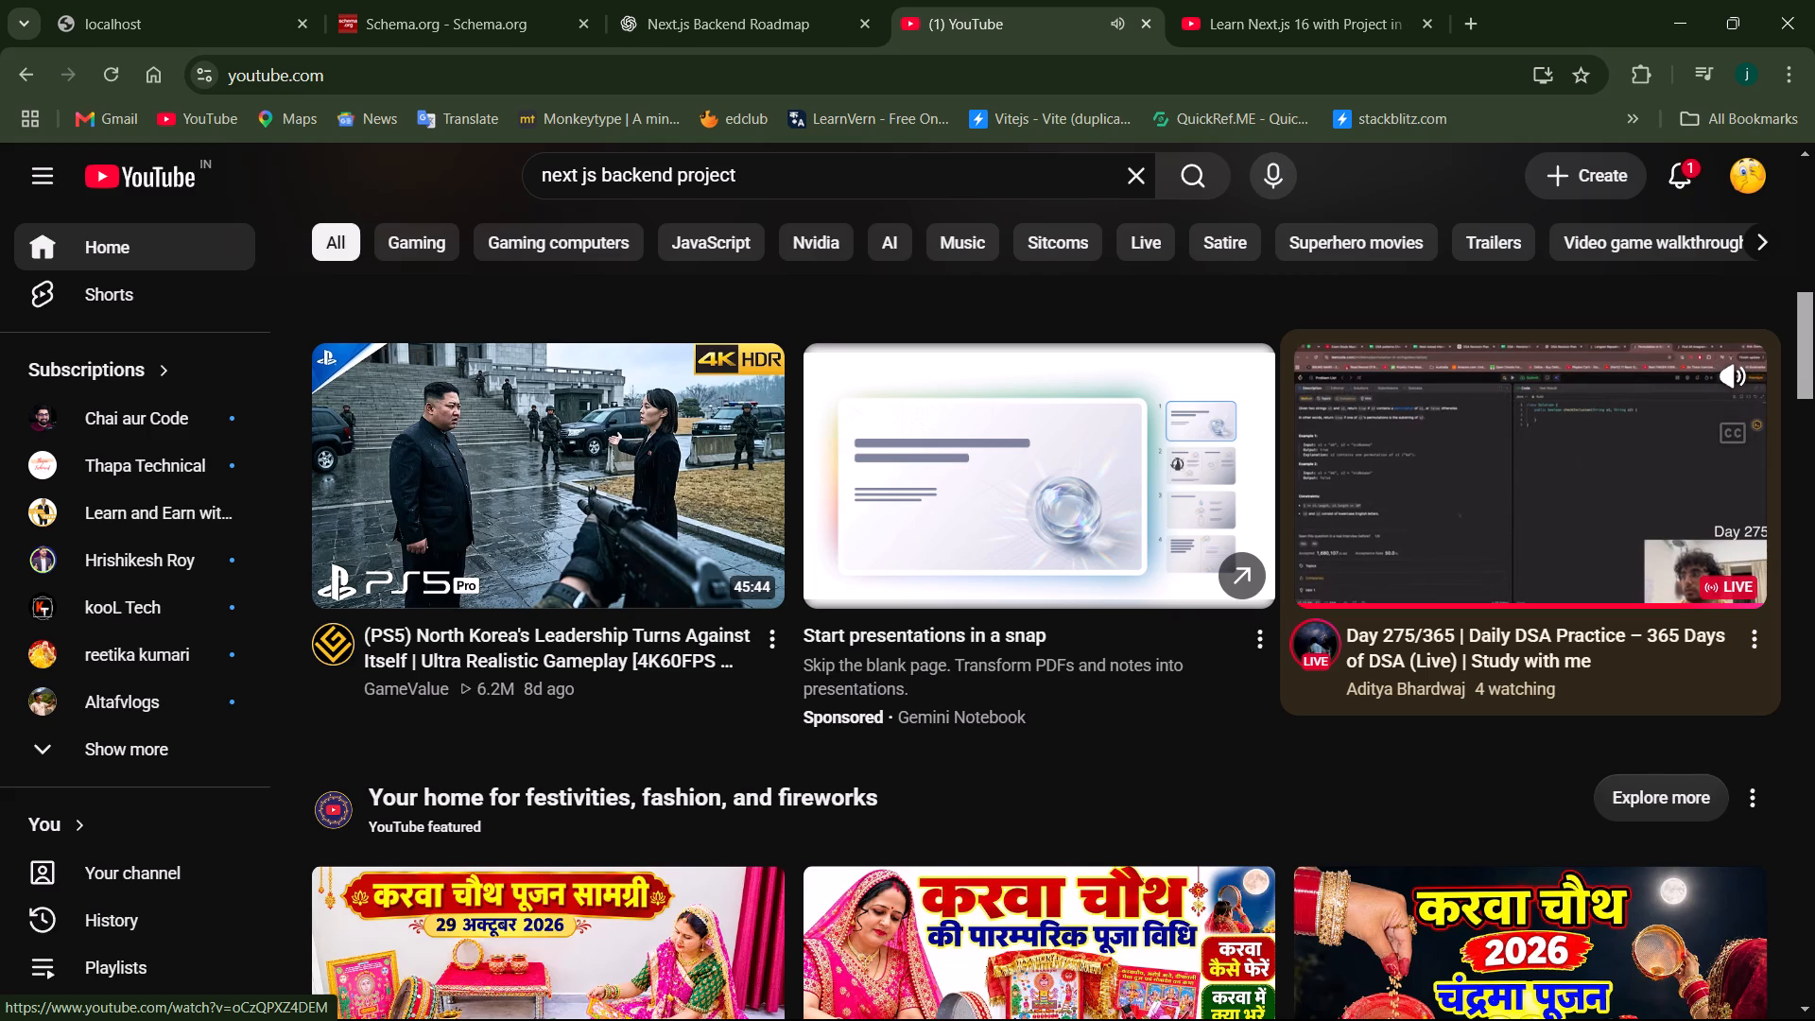
{"action": "right_click", "coordinate": [1443, 499]}
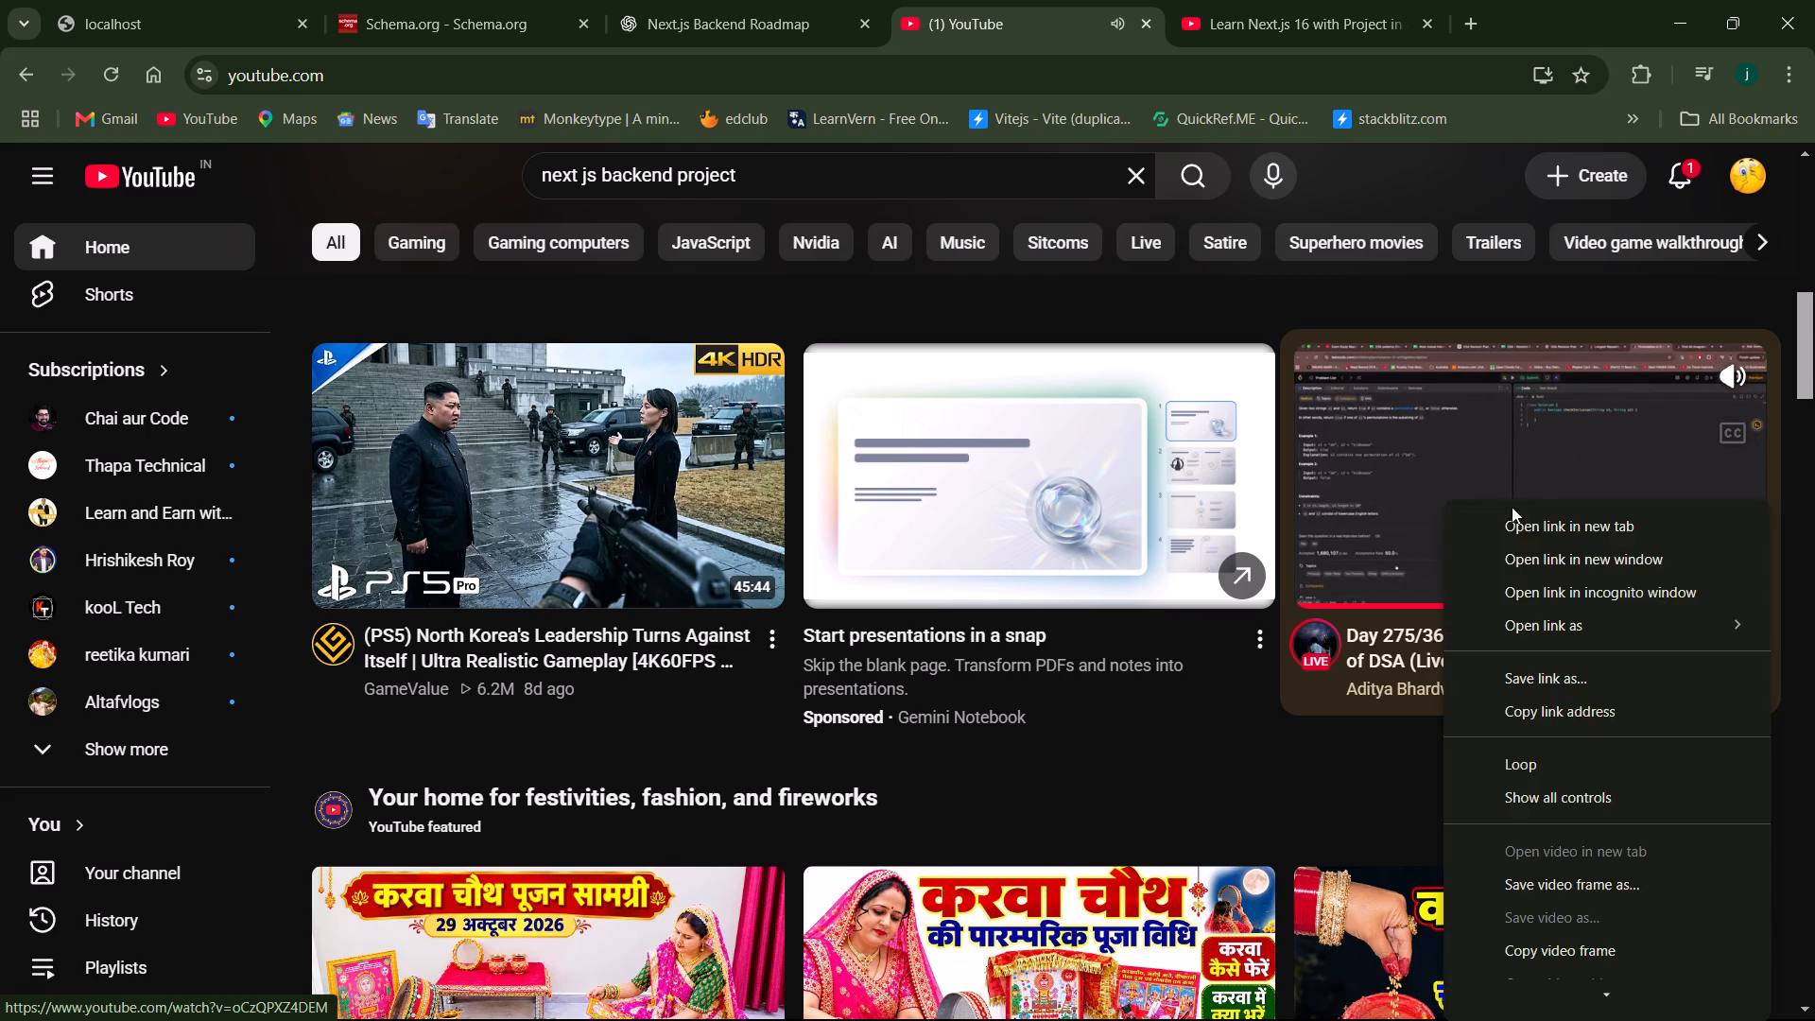
{"action": "left_click", "coordinate": [1522, 523]}
{"action": "left_click", "coordinate": [1375, 31]}
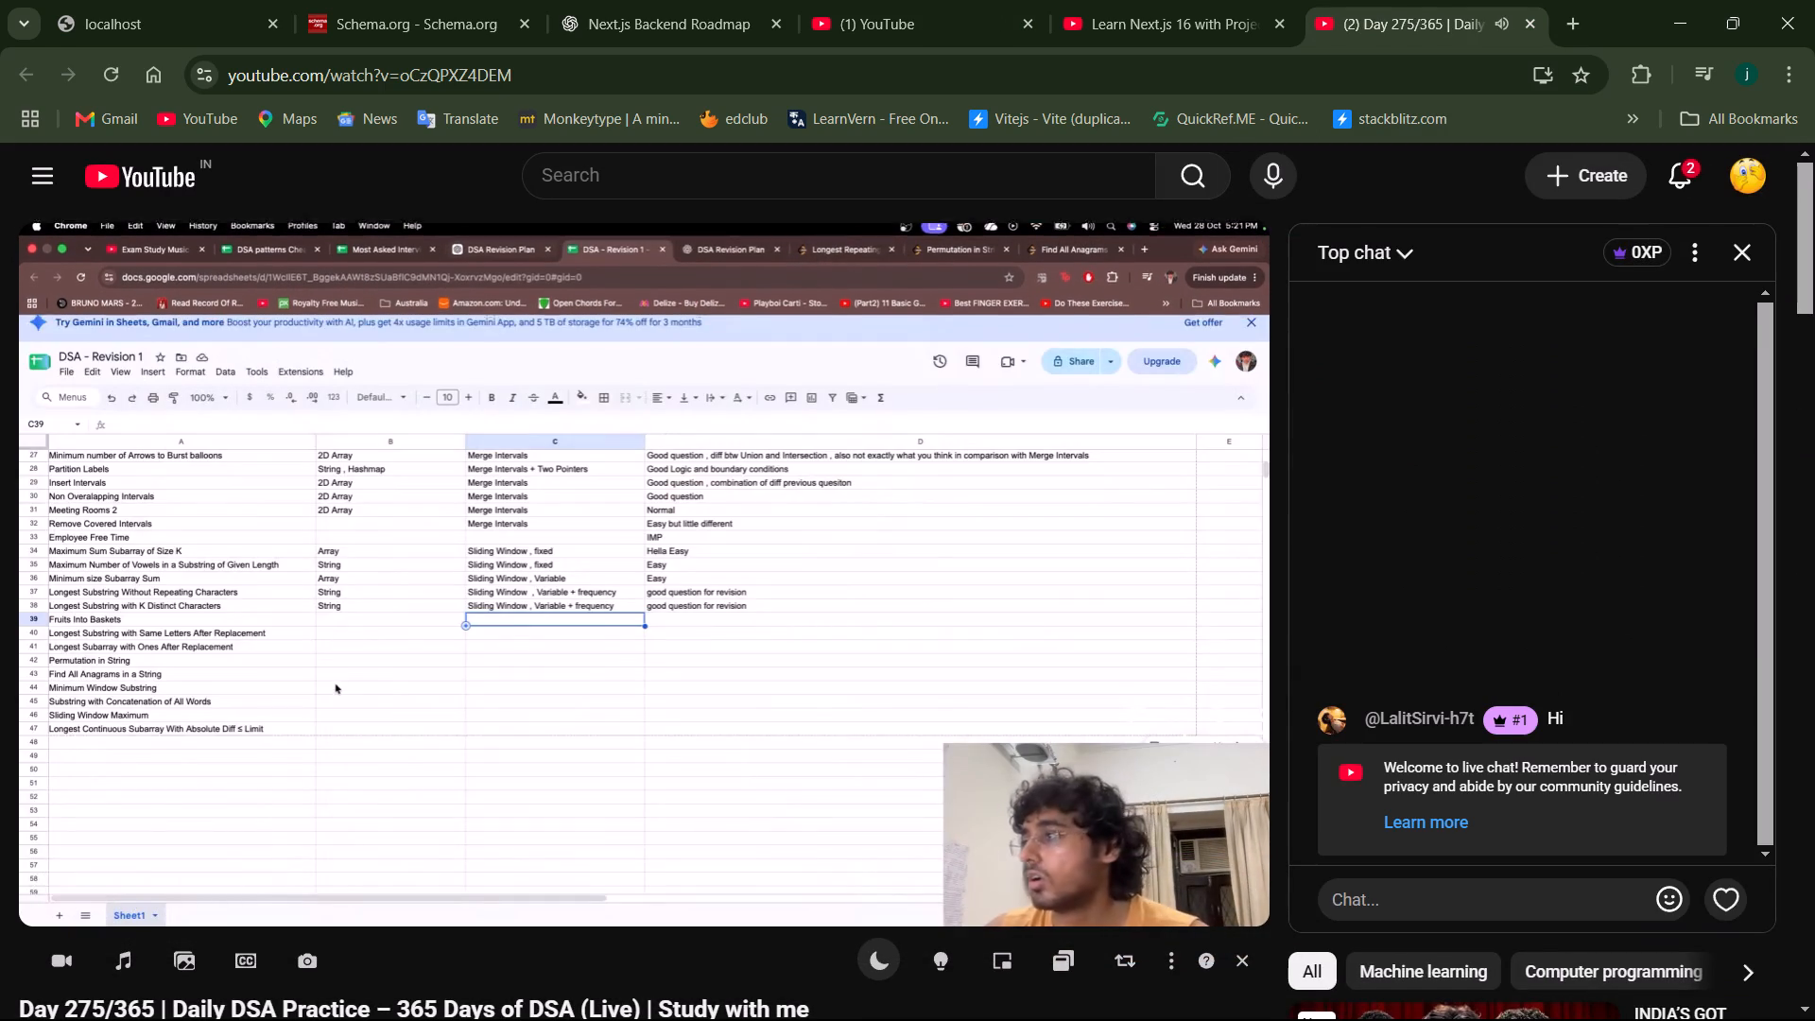
Watch the DSA live stream in full screen and try skipping forward repeatedly.
{"action": "key", "text": "f"}
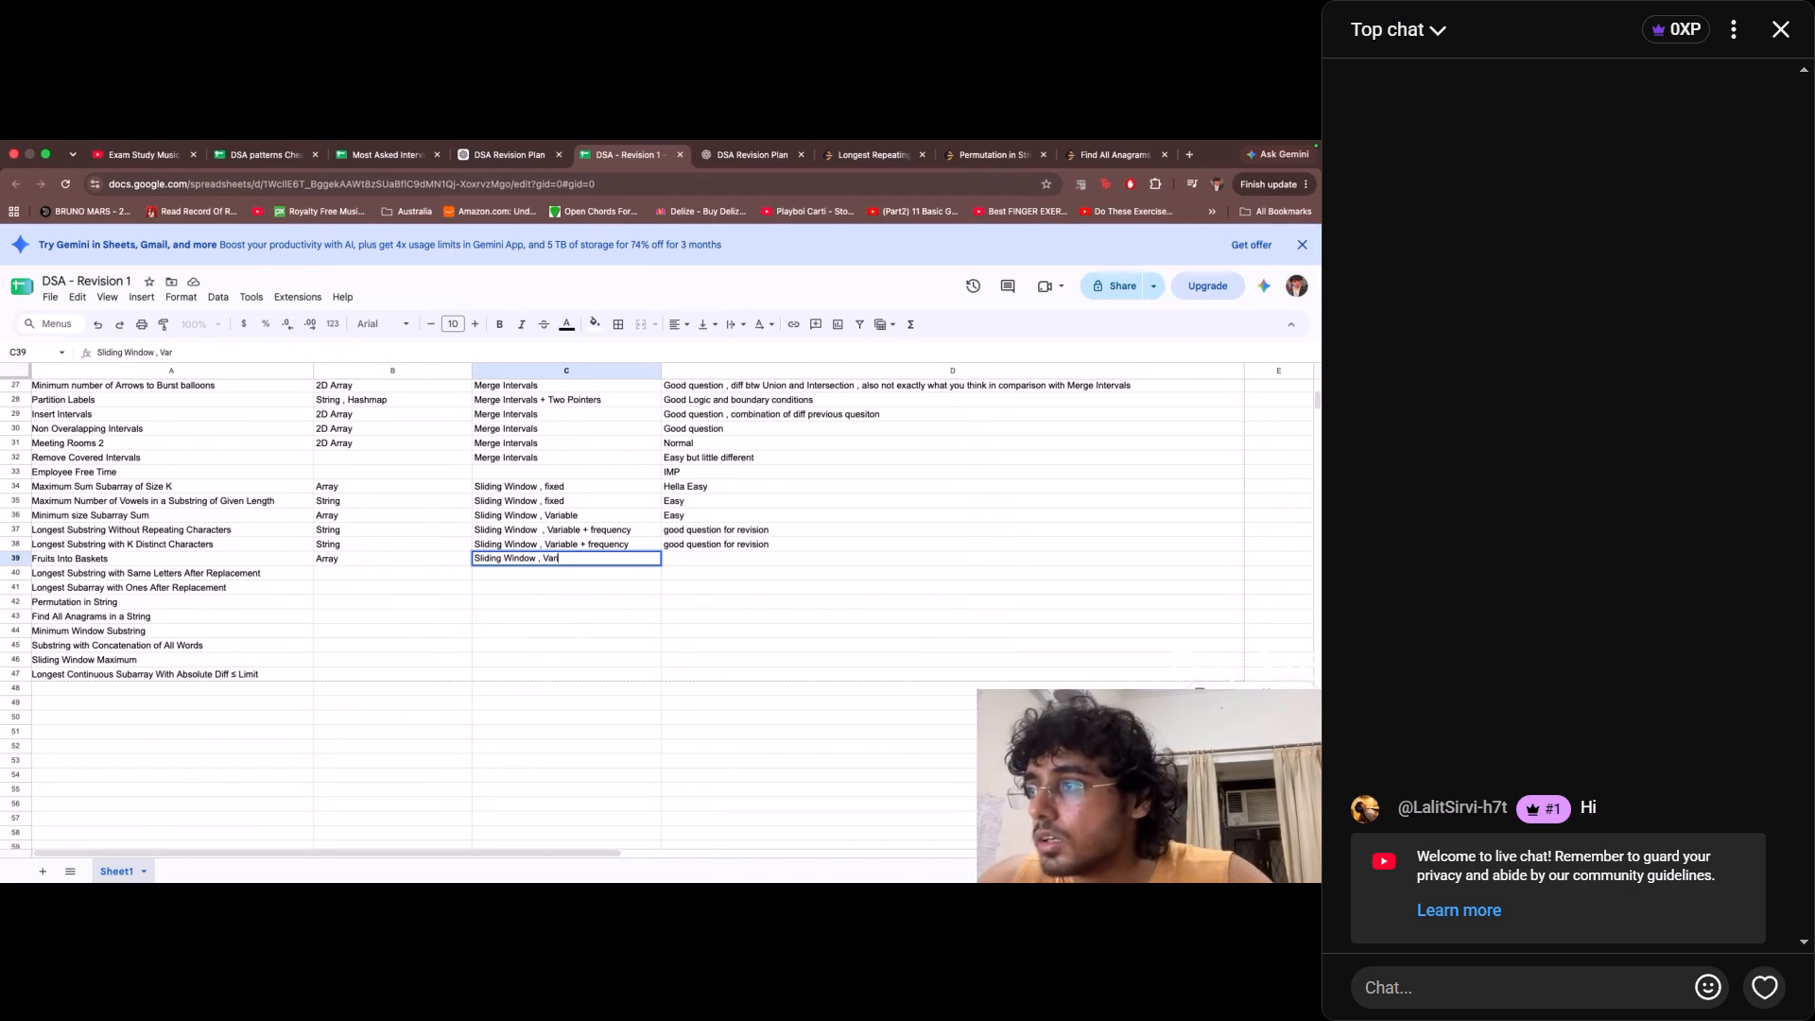
{"action": "key", "text": "Right"}
{"action": "key", "text": "Right"}
{"action": "key", "text": "Right"}
{"action": "key", "text": "Right"}
{"action": "key", "text": "Right"}
{"action": "key", "text": "Right"}
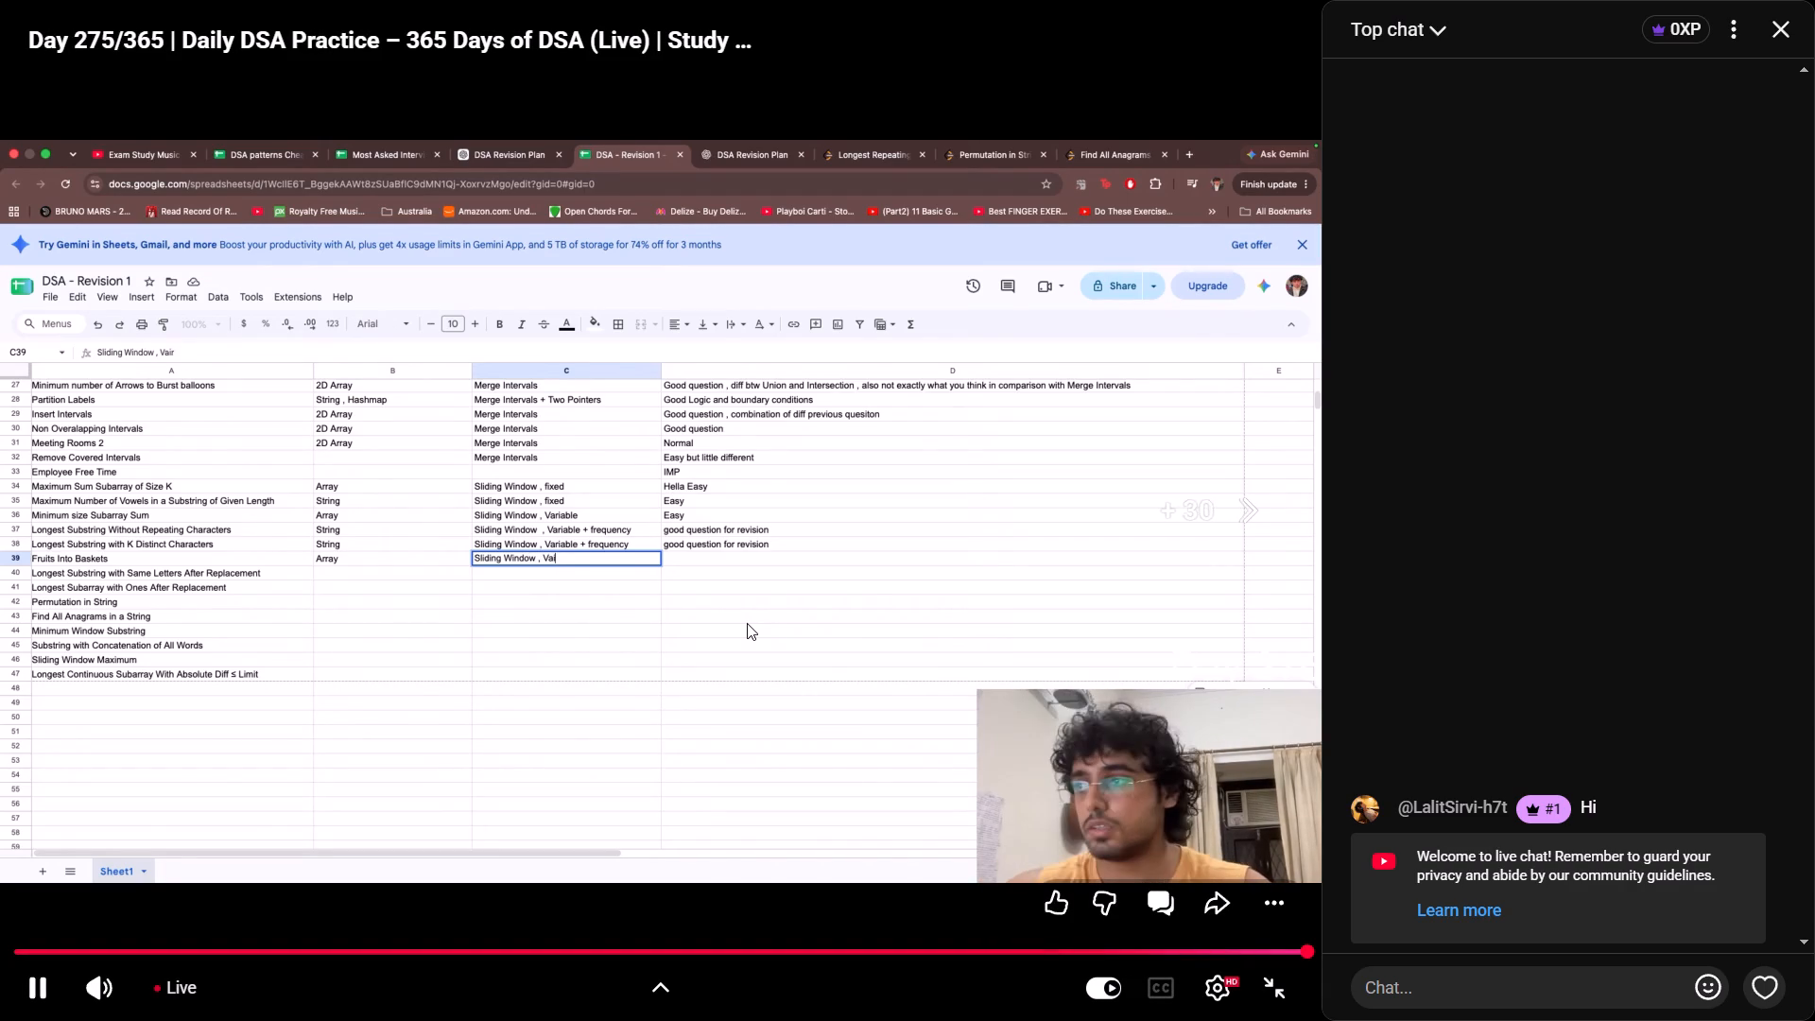
{"action": "key", "text": "Right"}
{"action": "key", "text": "Right"}
{"action": "key", "text": "Right"}
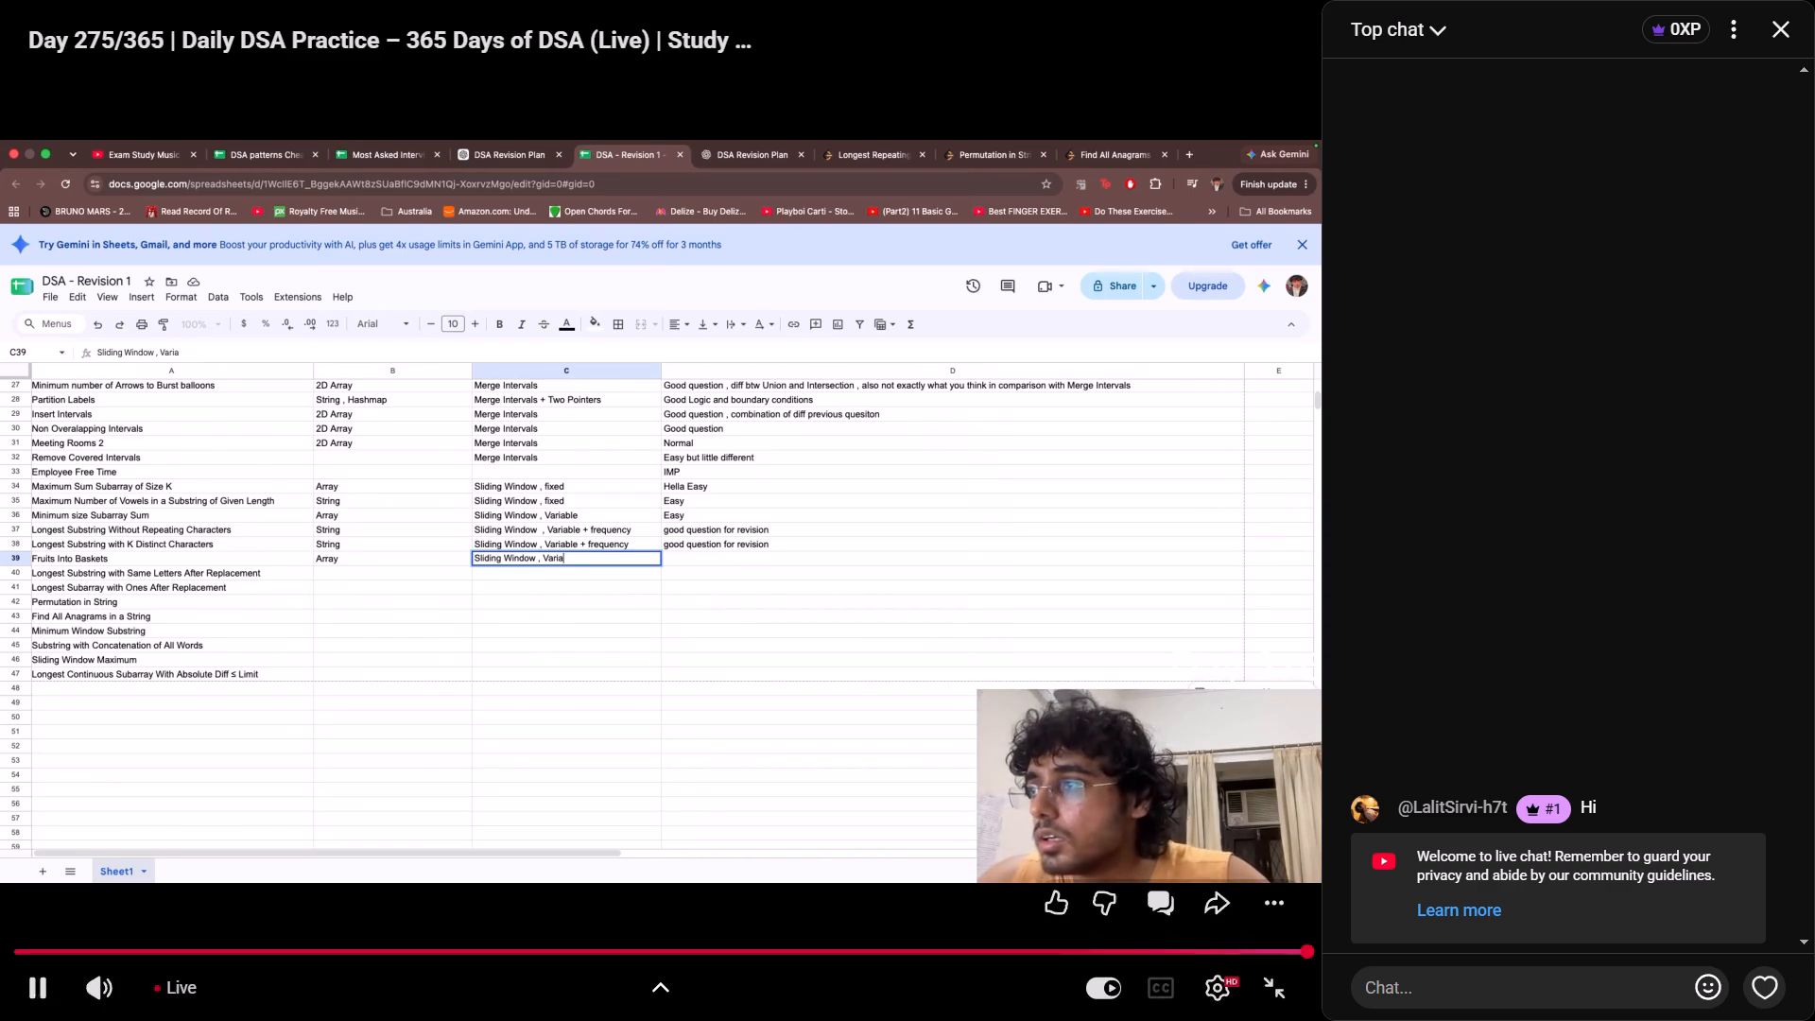
{"action": "triple_click", "coordinate": [735, 950]}
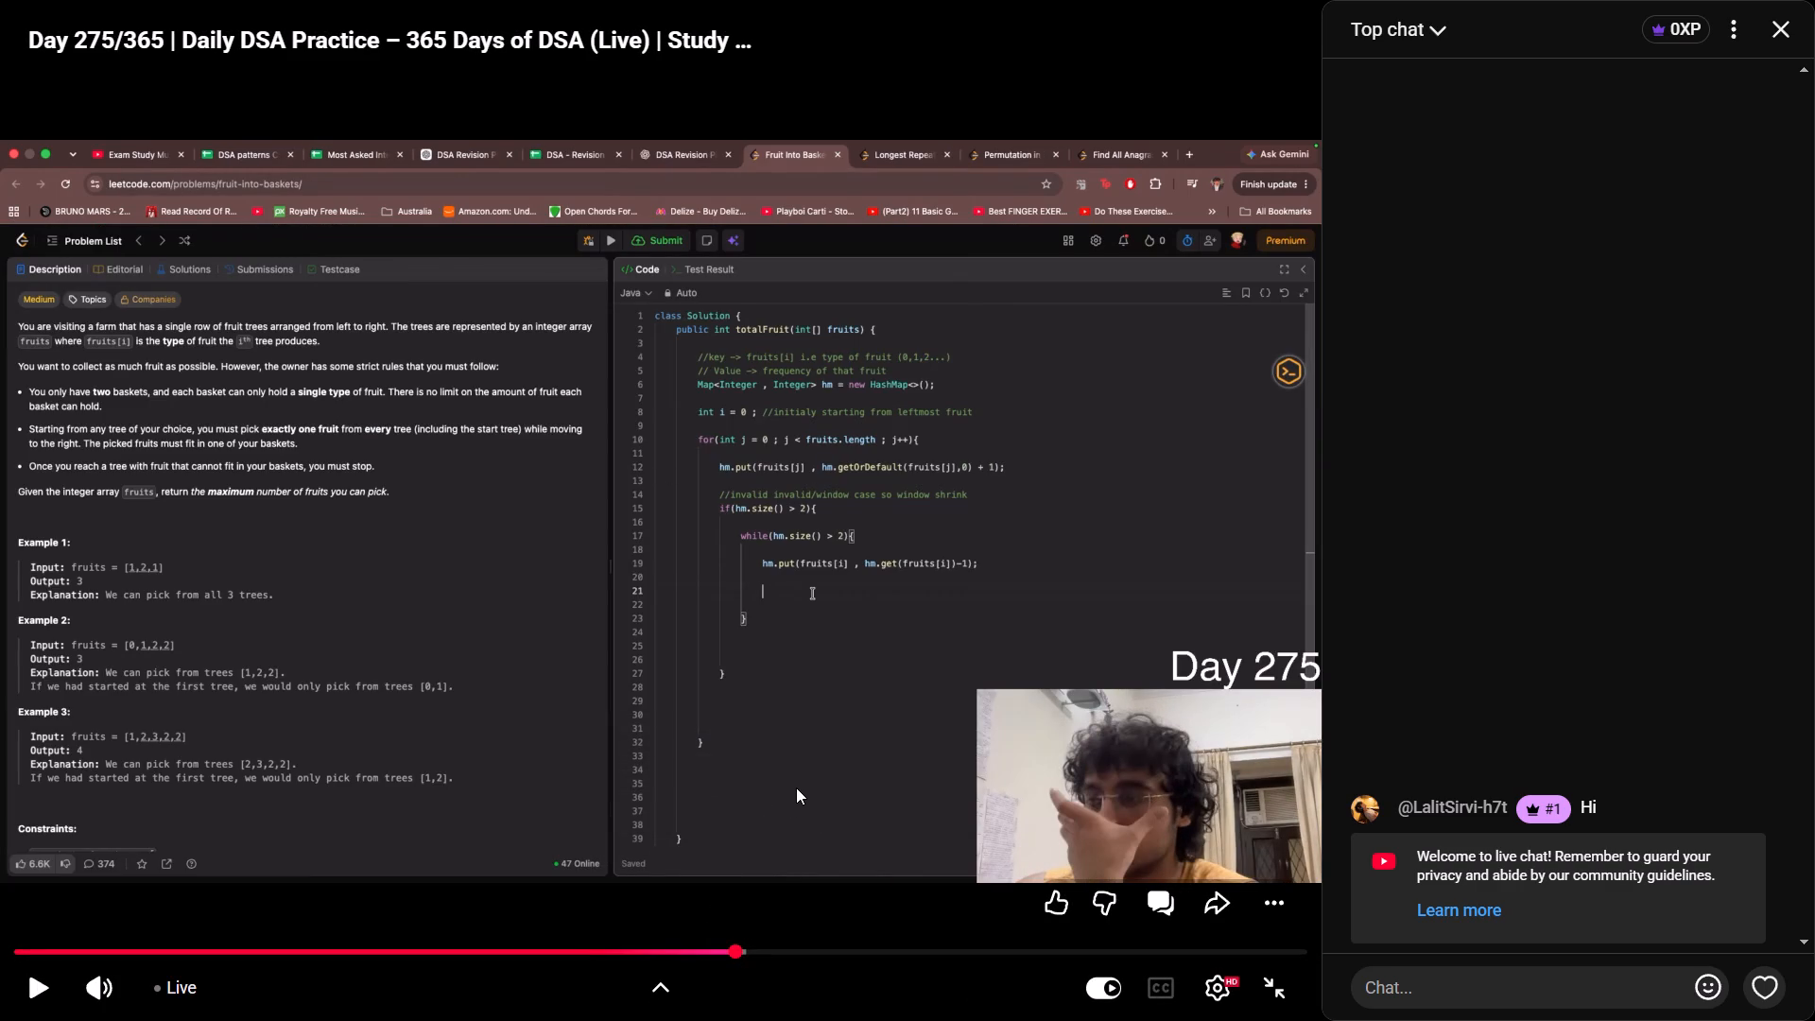
{"action": "left_click", "coordinate": [563, 697]}
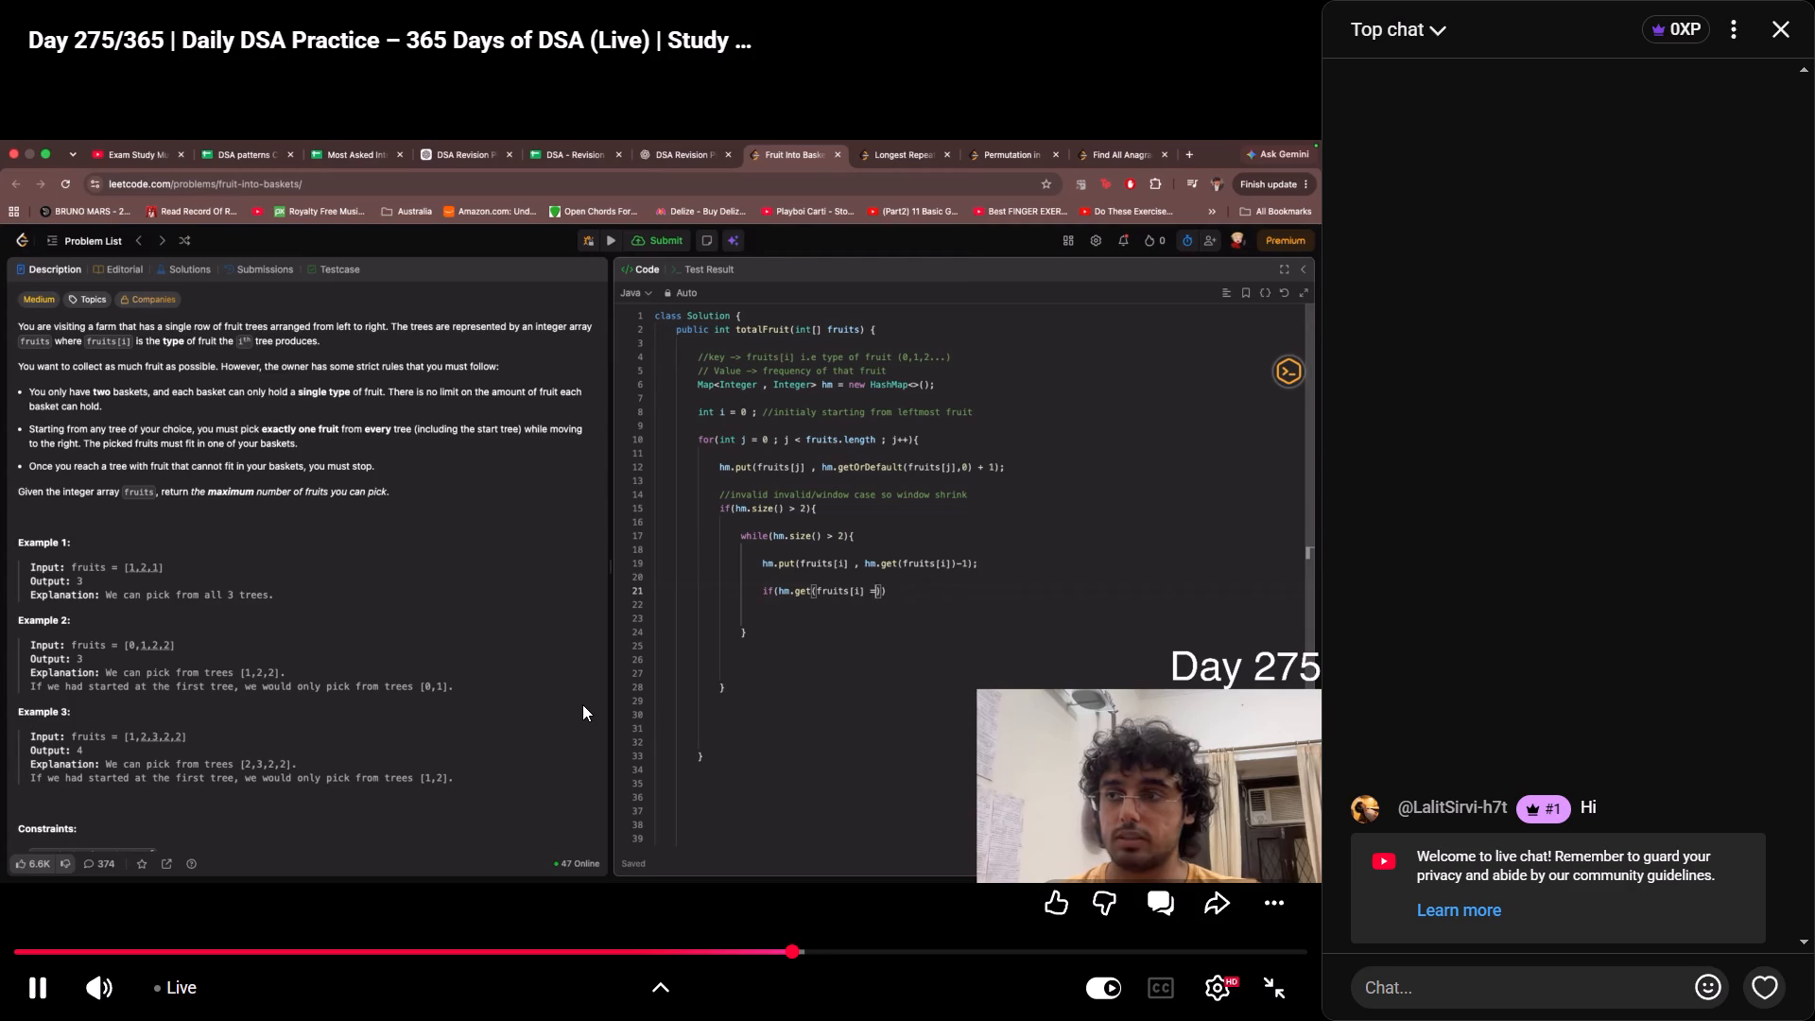
Hide the live chat, exit full screen and close the DSA live stream's tab.
{"action": "left_click", "coordinate": [1762, 15]}
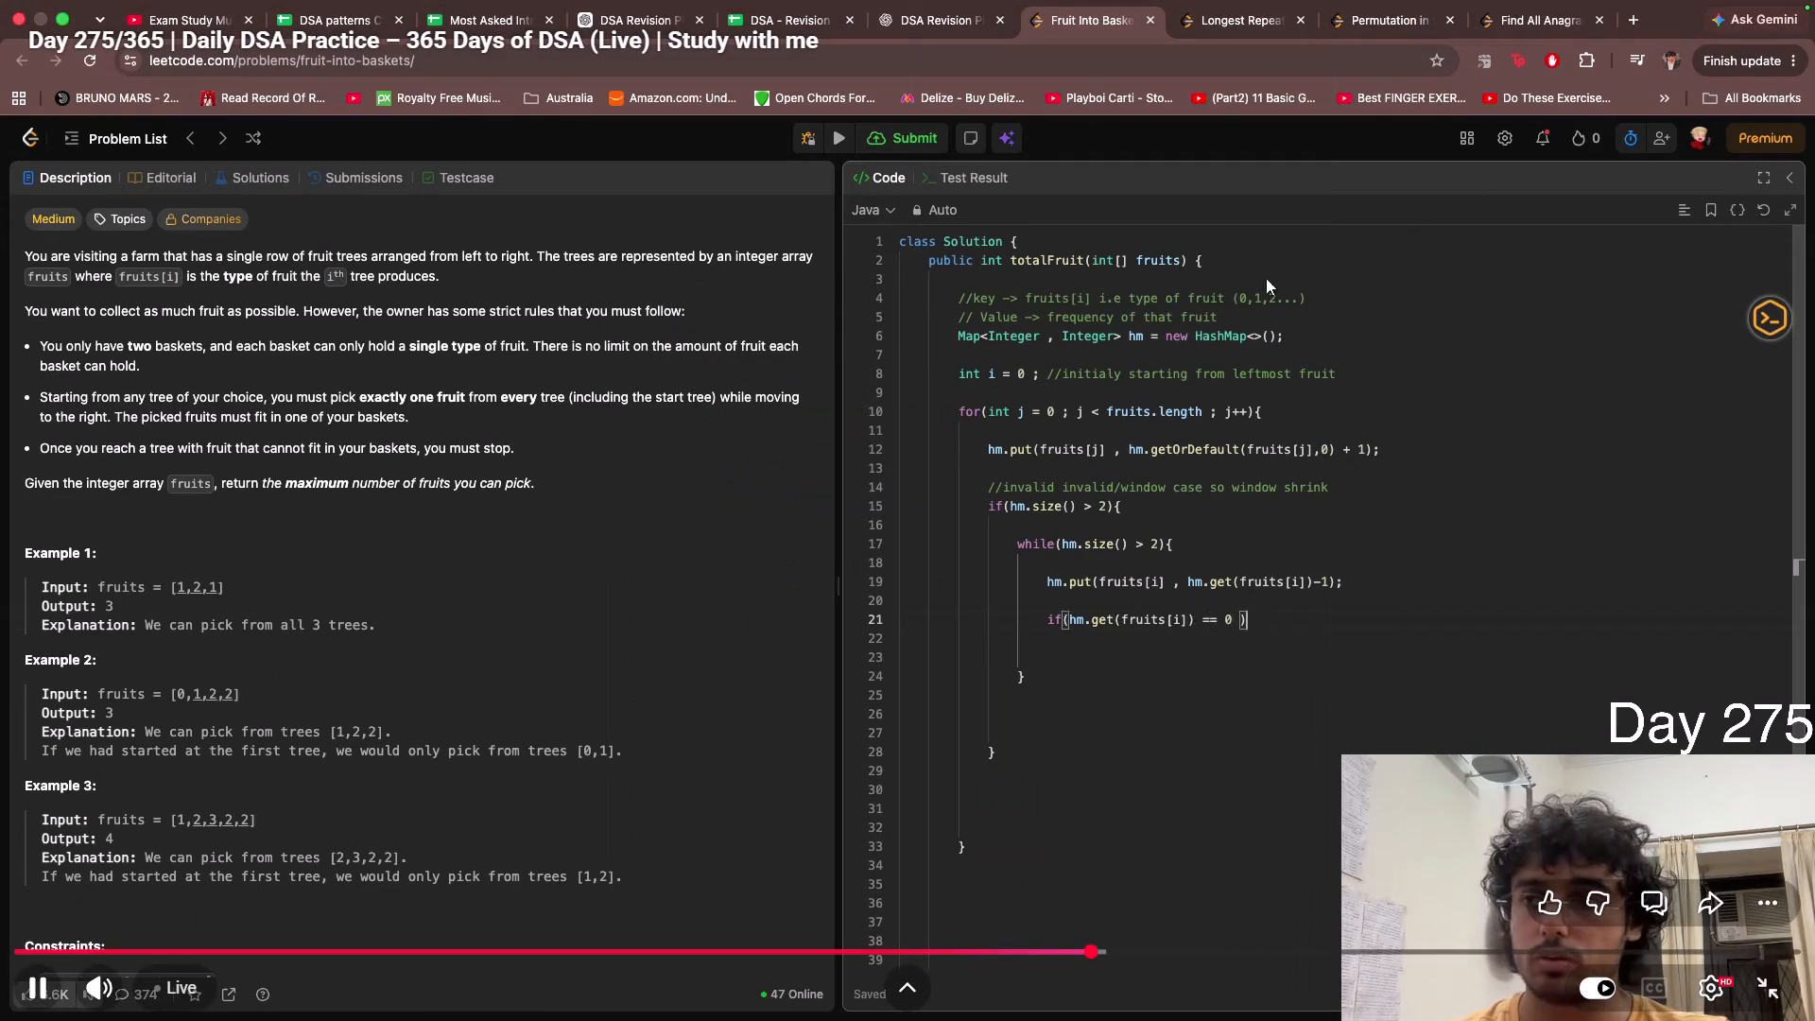
{"action": "double_click", "coordinate": [475, 539]}
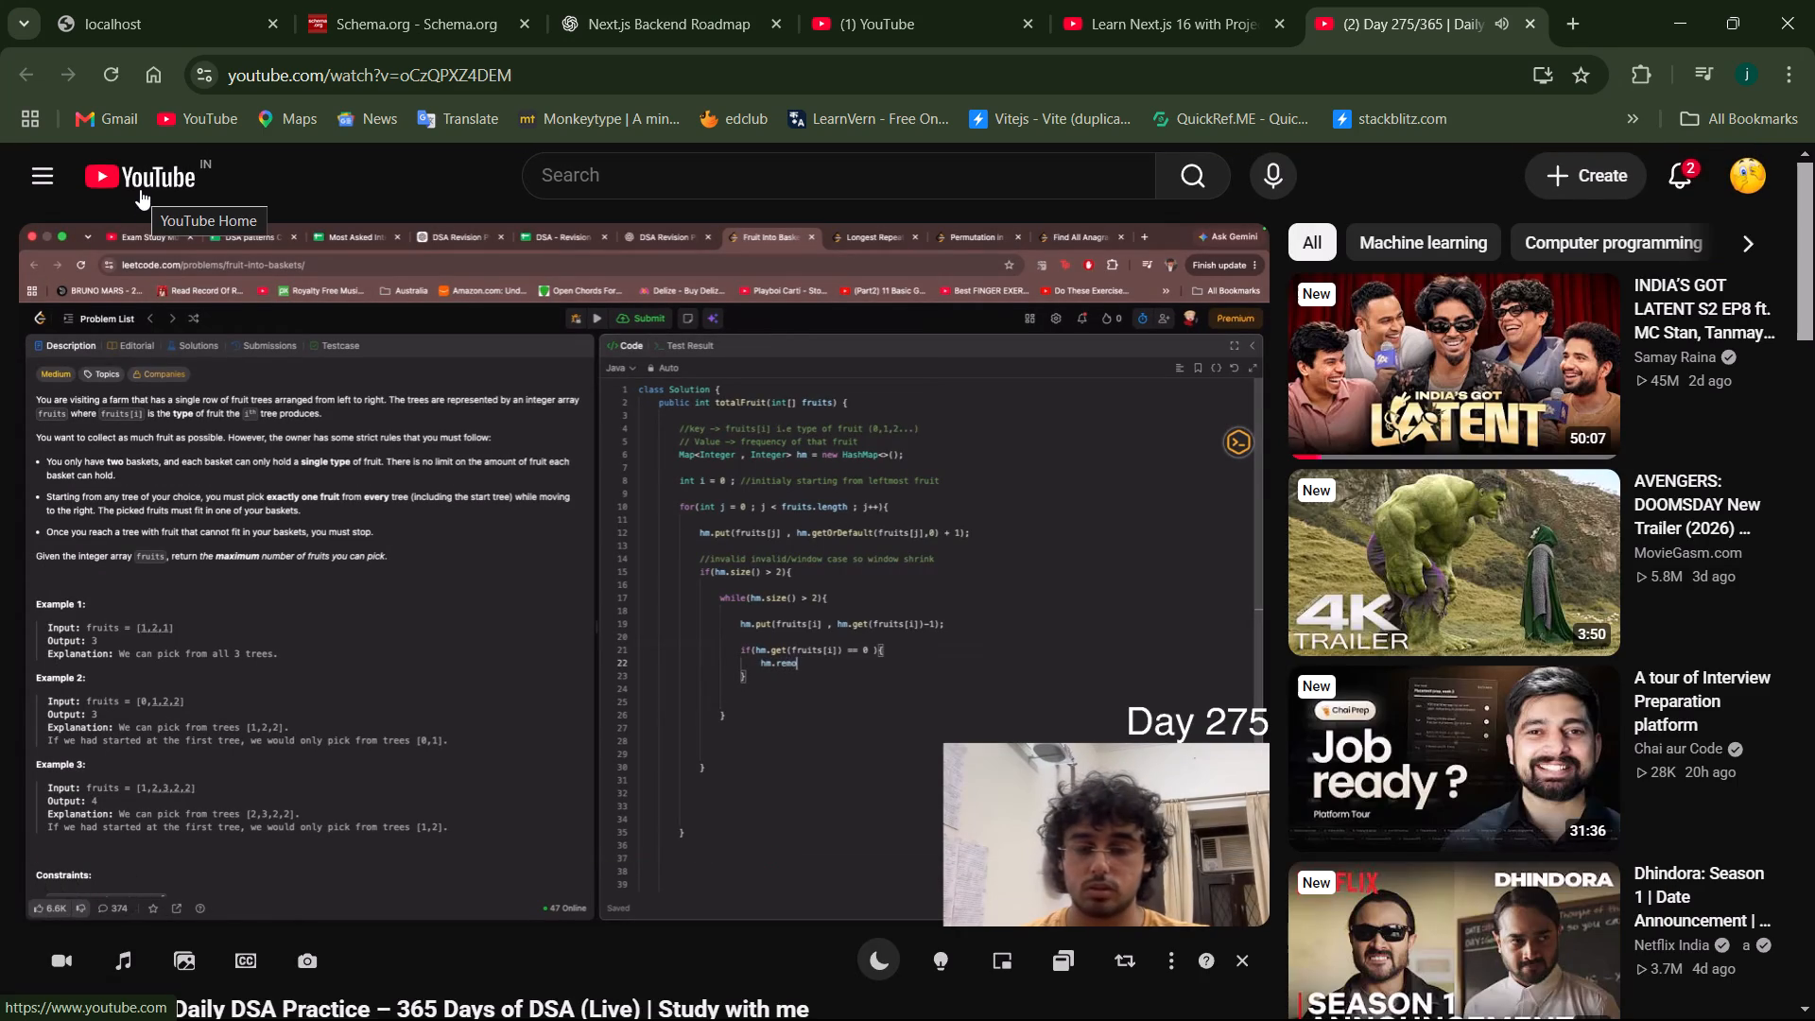
{"action": "key", "text": "ctrl+w"}
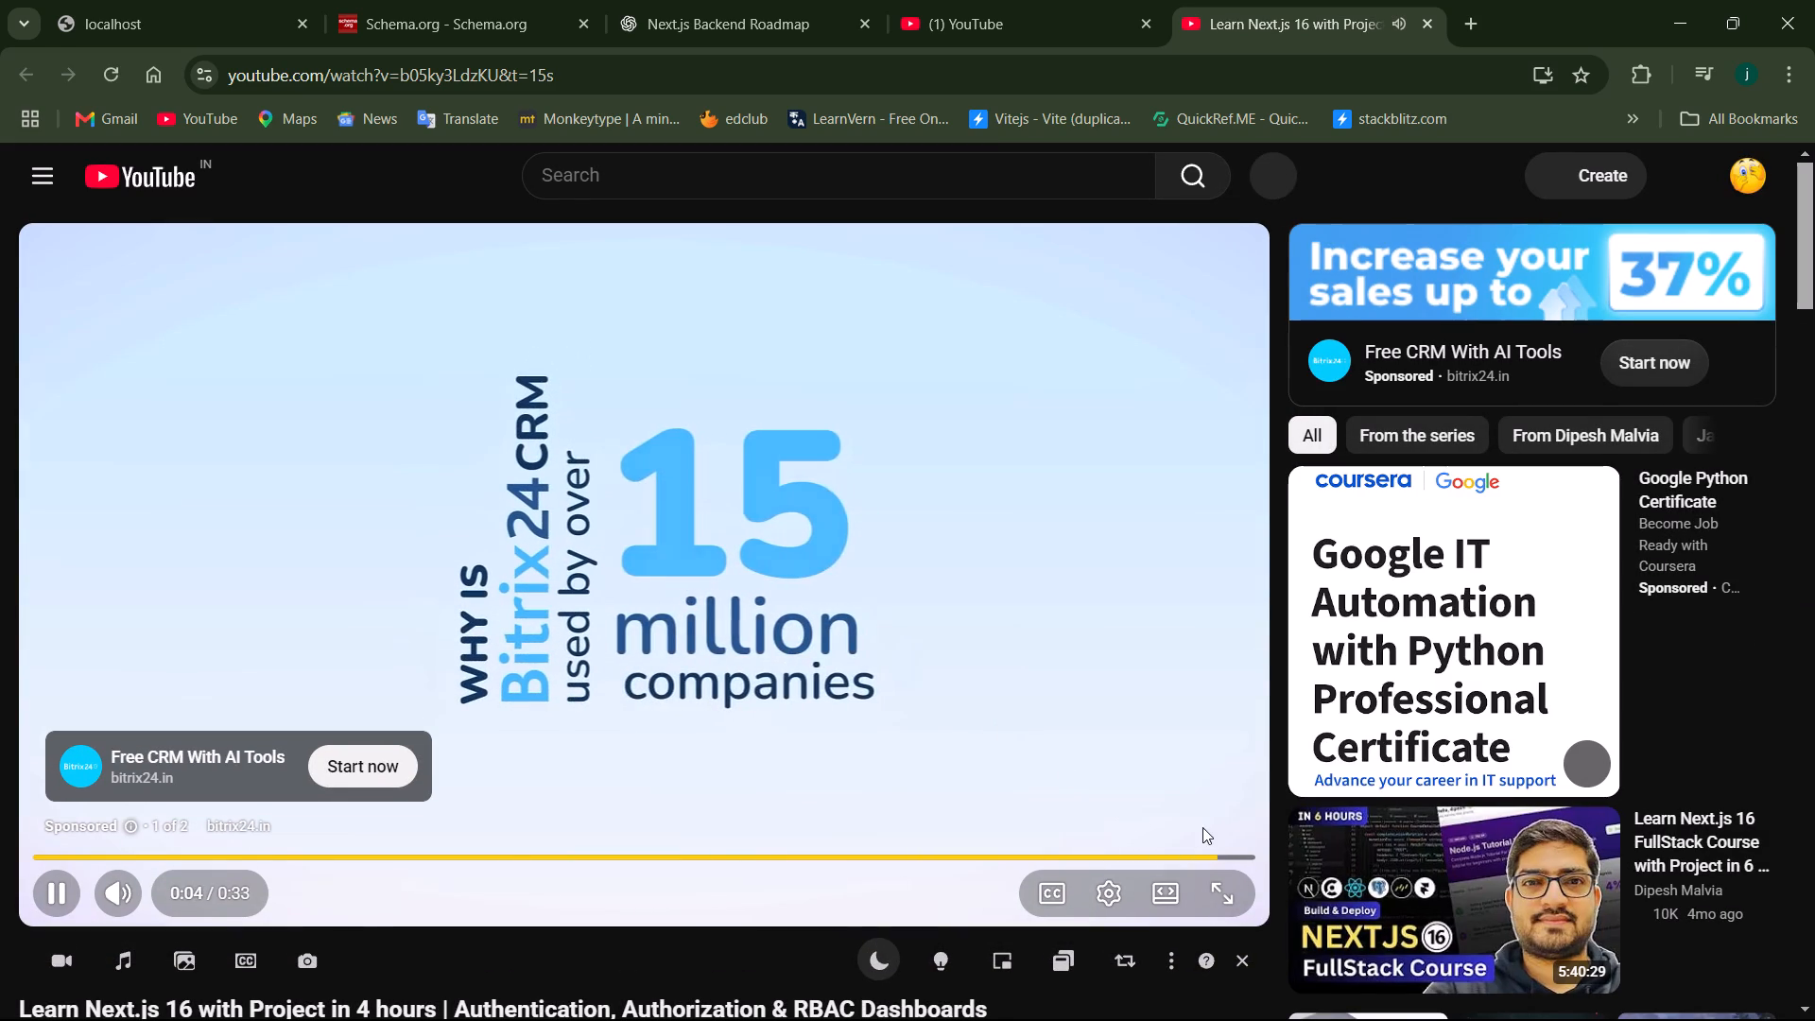
In the Next.js 16 project video, skip the ad, preview the Prisma schema chapter, restart from the beginning and pause.
{"action": "left_click", "coordinate": [1189, 814]}
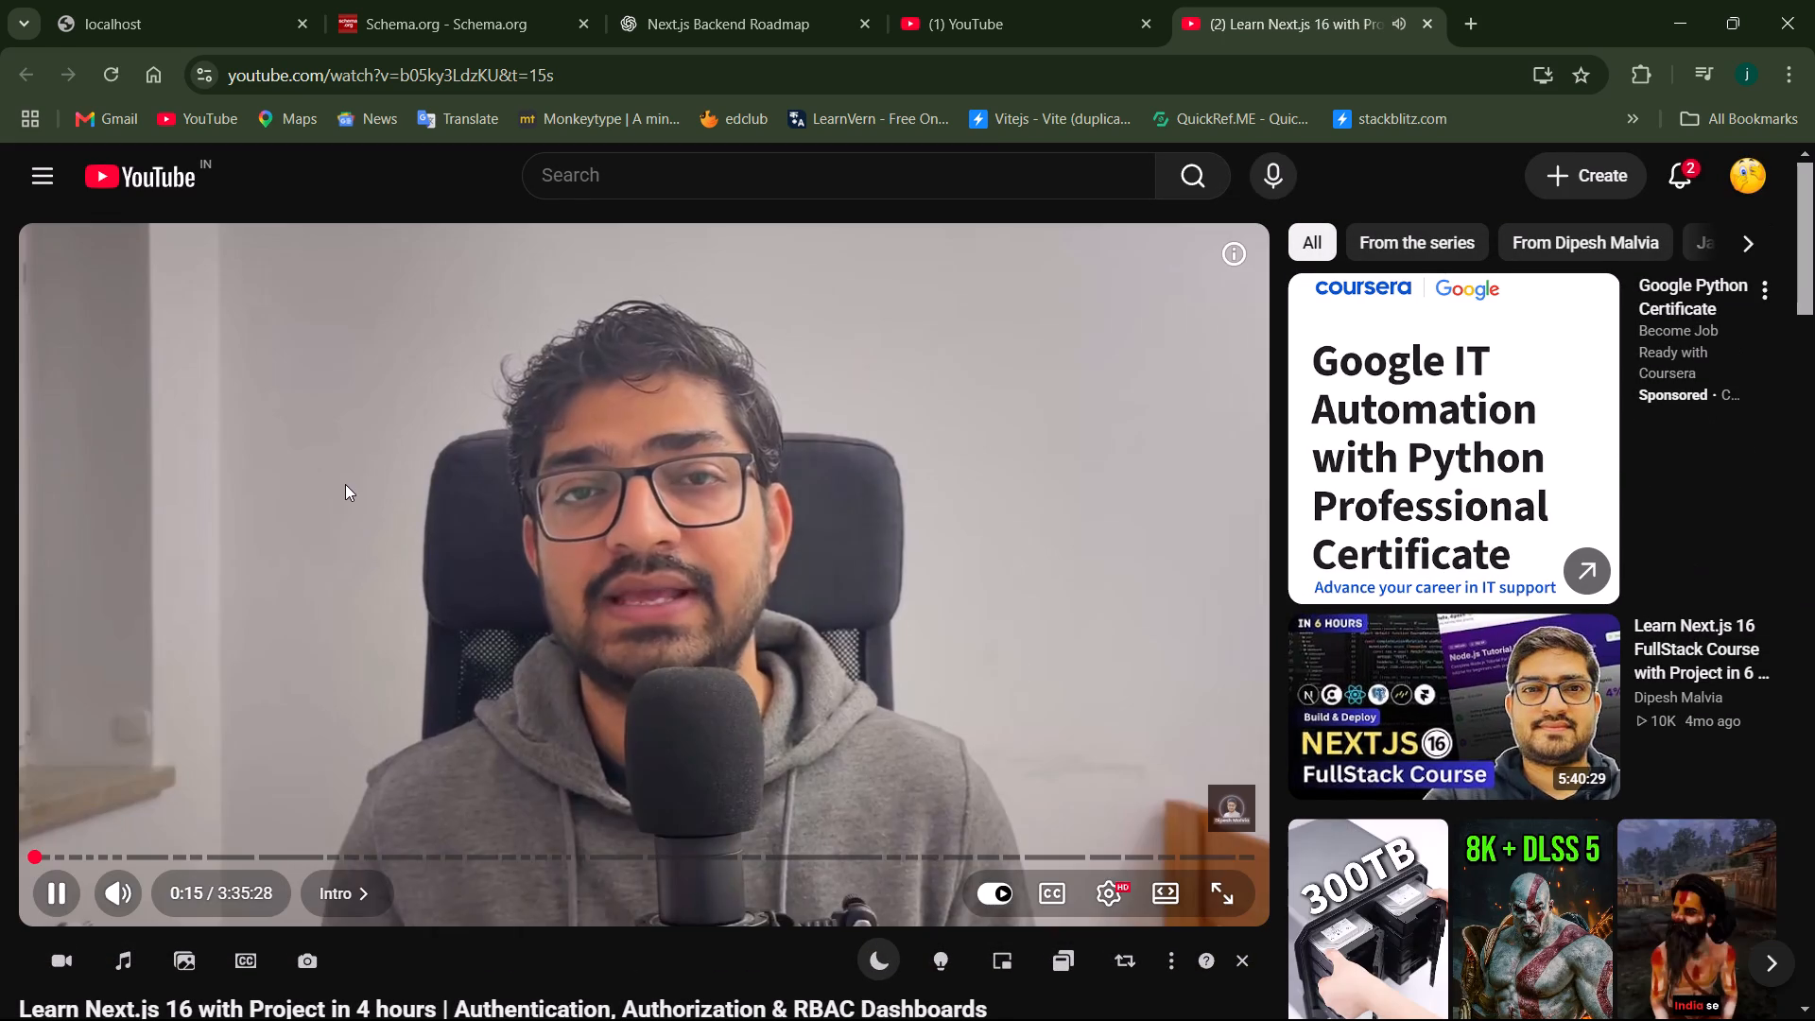
{"action": "left_click", "coordinate": [139, 858]}
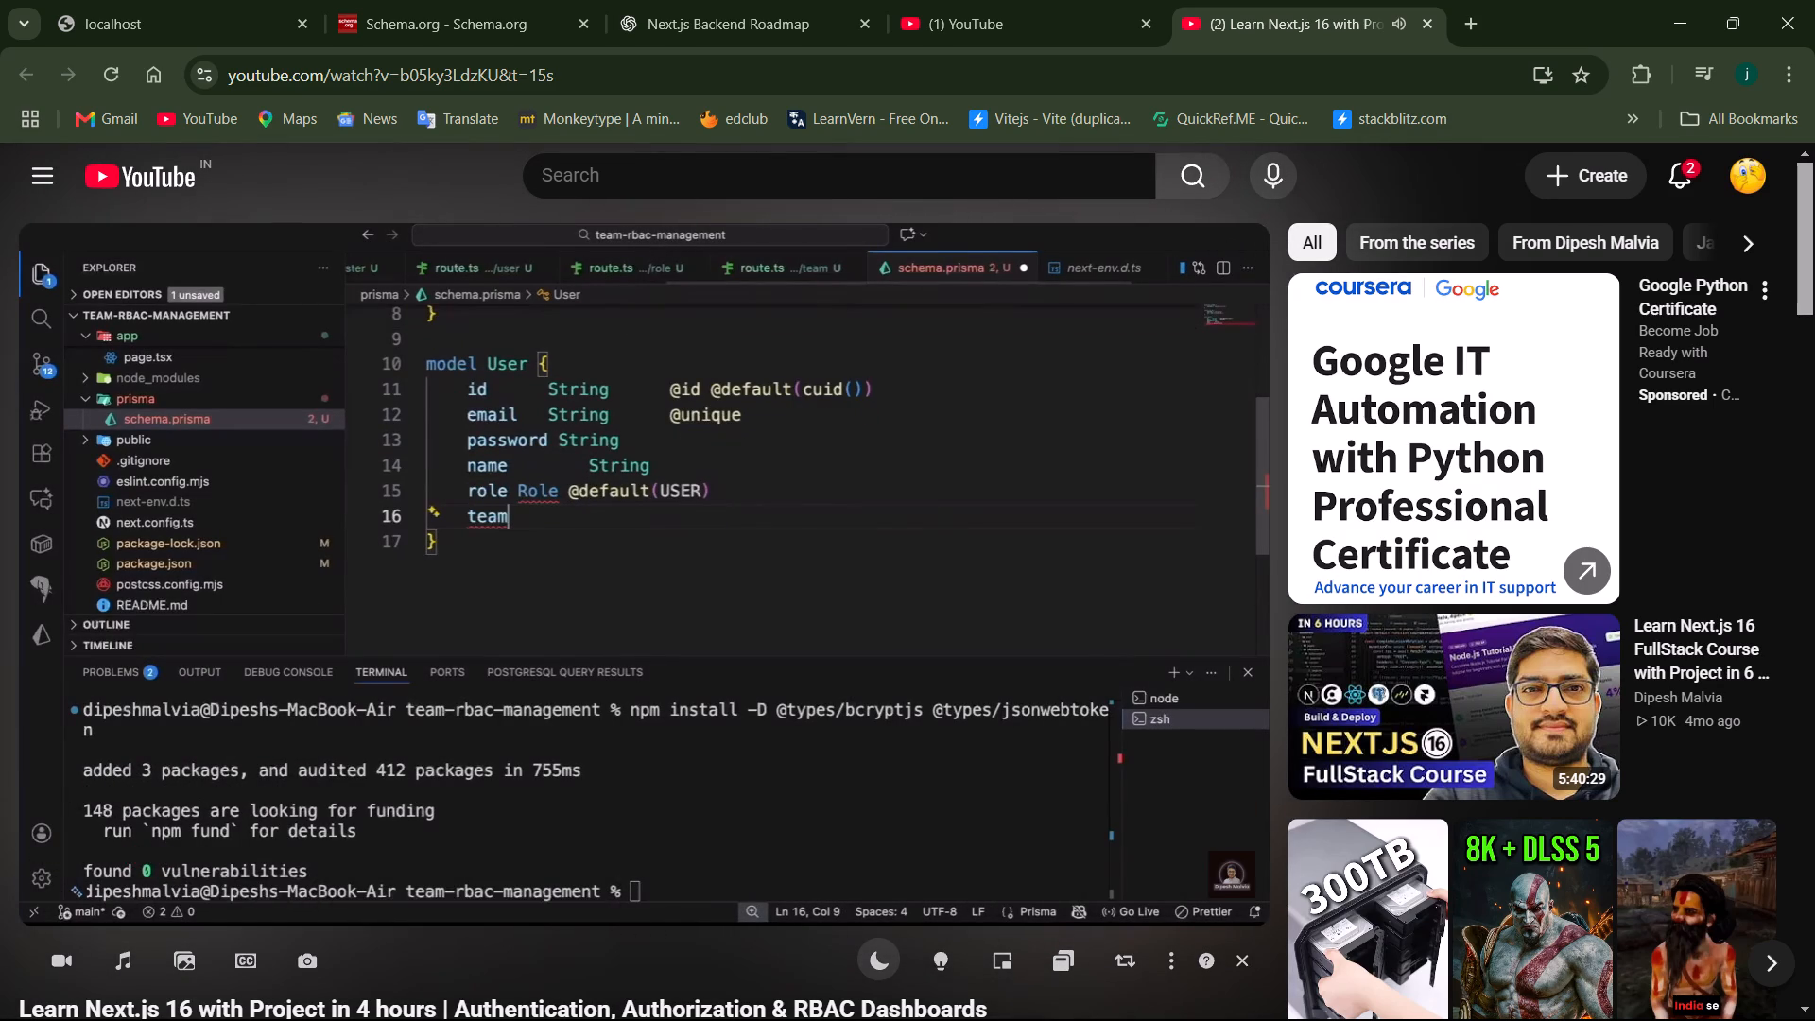
{"action": "key", "text": "0"}
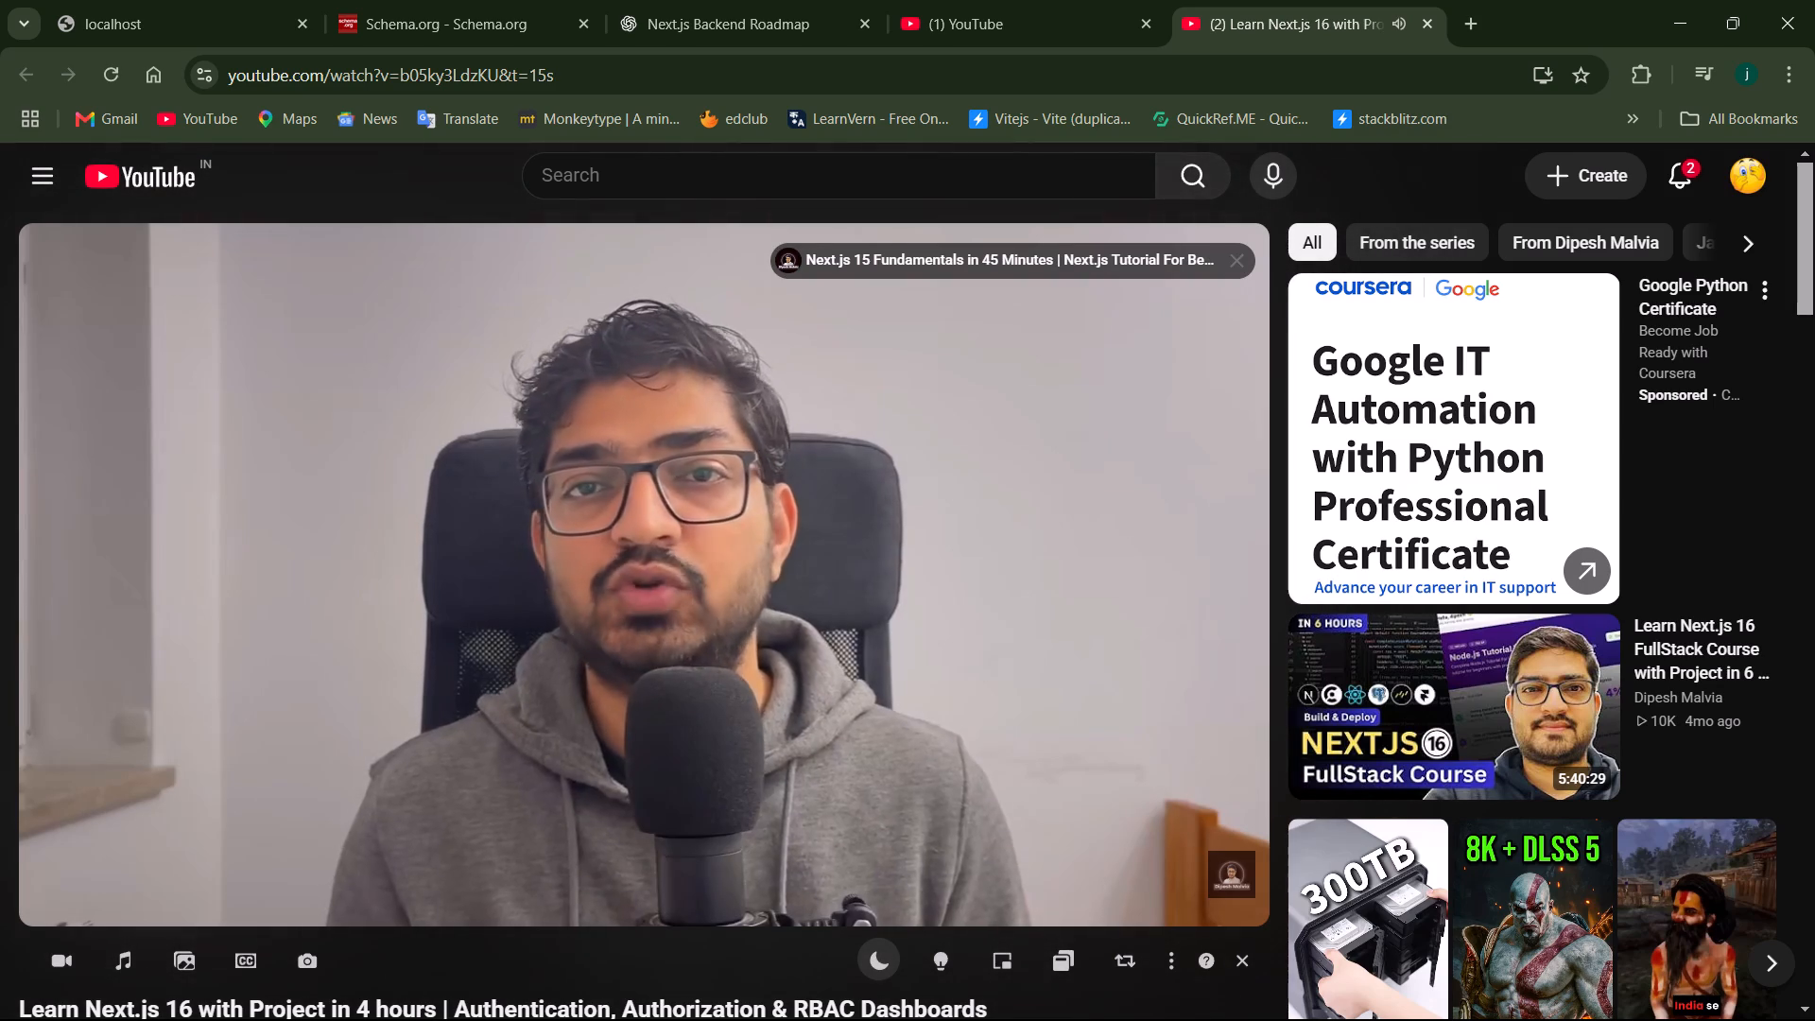
{"action": "left_click", "coordinate": [608, 545]}
Like the video "Learn Next.js 16 with Project in 4 hours".
{"action": "scroll", "coordinate": [608, 545], "scroll_direction": "down", "scroll_amount": 2}
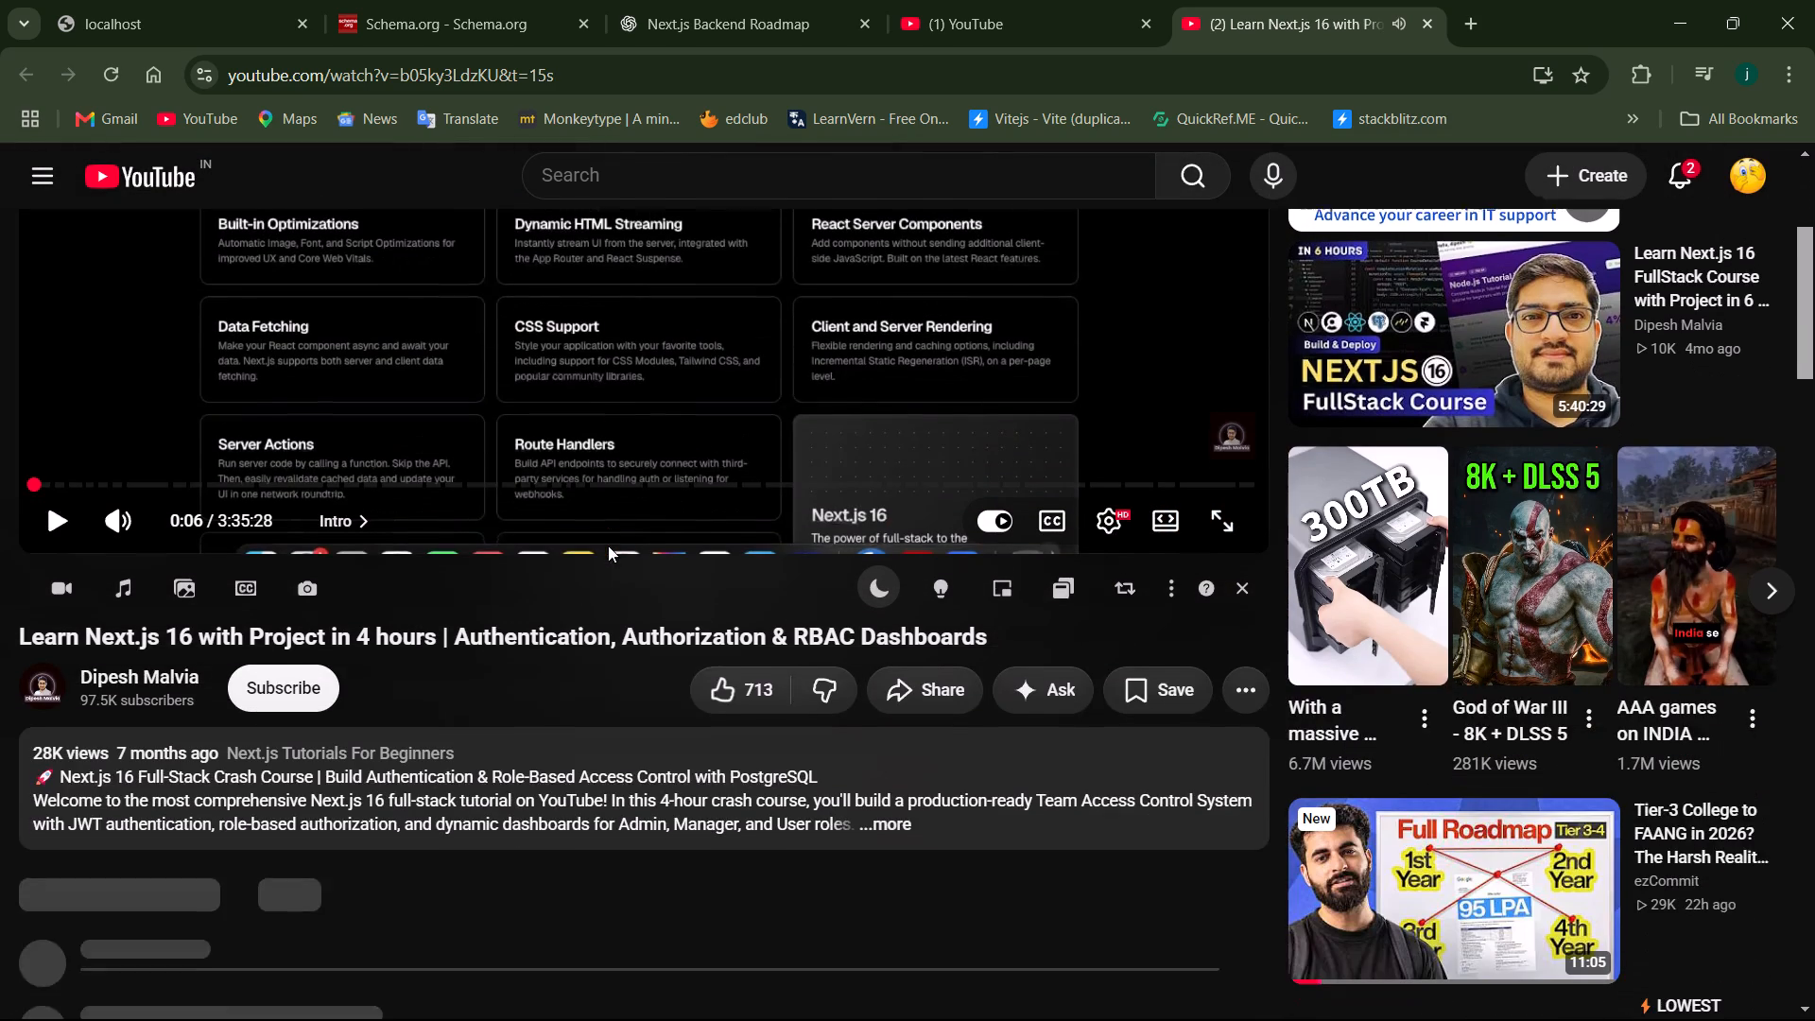
{"action": "scroll", "coordinate": [608, 545], "scroll_direction": "down", "scroll_amount": 1}
{"action": "left_click", "coordinate": [735, 703]}
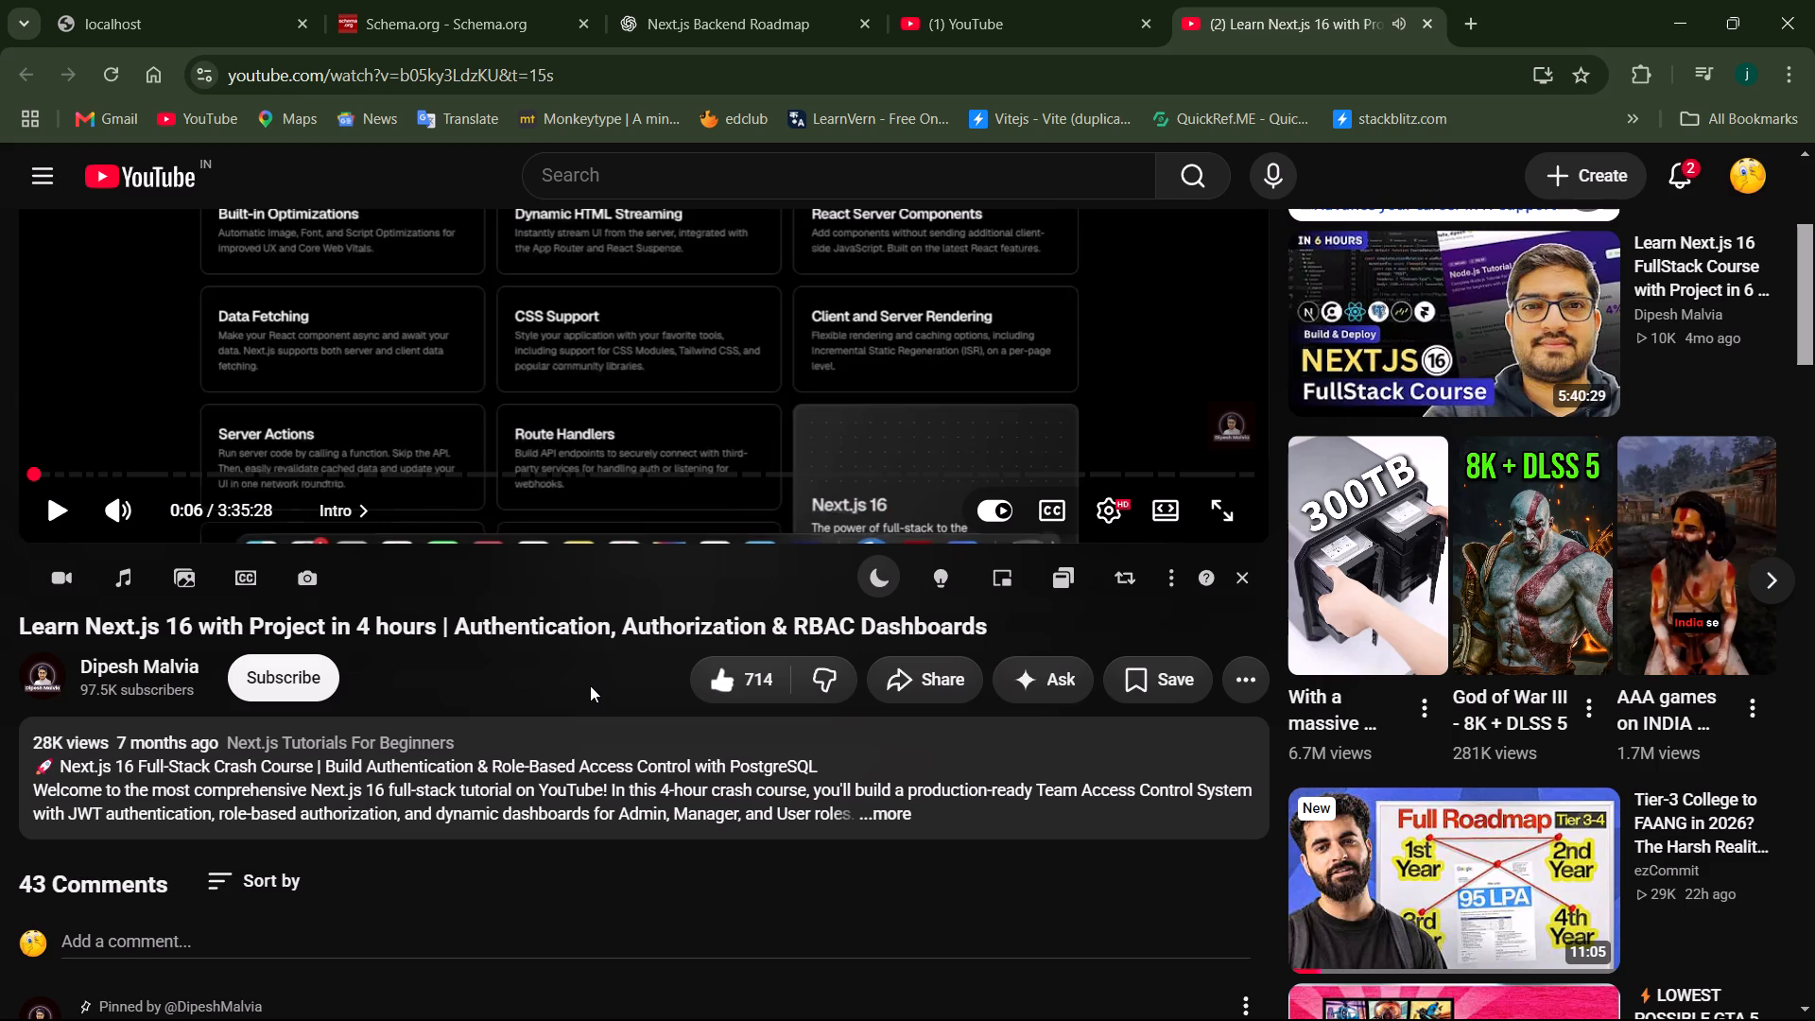
{"action": "scroll", "coordinate": [590, 685], "scroll_direction": "up", "scroll_amount": 5}
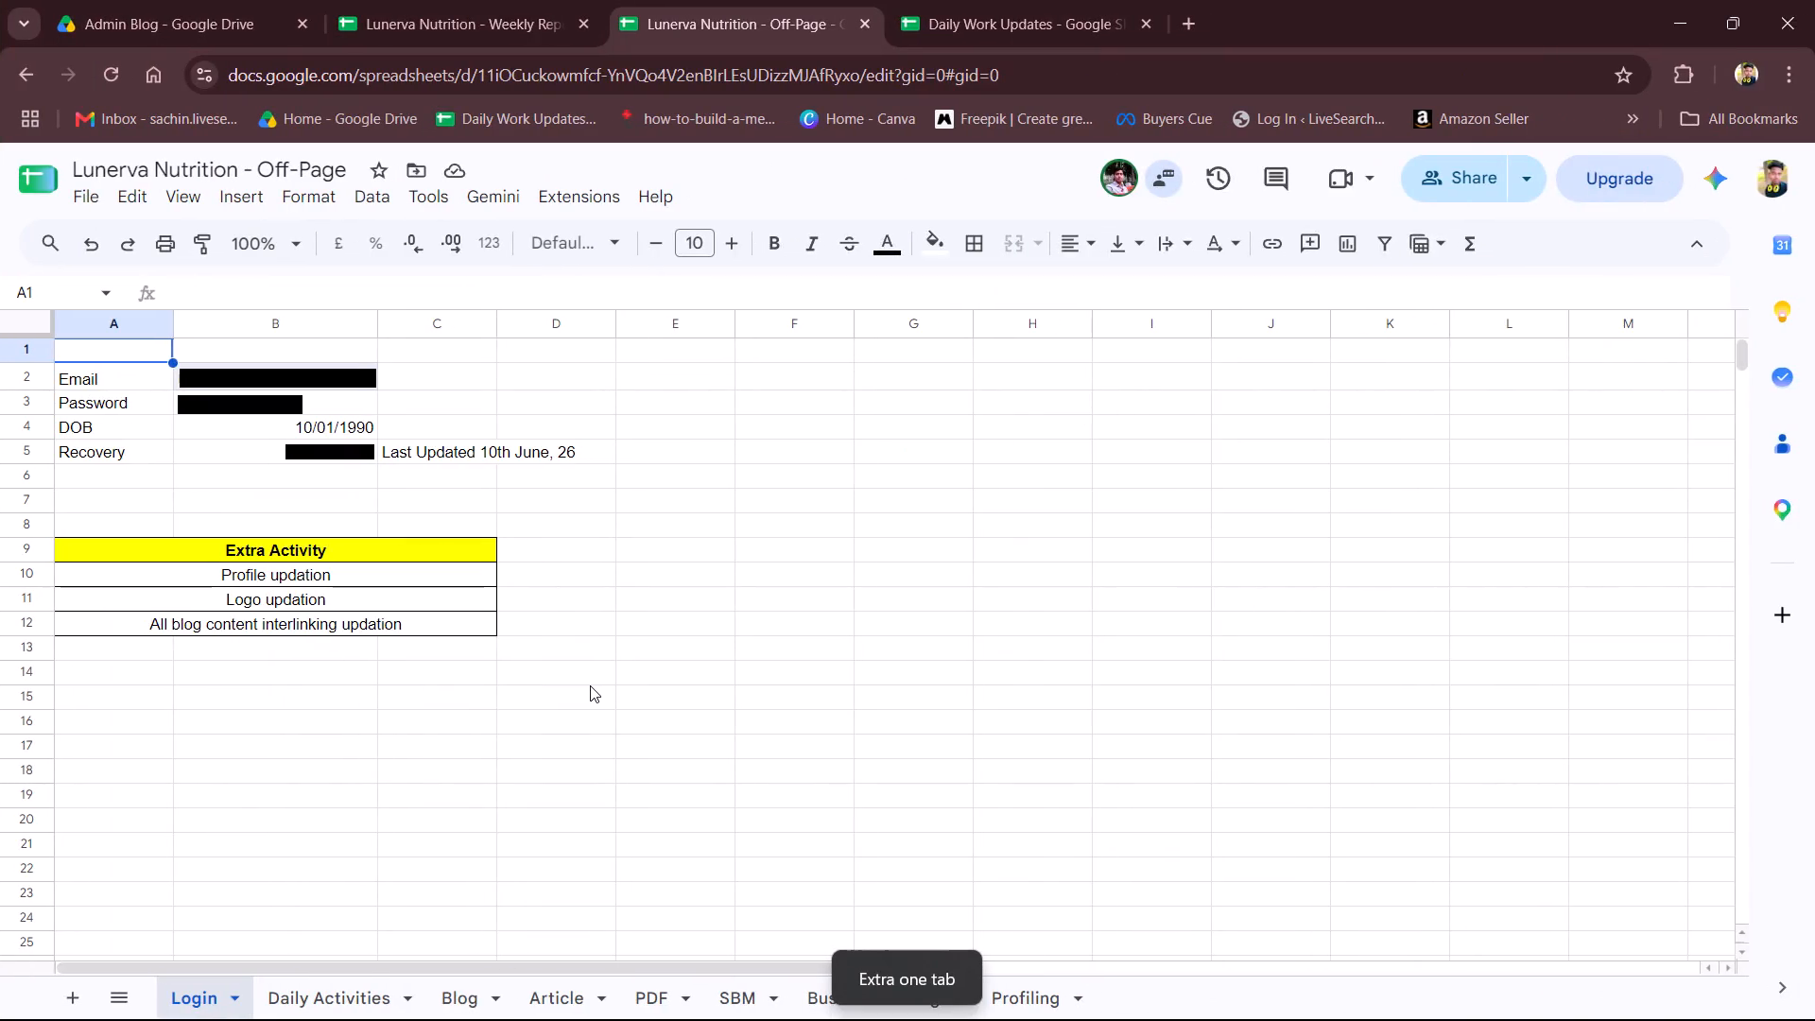
In a new browser window, open Google Drive and go to the MedTalks.in-OffPage-Activities folder inside Medtalks-2024.
{"action": "key", "text": "ctrl+n"}
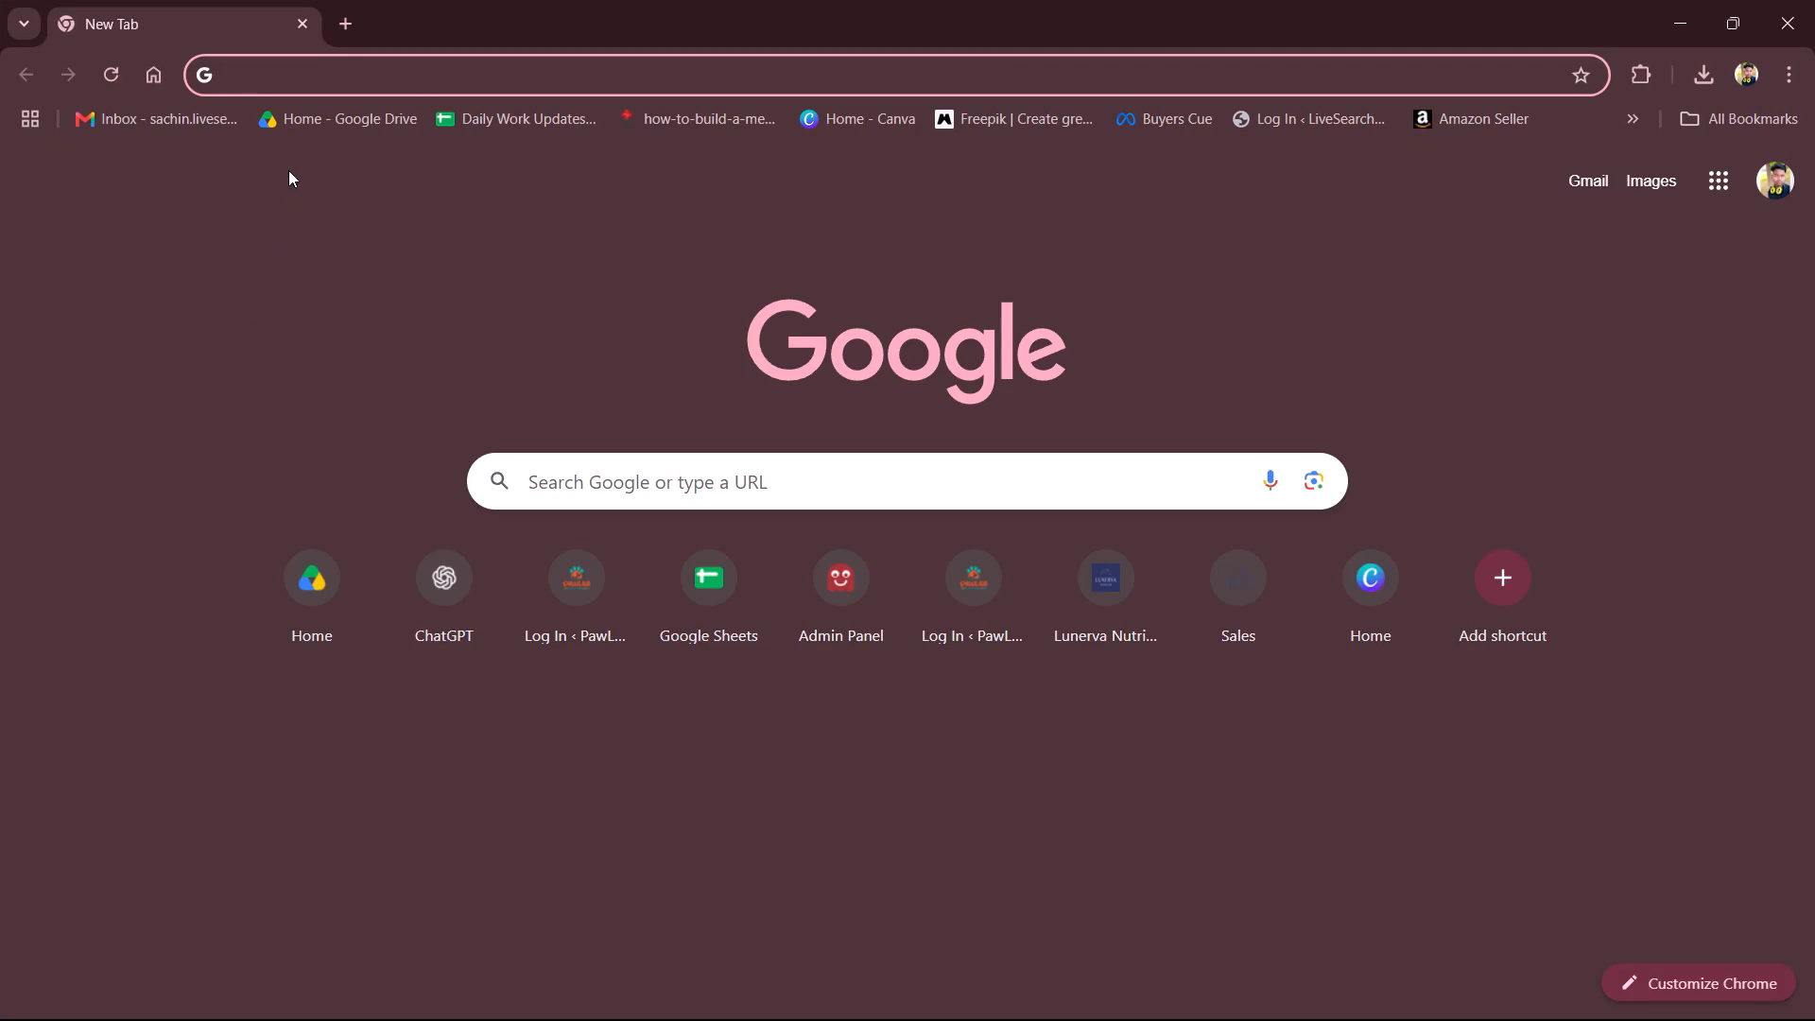
{"action": "left_click", "coordinate": [302, 113]}
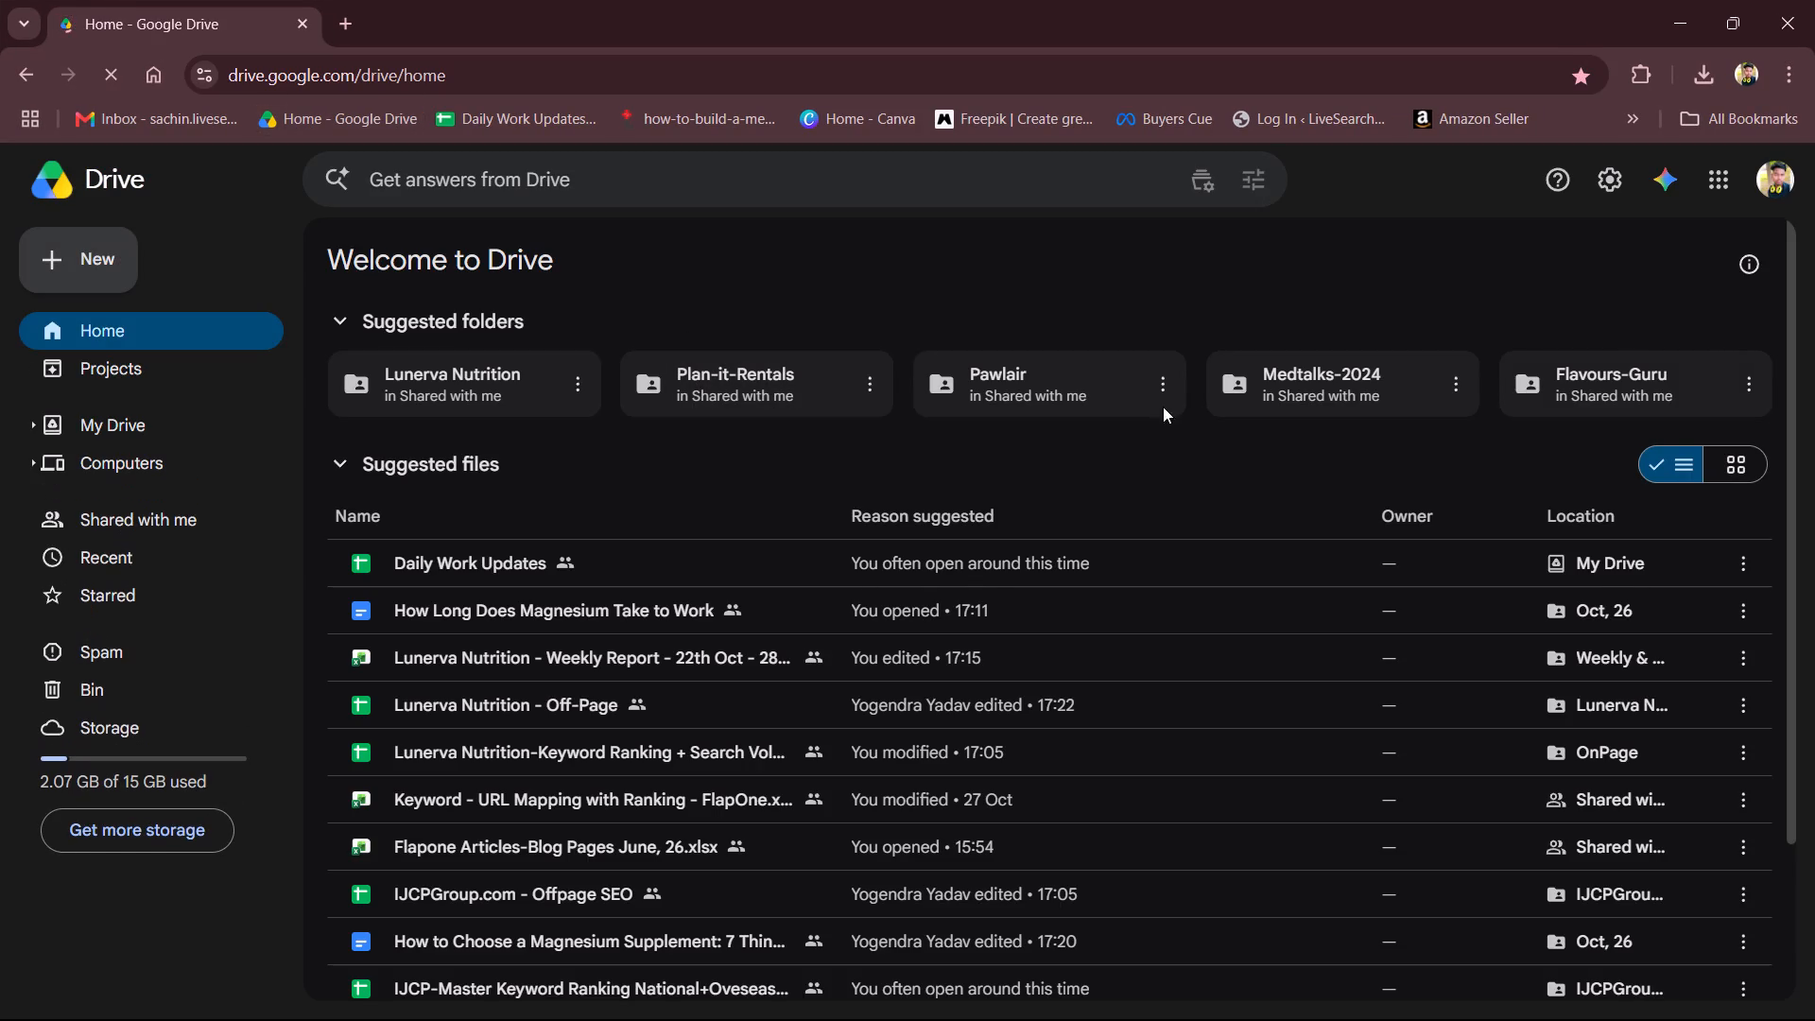
{"action": "double_click", "coordinate": [1326, 389]}
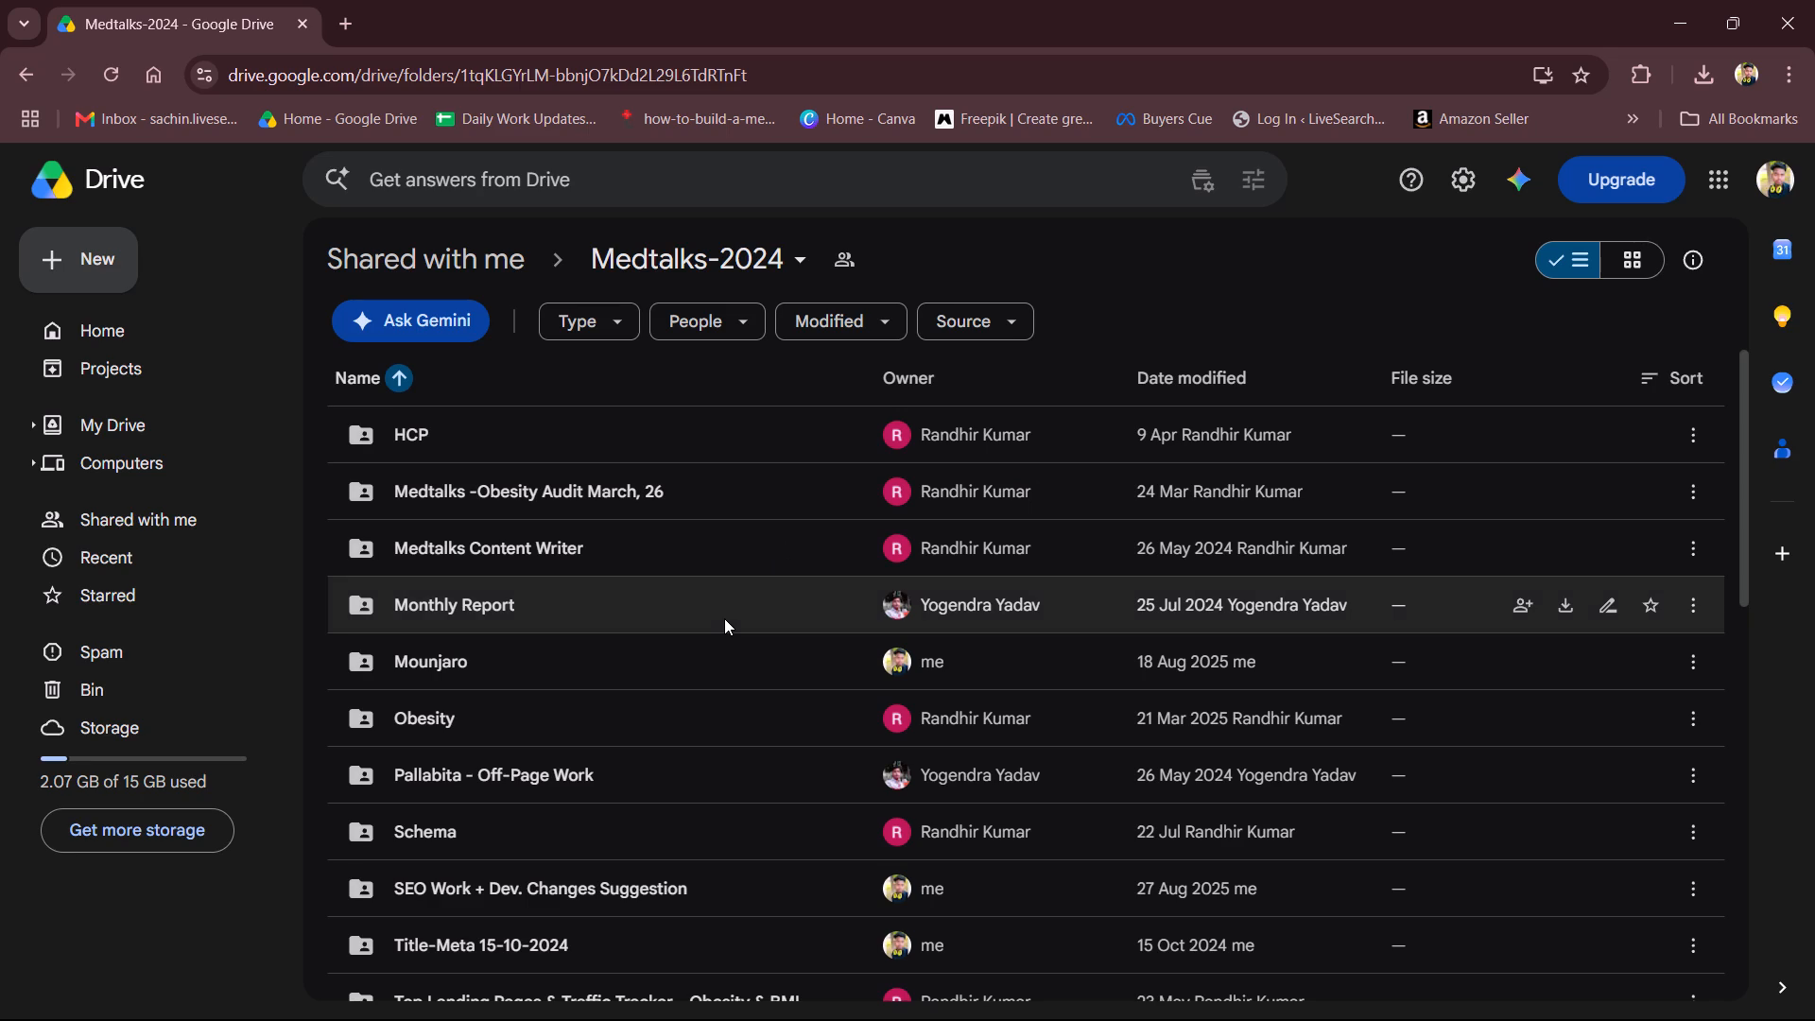
{"action": "scroll", "coordinate": [724, 618], "scroll_direction": "down", "scroll_amount": 4}
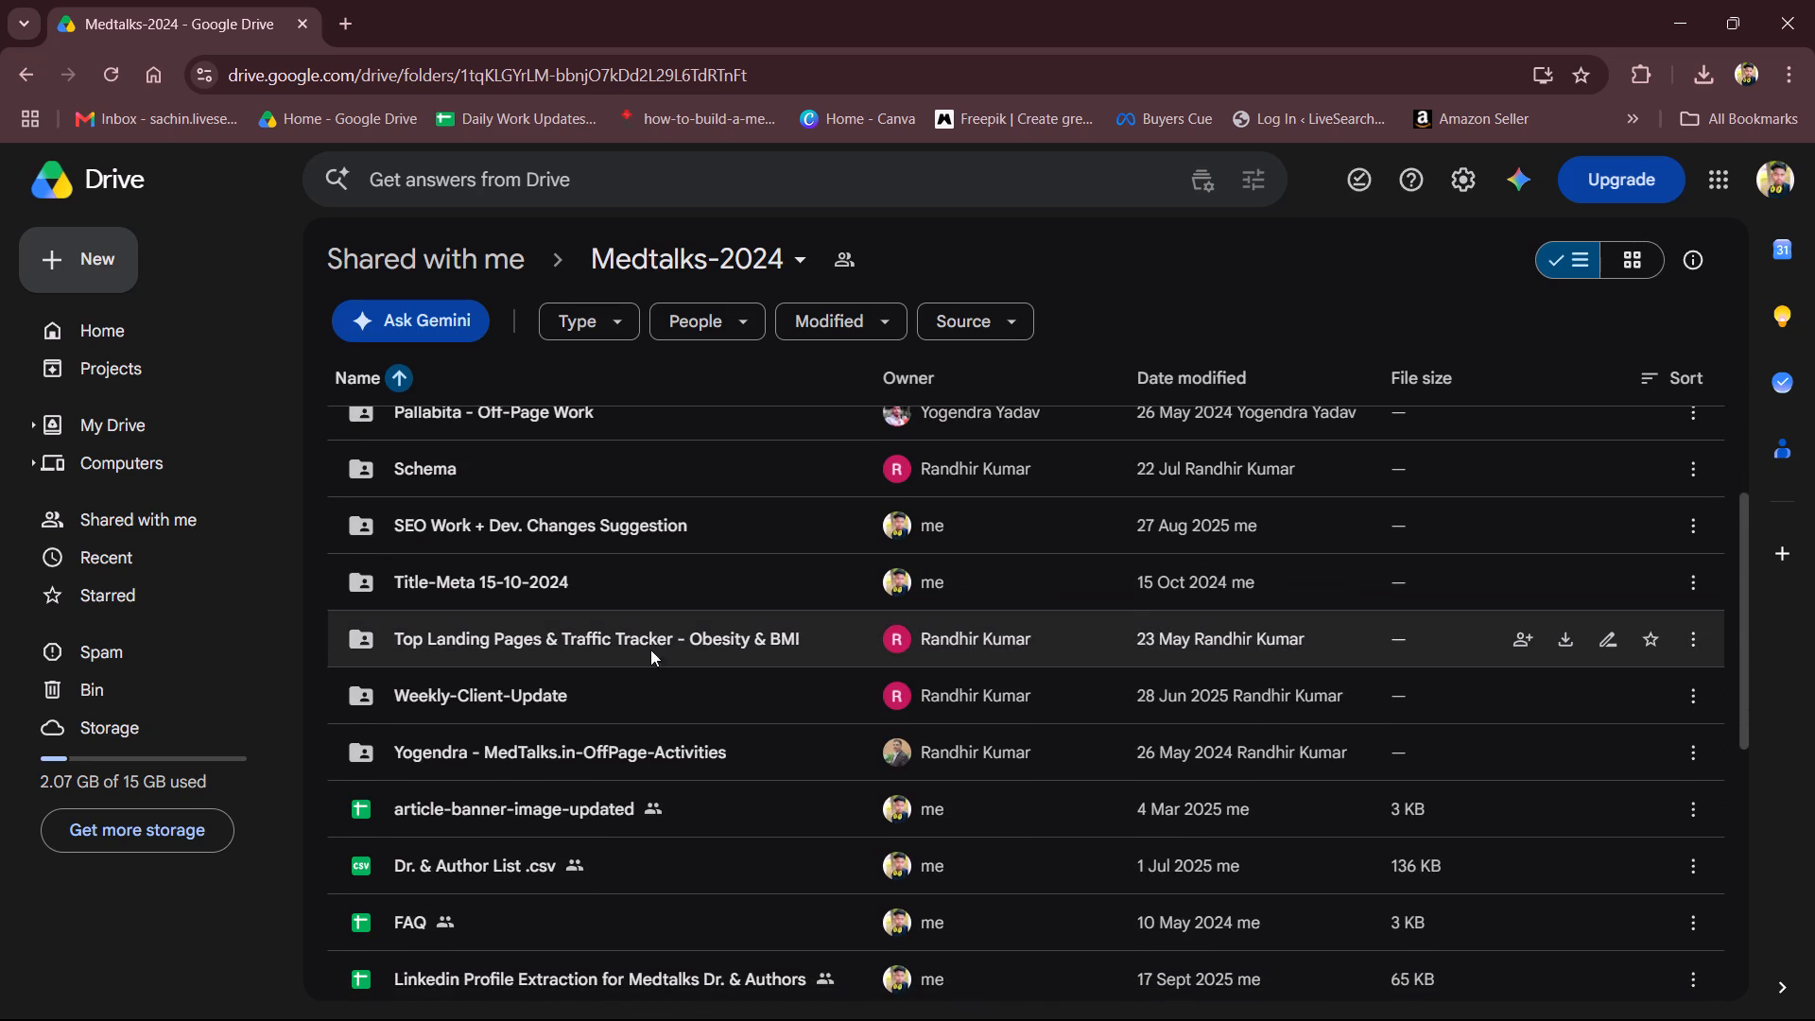
{"action": "double_click", "coordinate": [524, 747]}
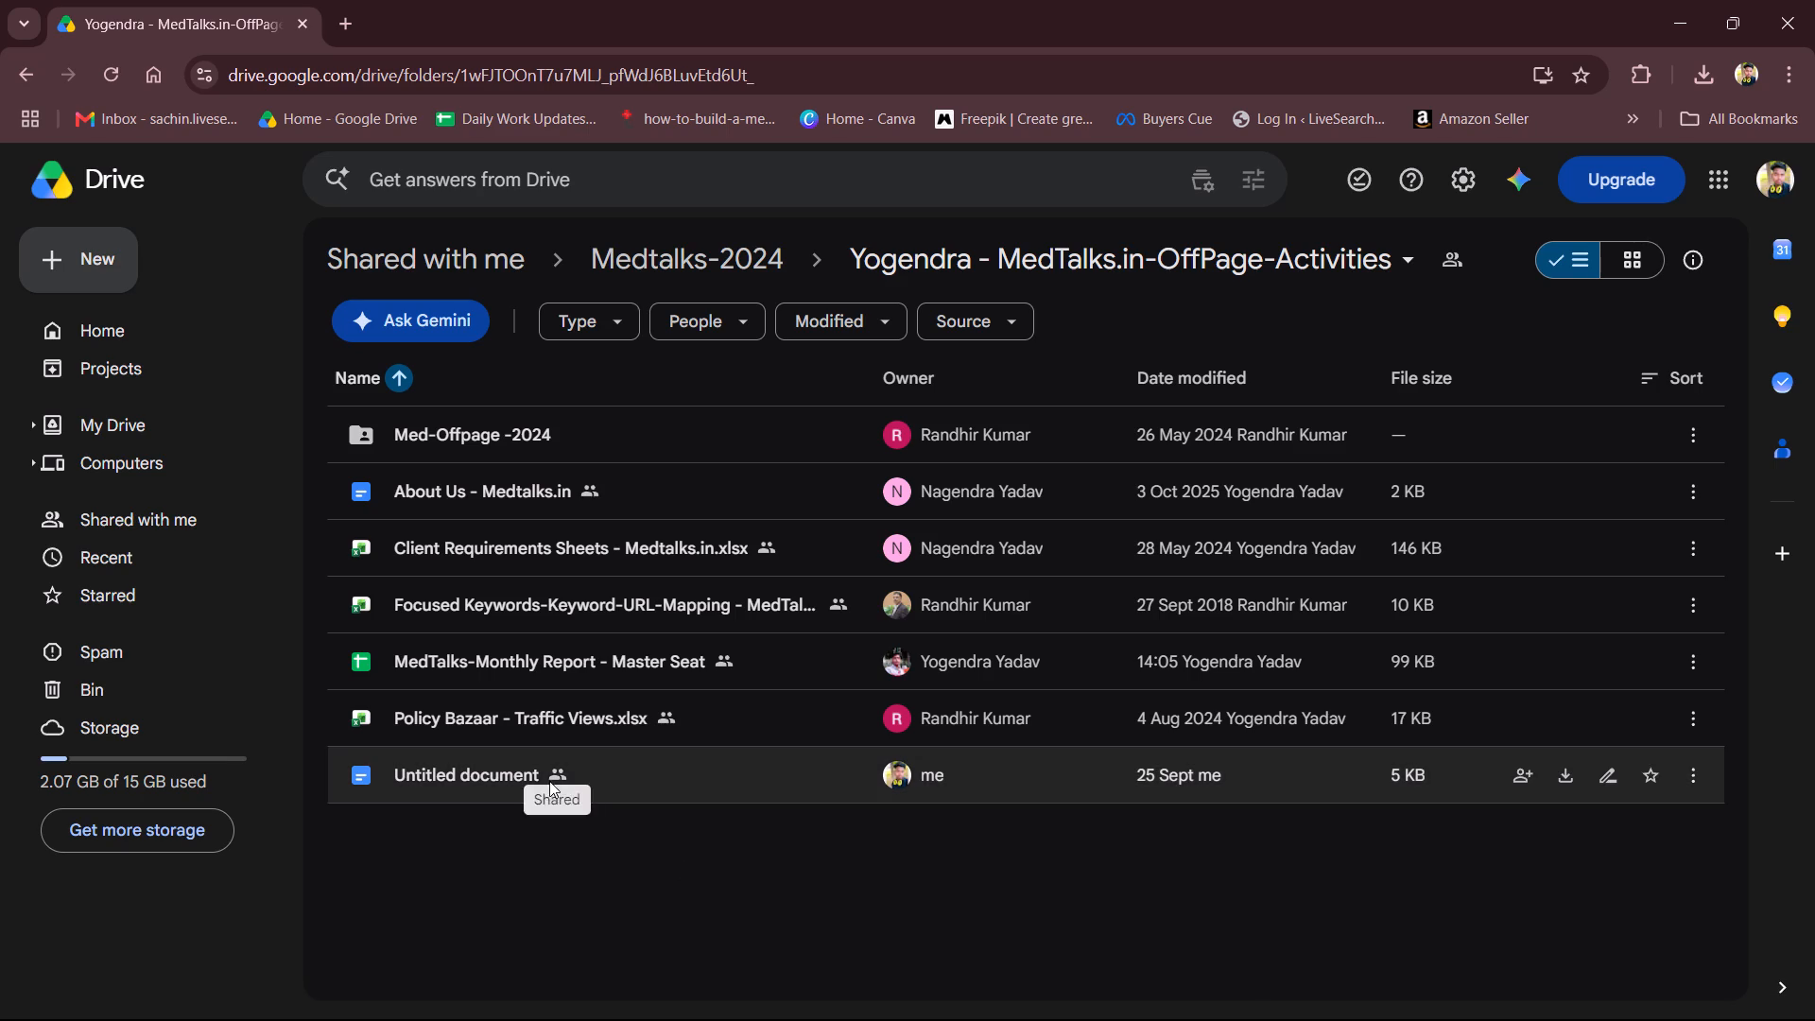
In the Med-Offpage -2024 folder, open Medtalks-SEO-Offpage-Activities May,24.xlsx for a look, close it and return to the parent folder.
{"action": "double_click", "coordinate": [560, 445]}
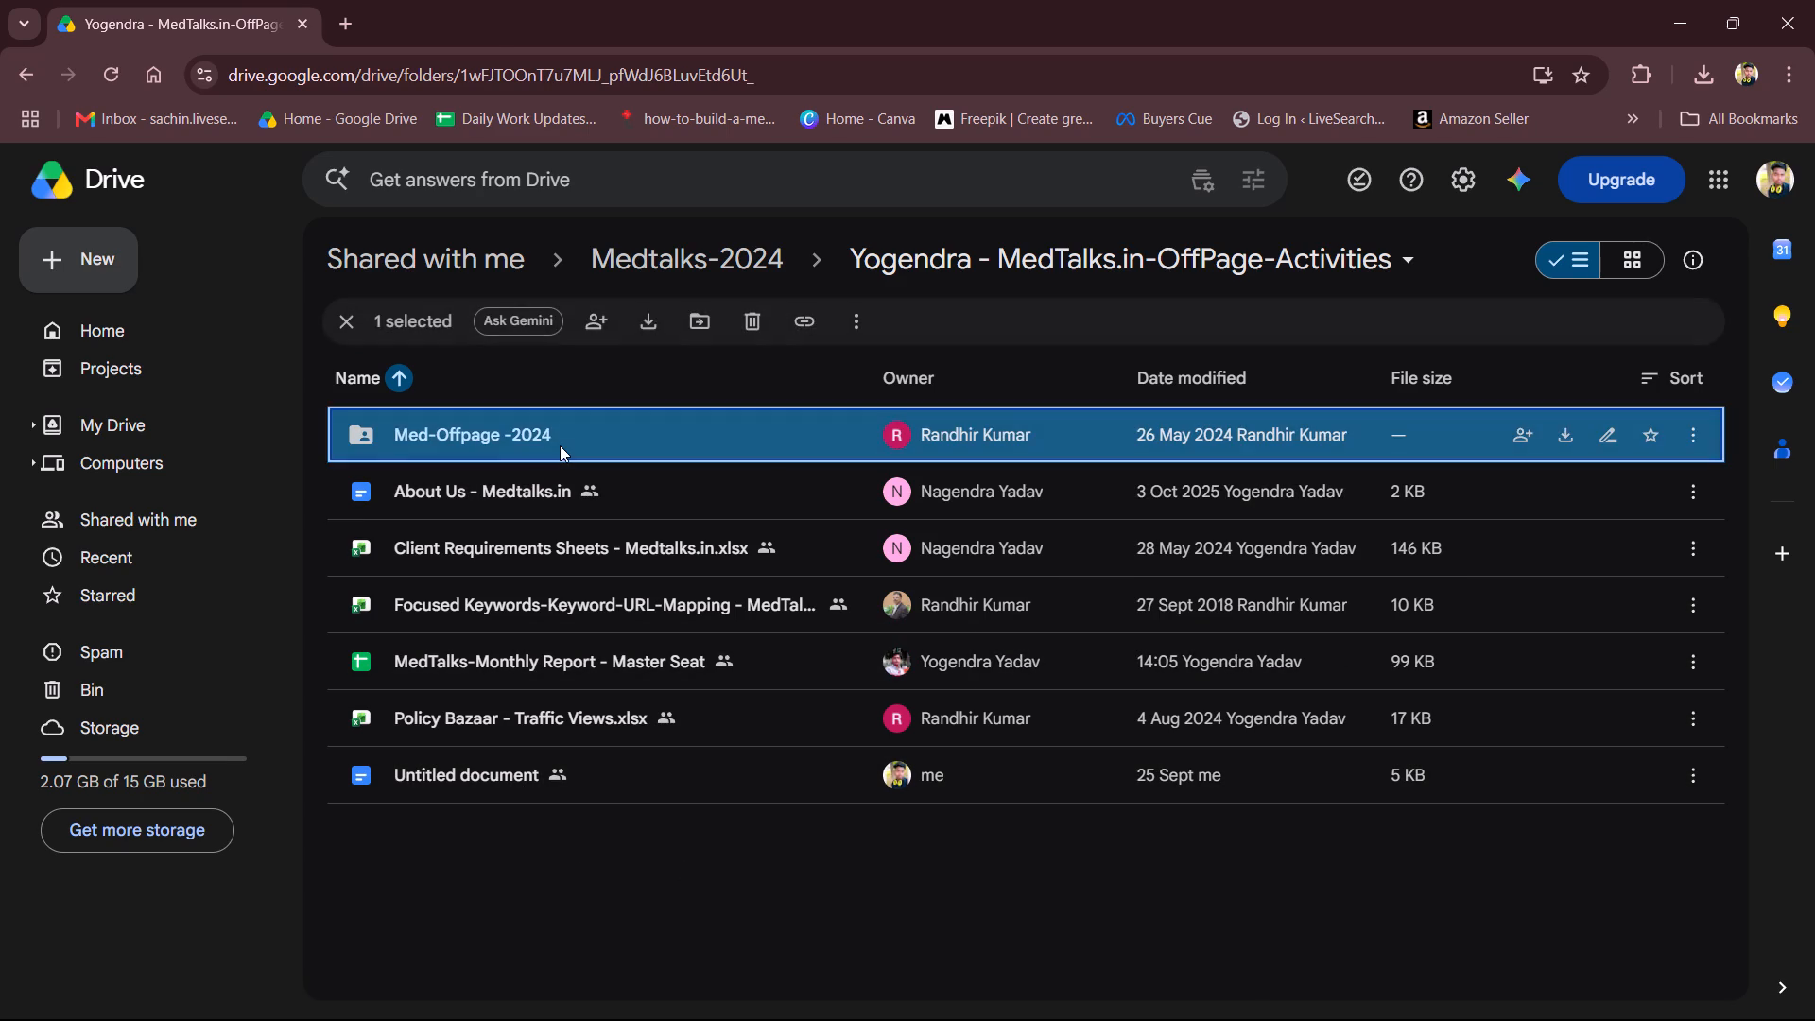
{"action": "scroll", "coordinate": [553, 817], "scroll_direction": "down", "scroll_amount": 6}
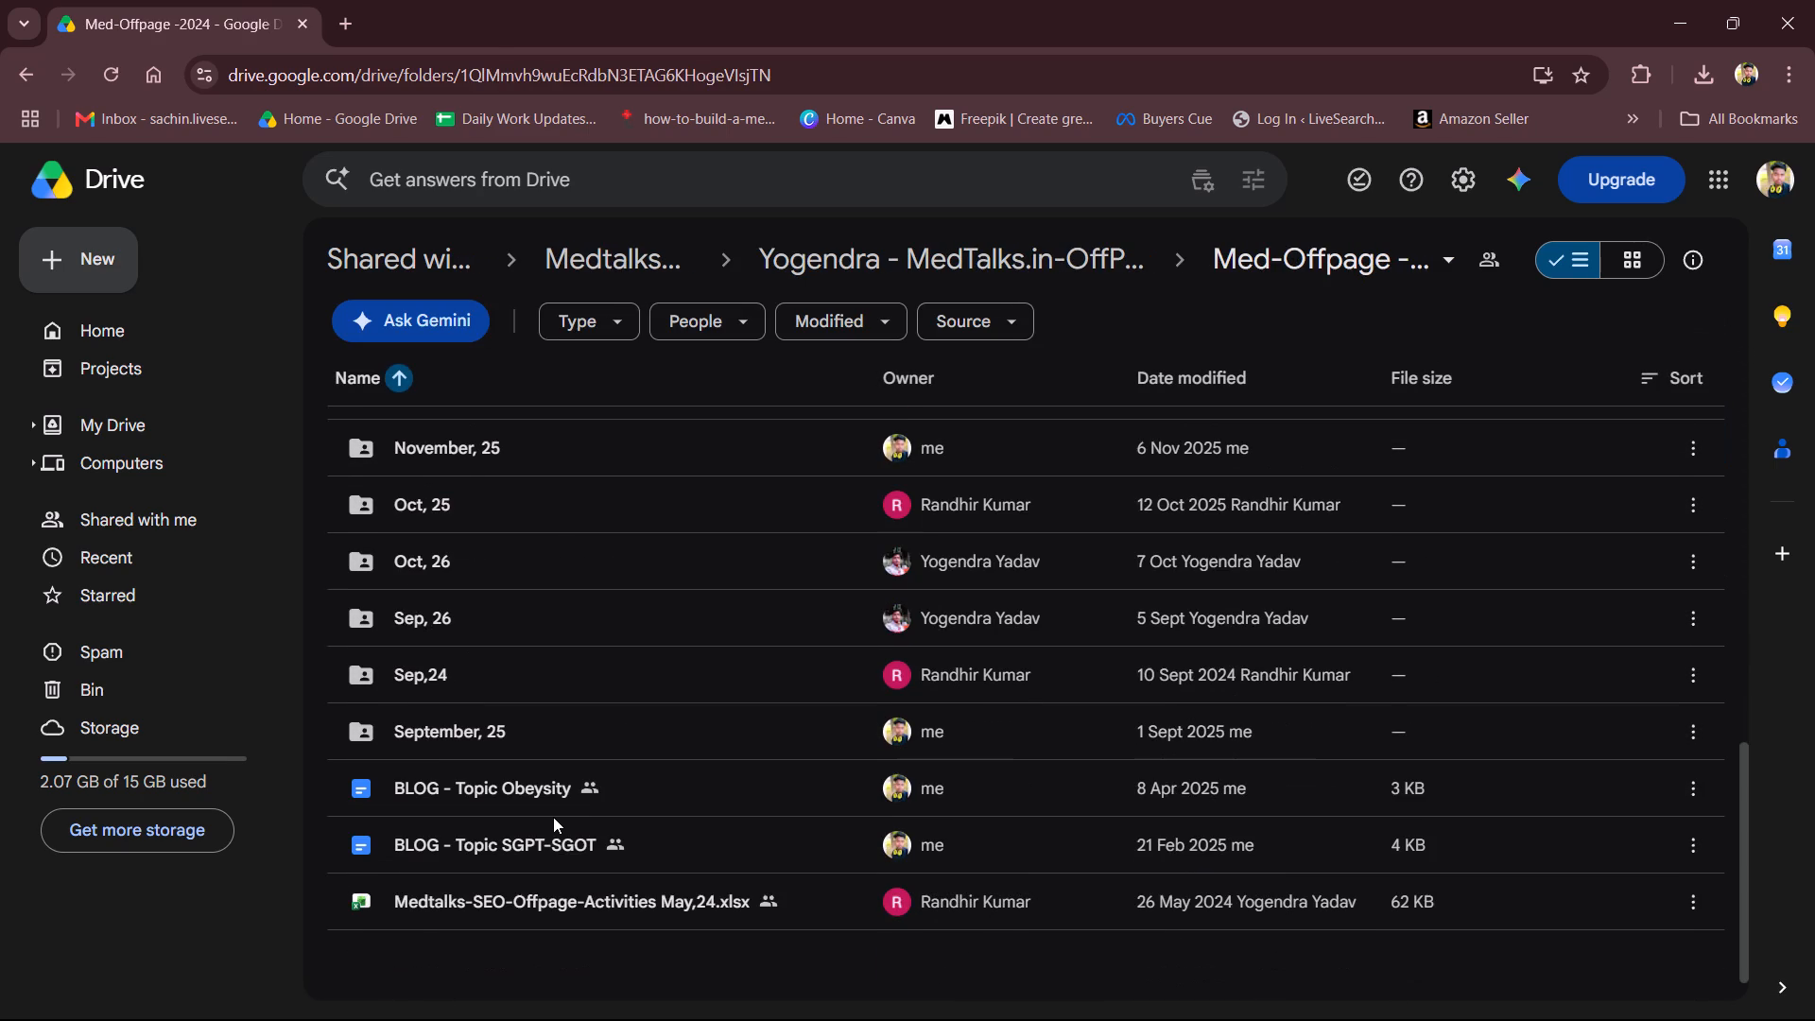
{"action": "double_click", "coordinate": [544, 861]}
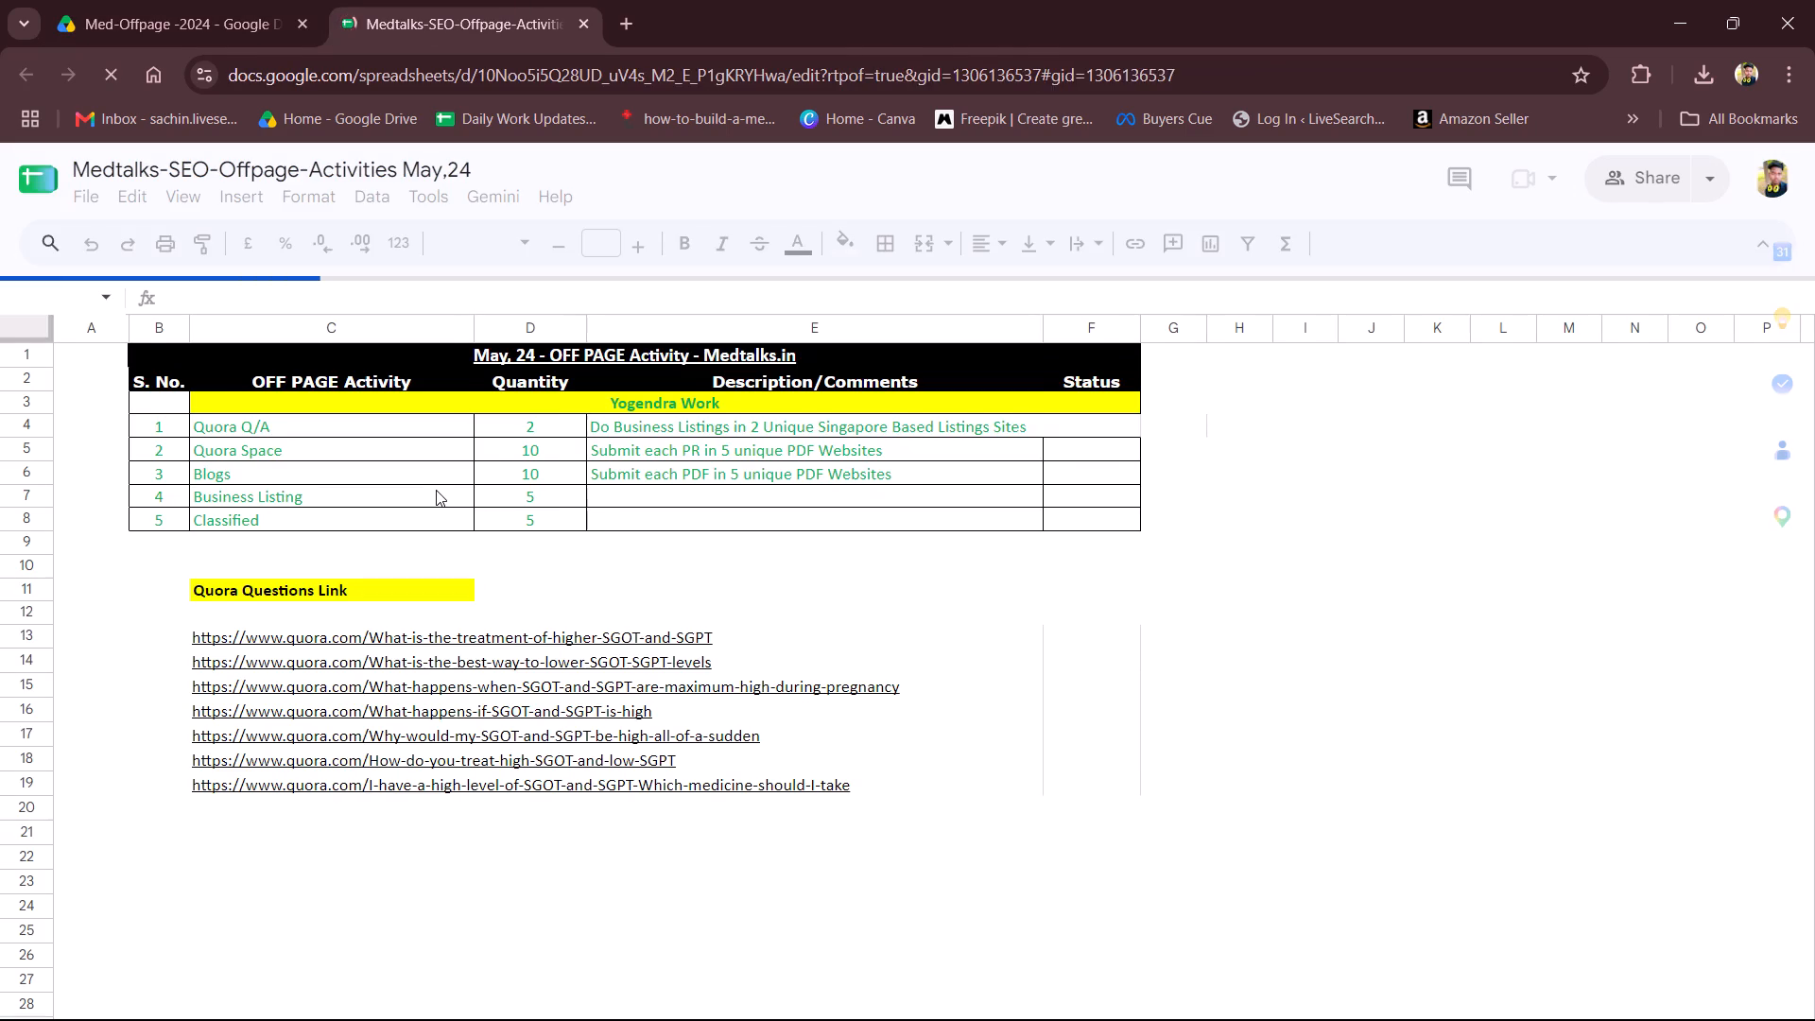
{"action": "key", "text": "ctrl+w"}
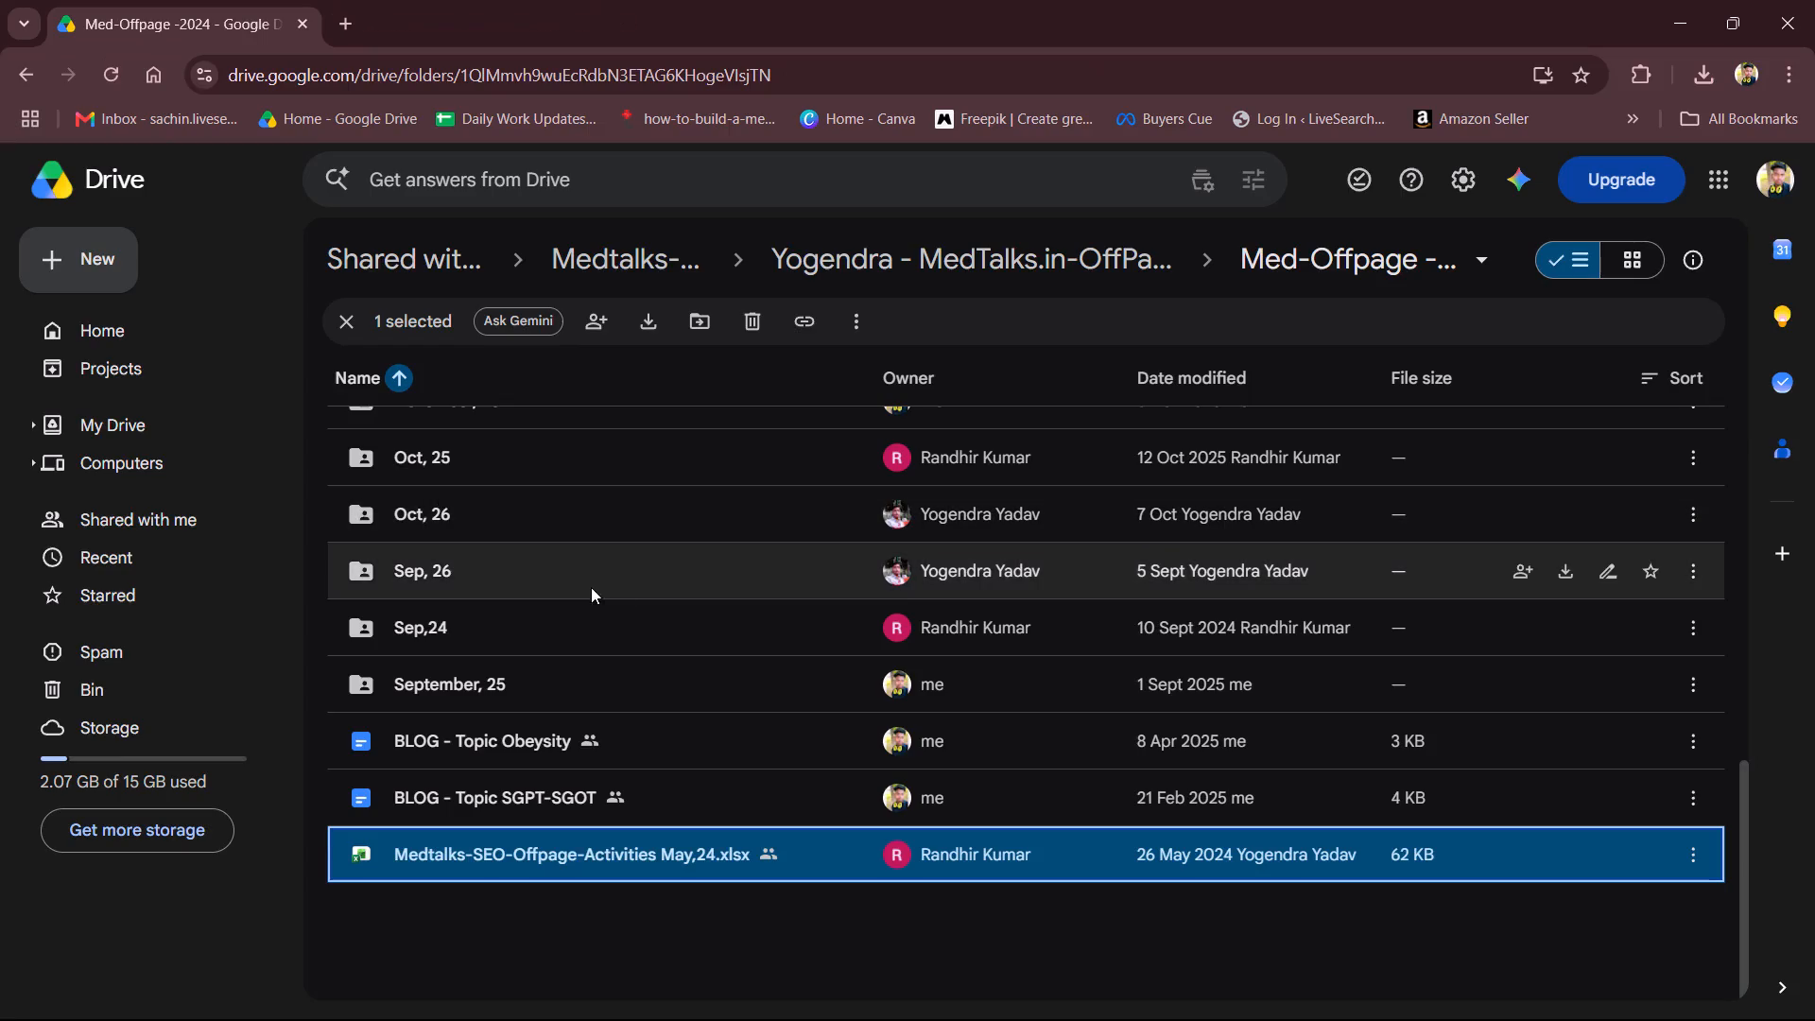
{"action": "scroll", "coordinate": [657, 782], "scroll_direction": "up", "scroll_amount": 7}
{"action": "scroll", "coordinate": [657, 782], "scroll_direction": "right", "scroll_amount": 7}
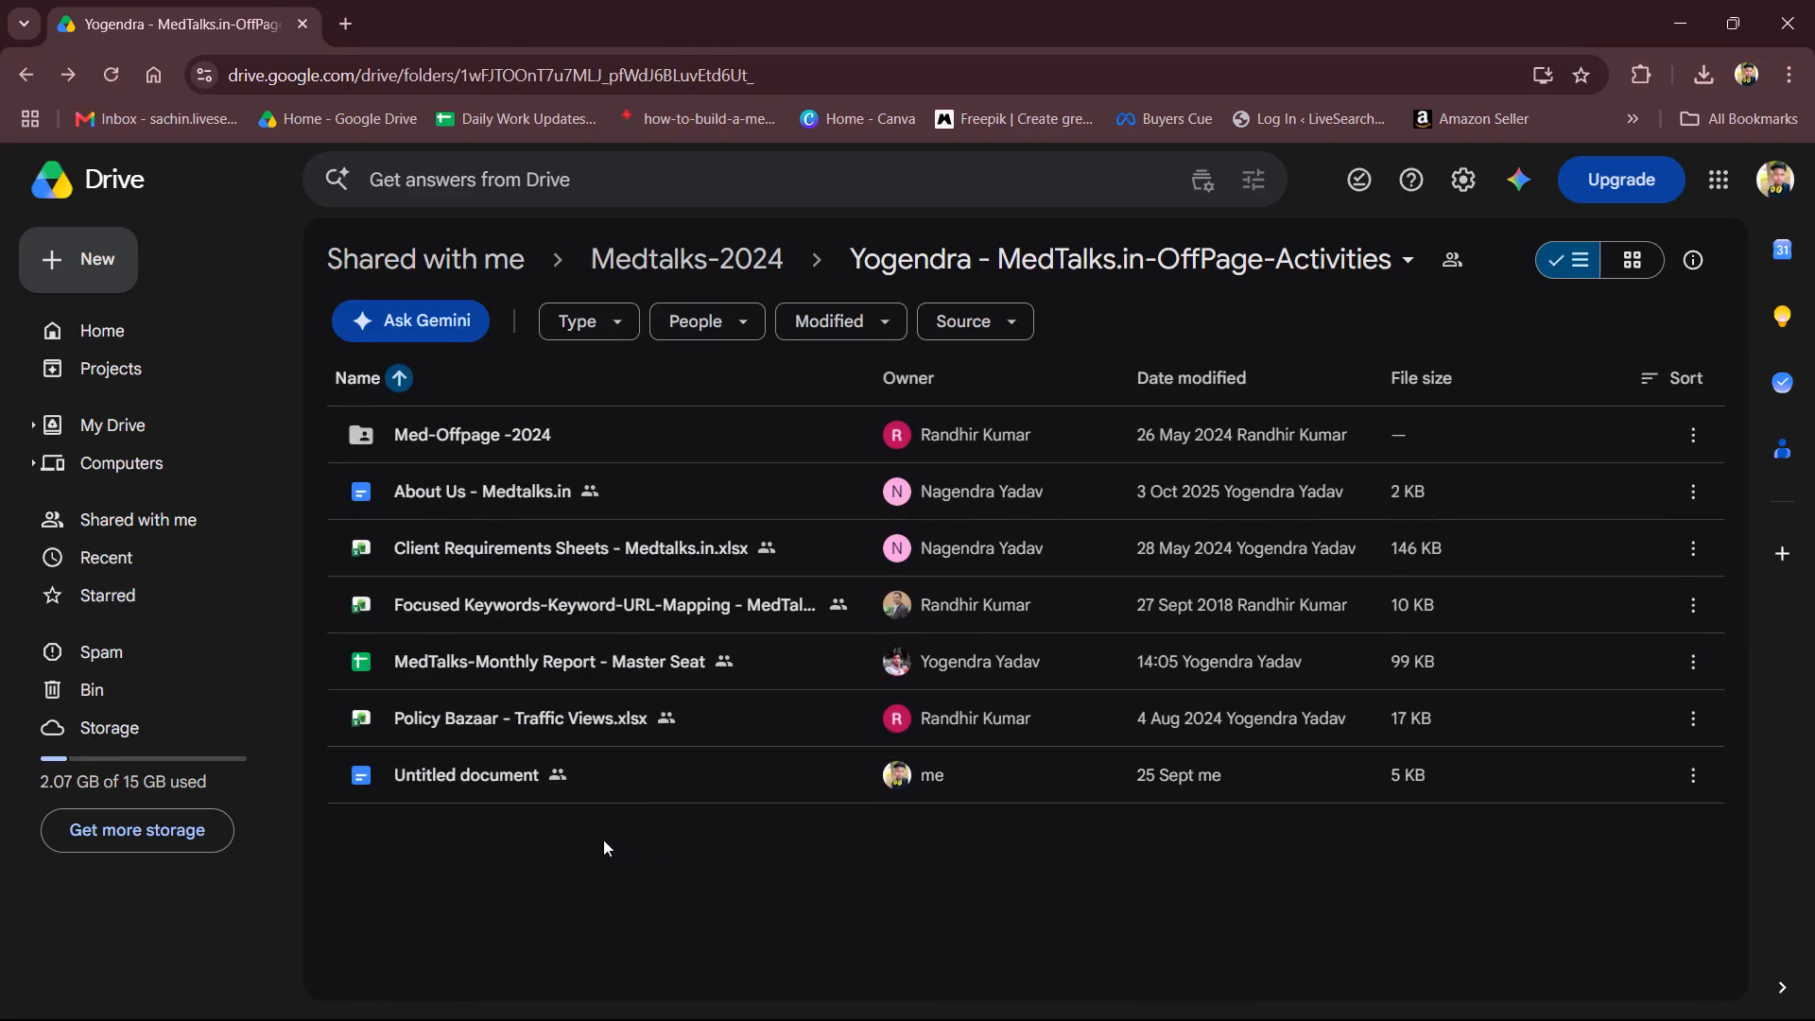
Open the MedTalks-Monthly Report - Master Seat spreadsheet in its own tab and return to the Drive folder.
{"action": "double_click", "coordinate": [637, 668]}
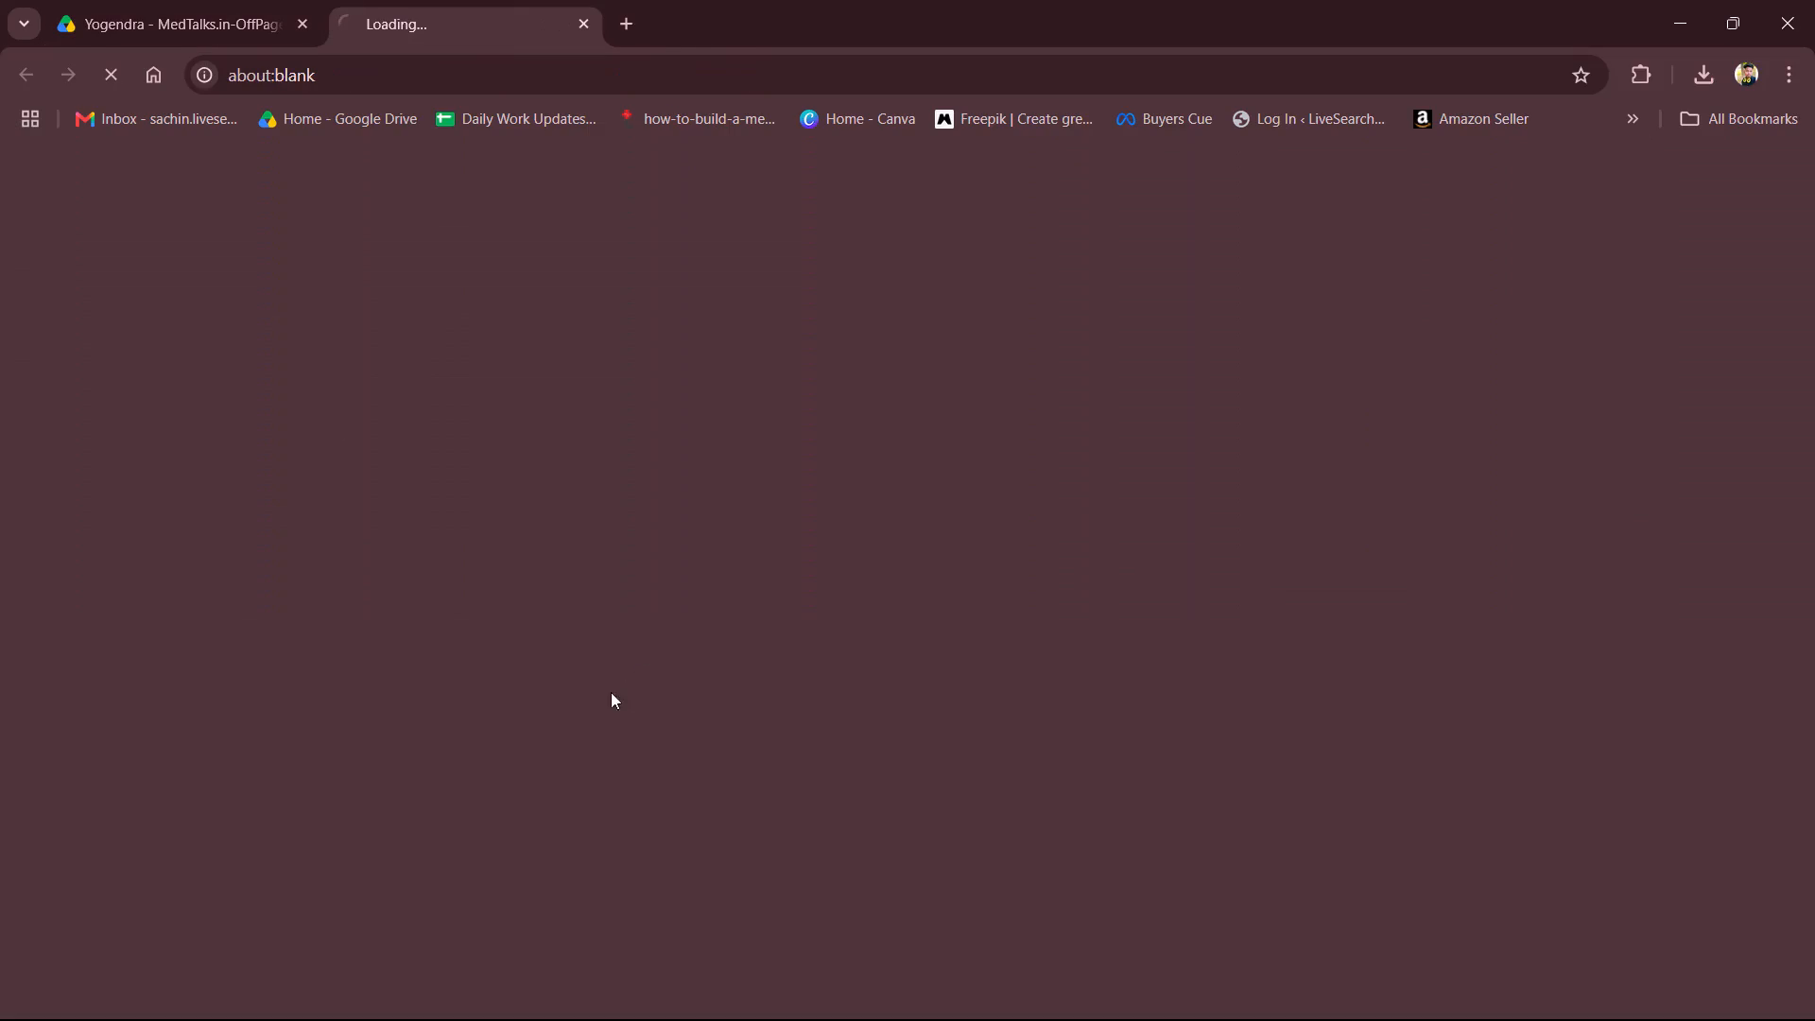
{"action": "left_click", "coordinate": [234, 0]}
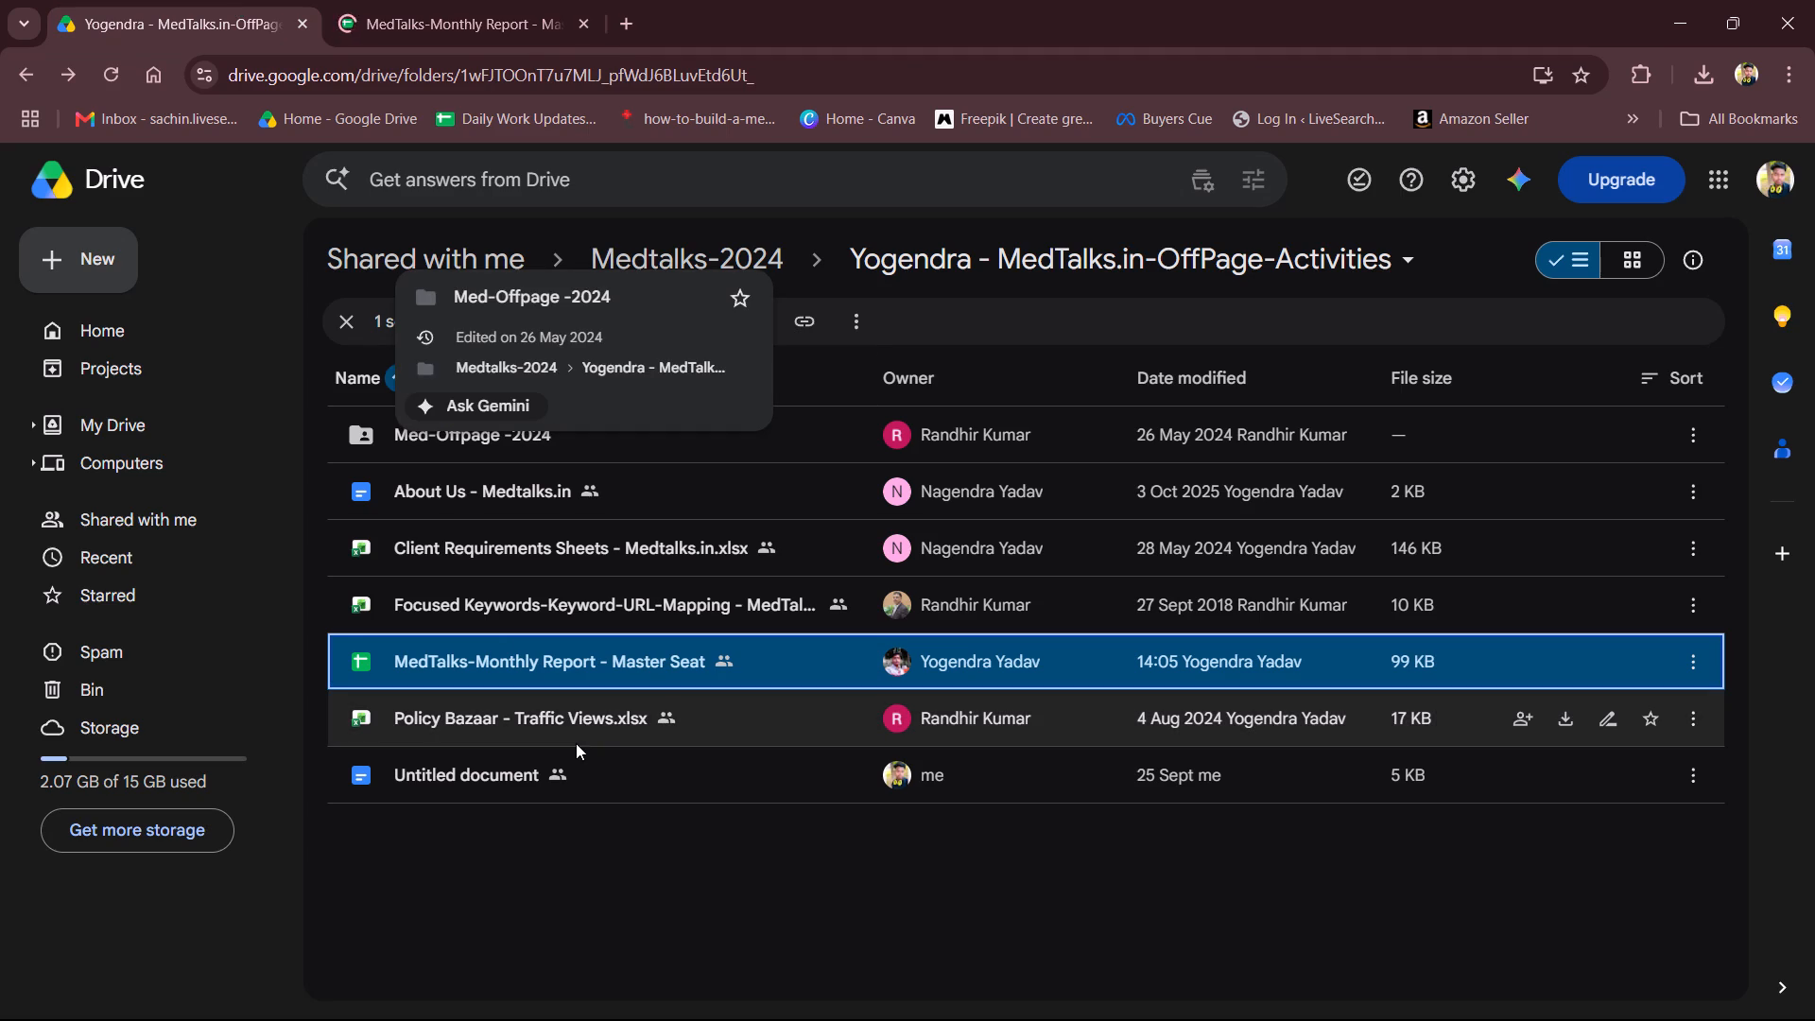
Go back to Medtalks-2024, open the Weekly-Client-Update folder and search the page for "oct".
{"action": "scroll", "coordinate": [576, 743], "scroll_direction": "right", "scroll_amount": 7}
{"action": "scroll", "coordinate": [583, 727], "scroll_direction": "down", "scroll_amount": 3}
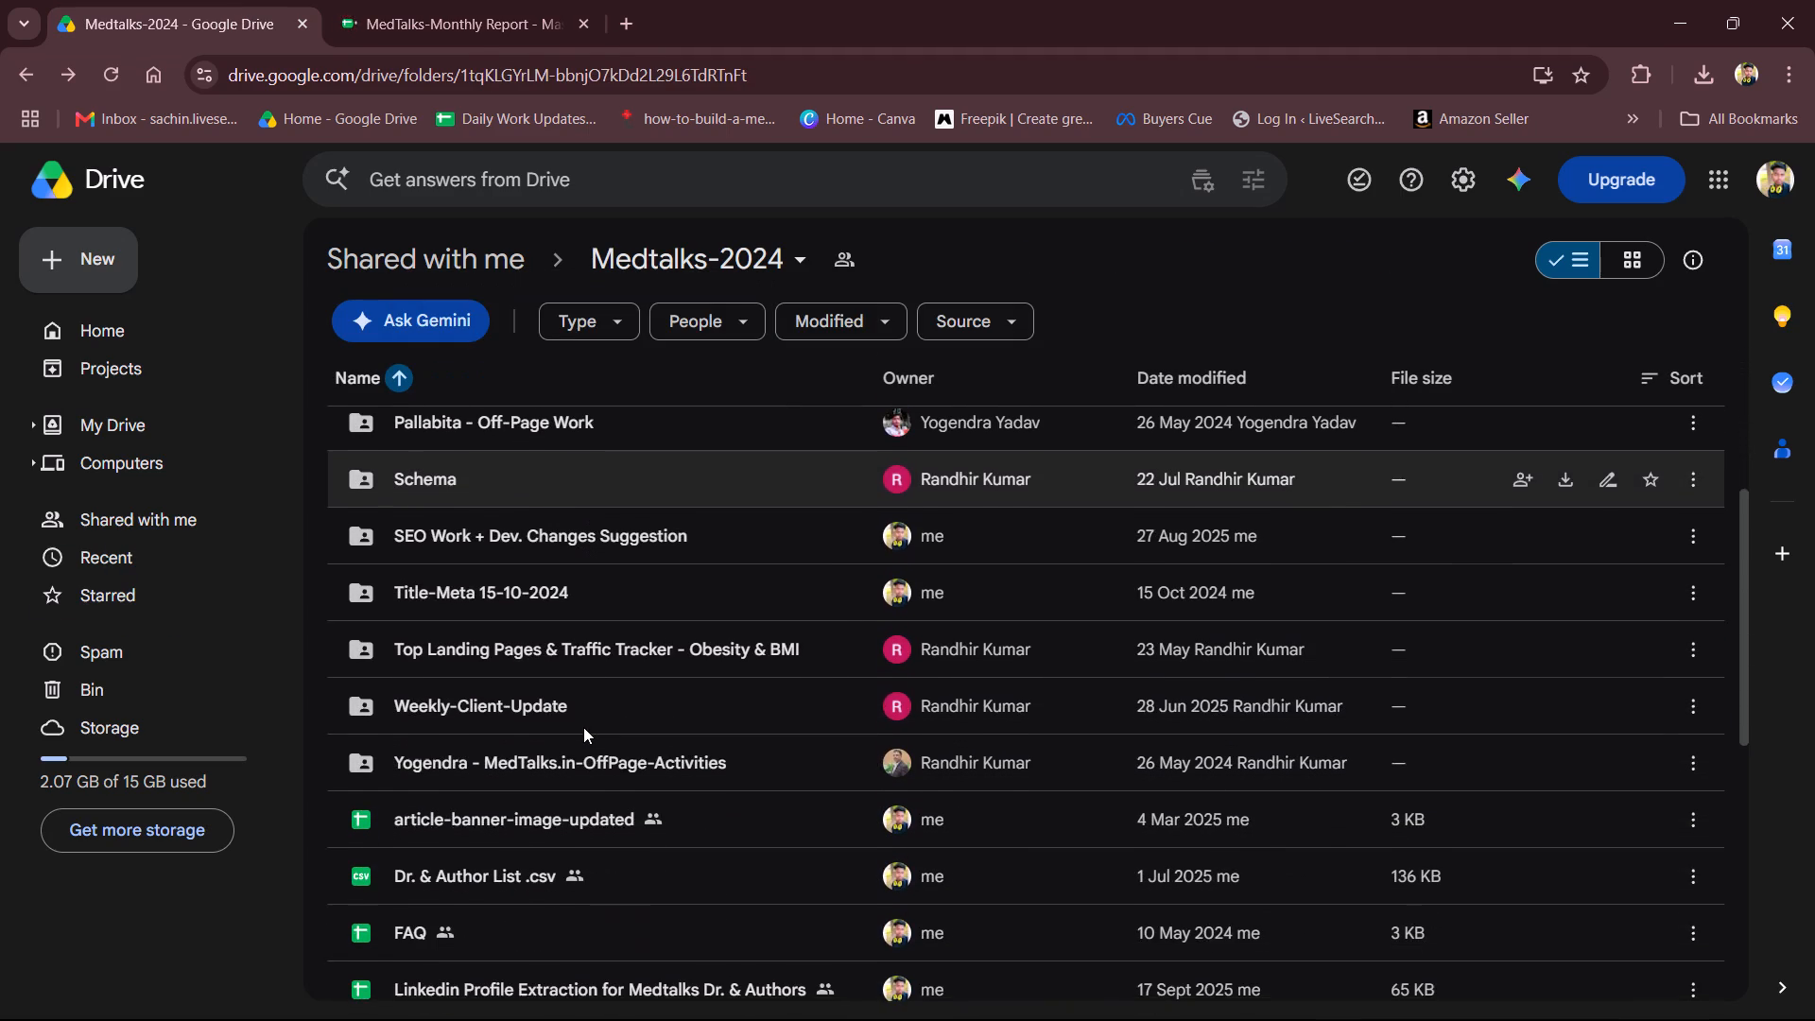
{"action": "scroll", "coordinate": [583, 727], "scroll_direction": "down", "scroll_amount": 1}
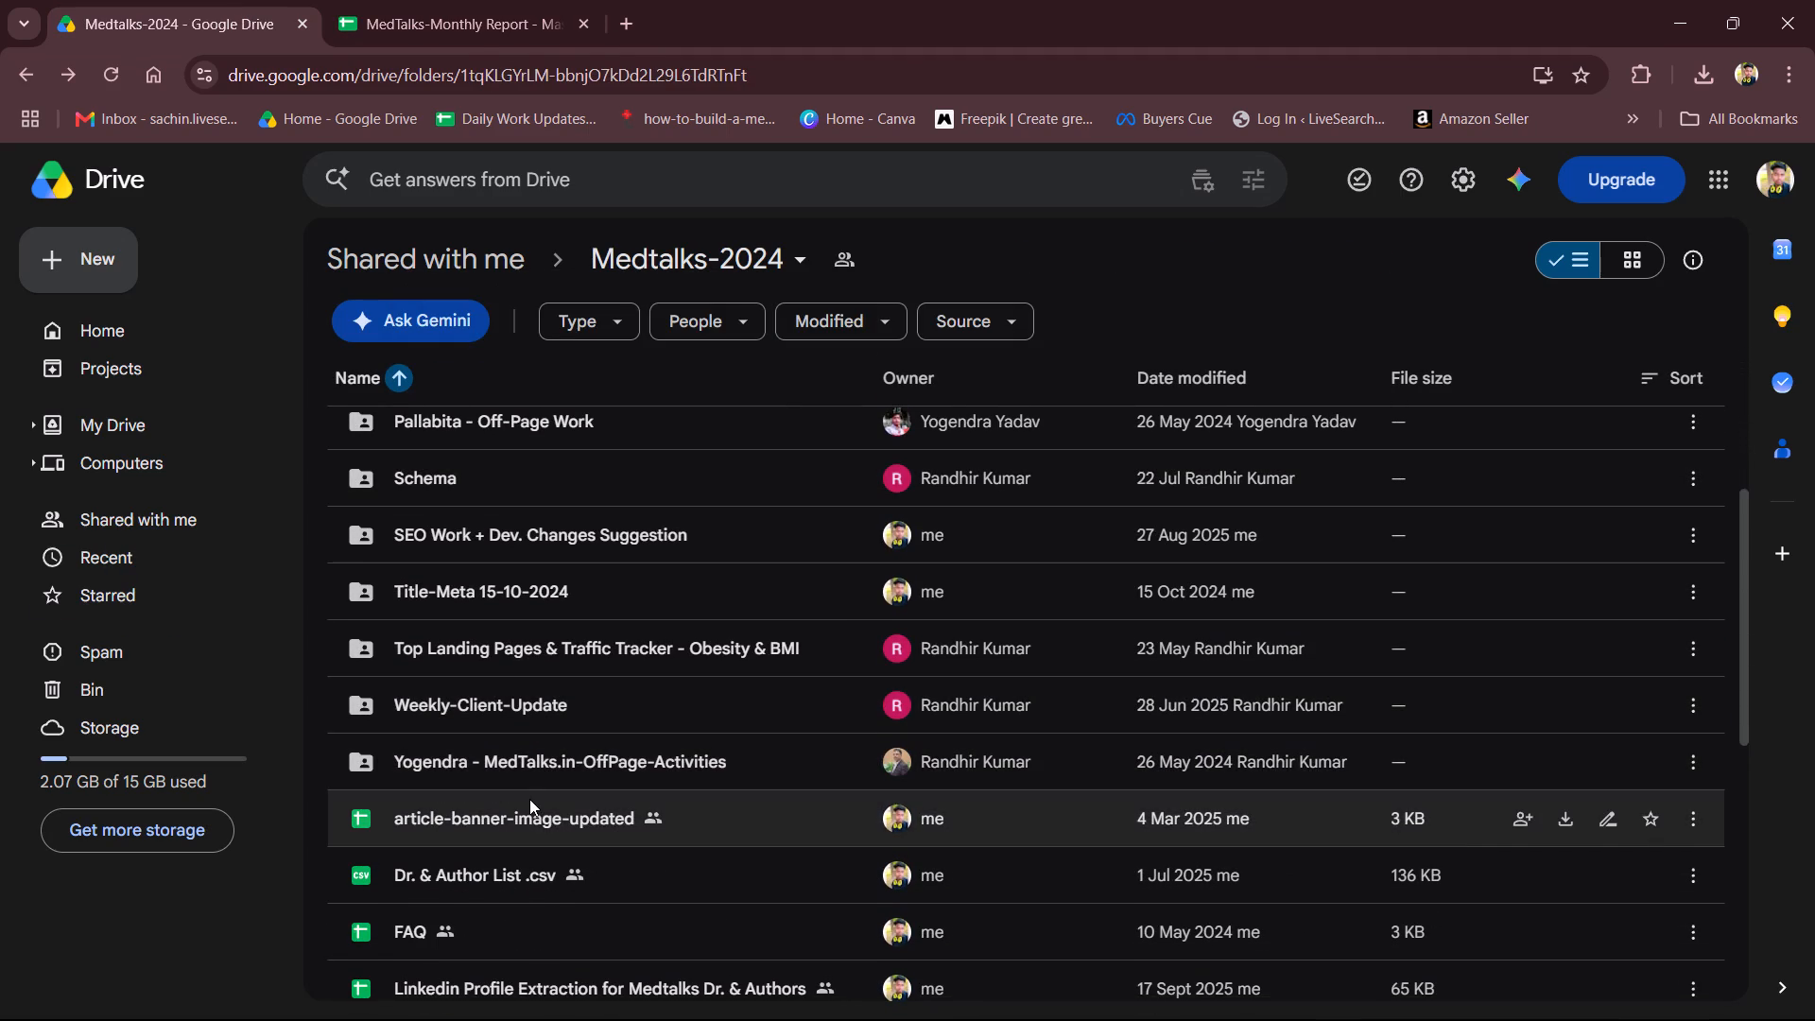
{"action": "scroll", "coordinate": [529, 799], "scroll_direction": "up", "scroll_amount": 7}
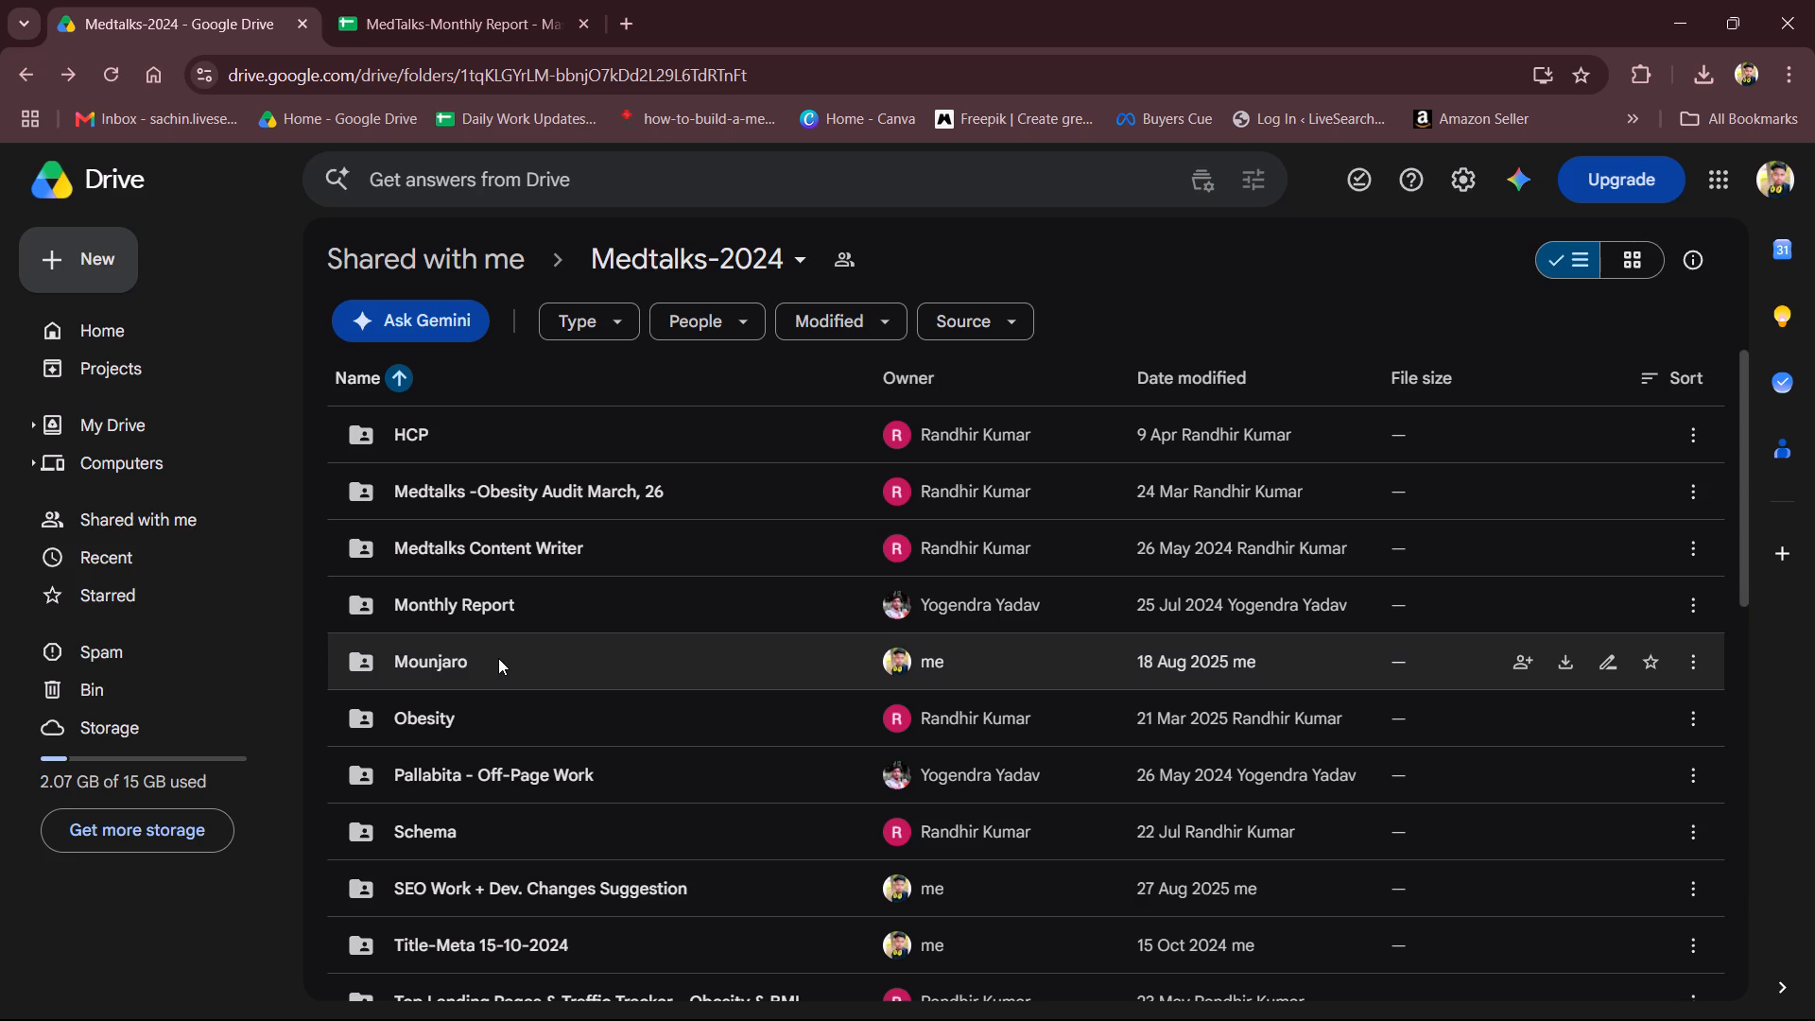
{"action": "scroll", "coordinate": [498, 658], "scroll_direction": "down", "scroll_amount": 4}
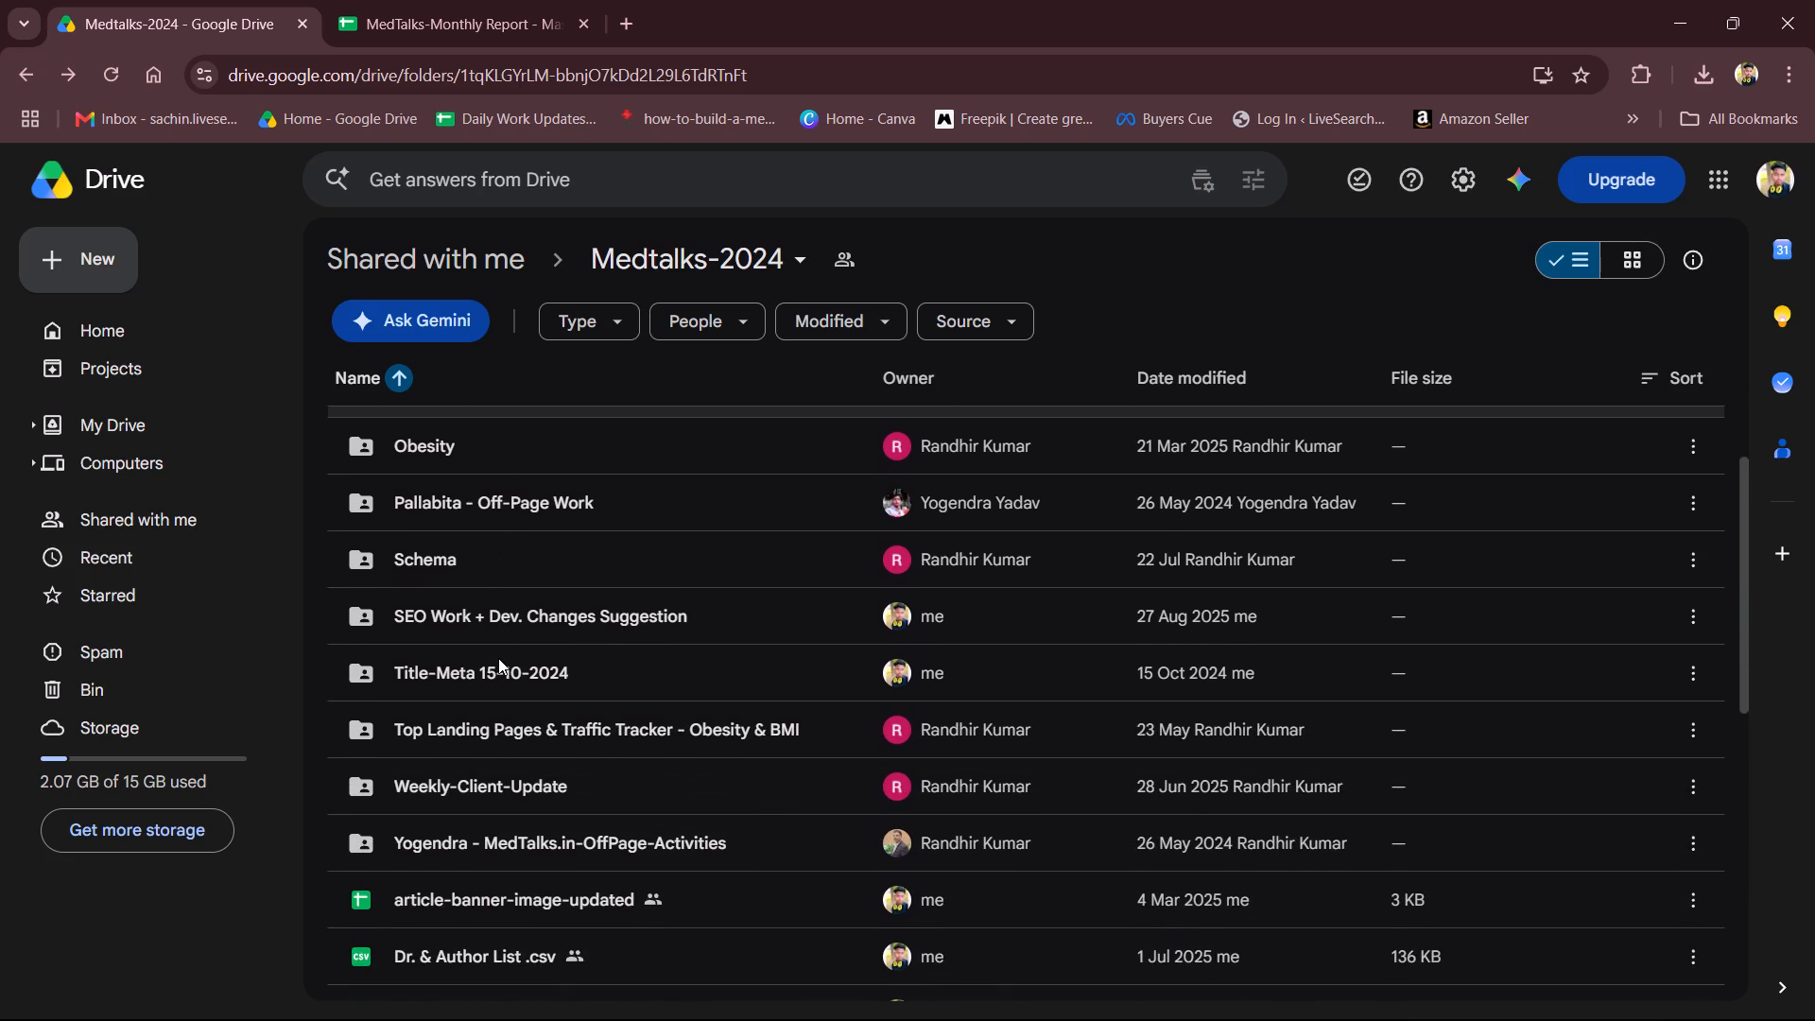
{"action": "double_click", "coordinate": [538, 787]}
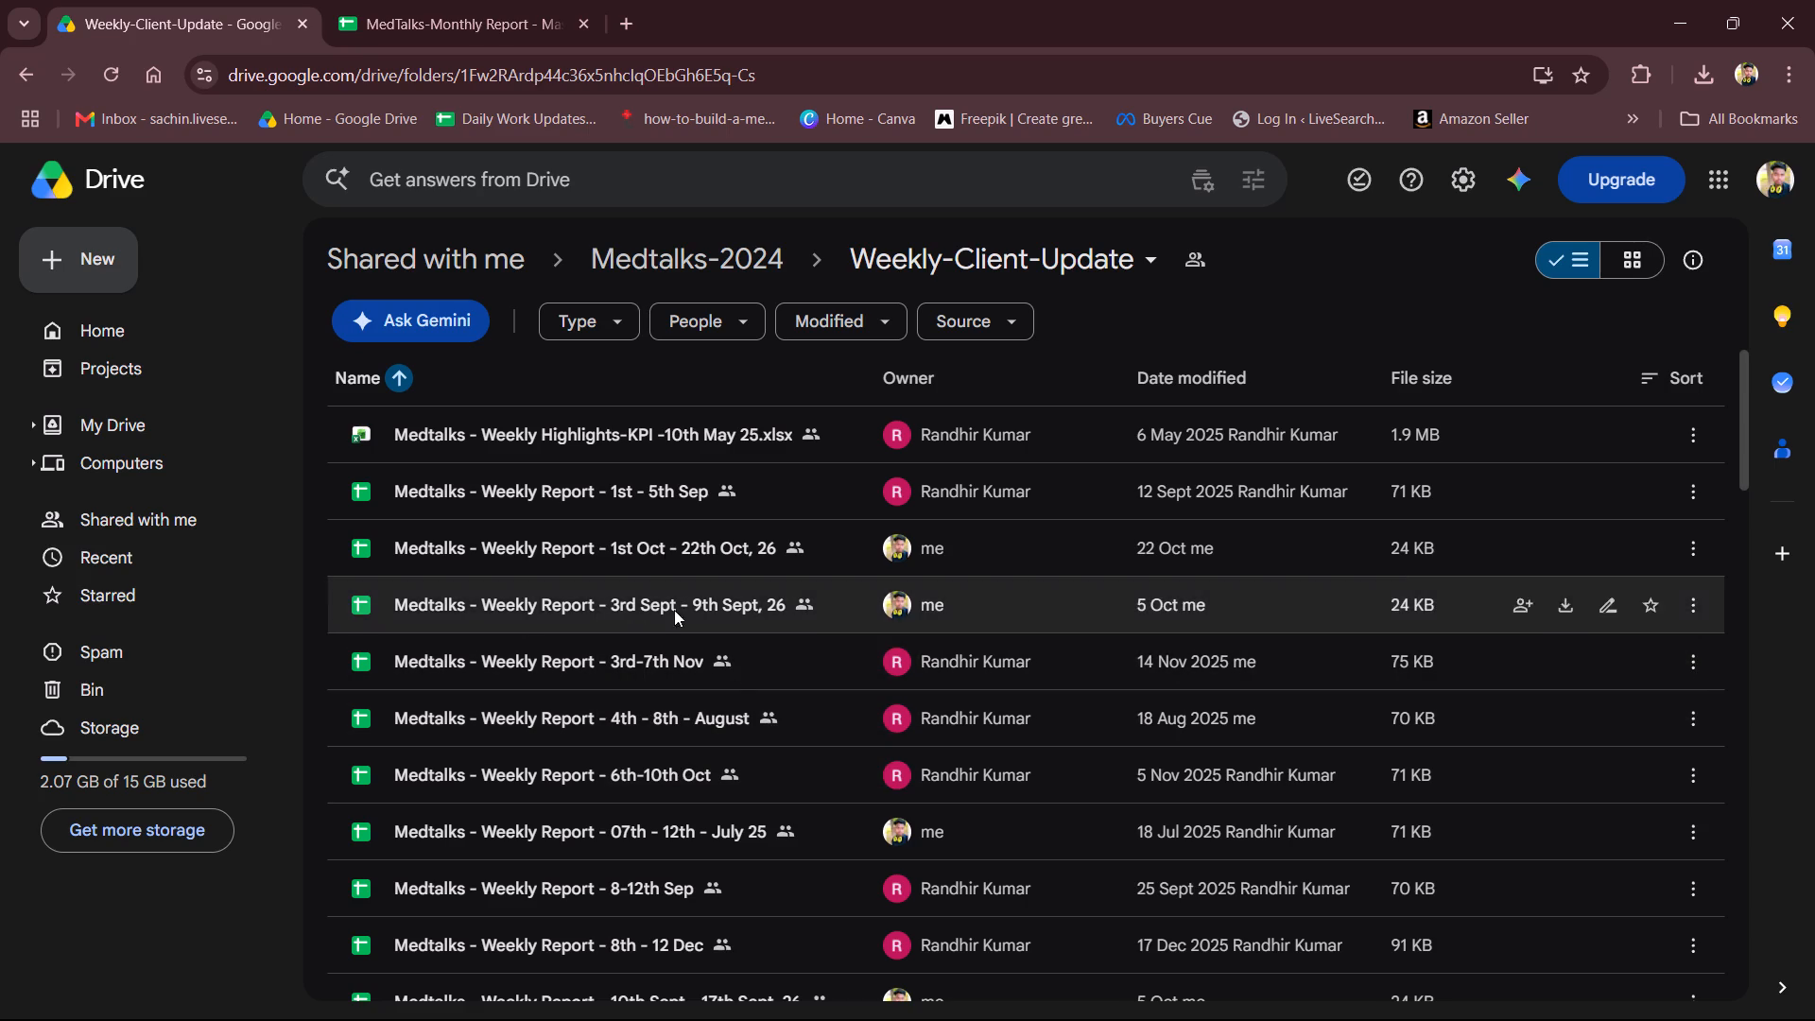
{"action": "key", "text": "ctrl+f"}
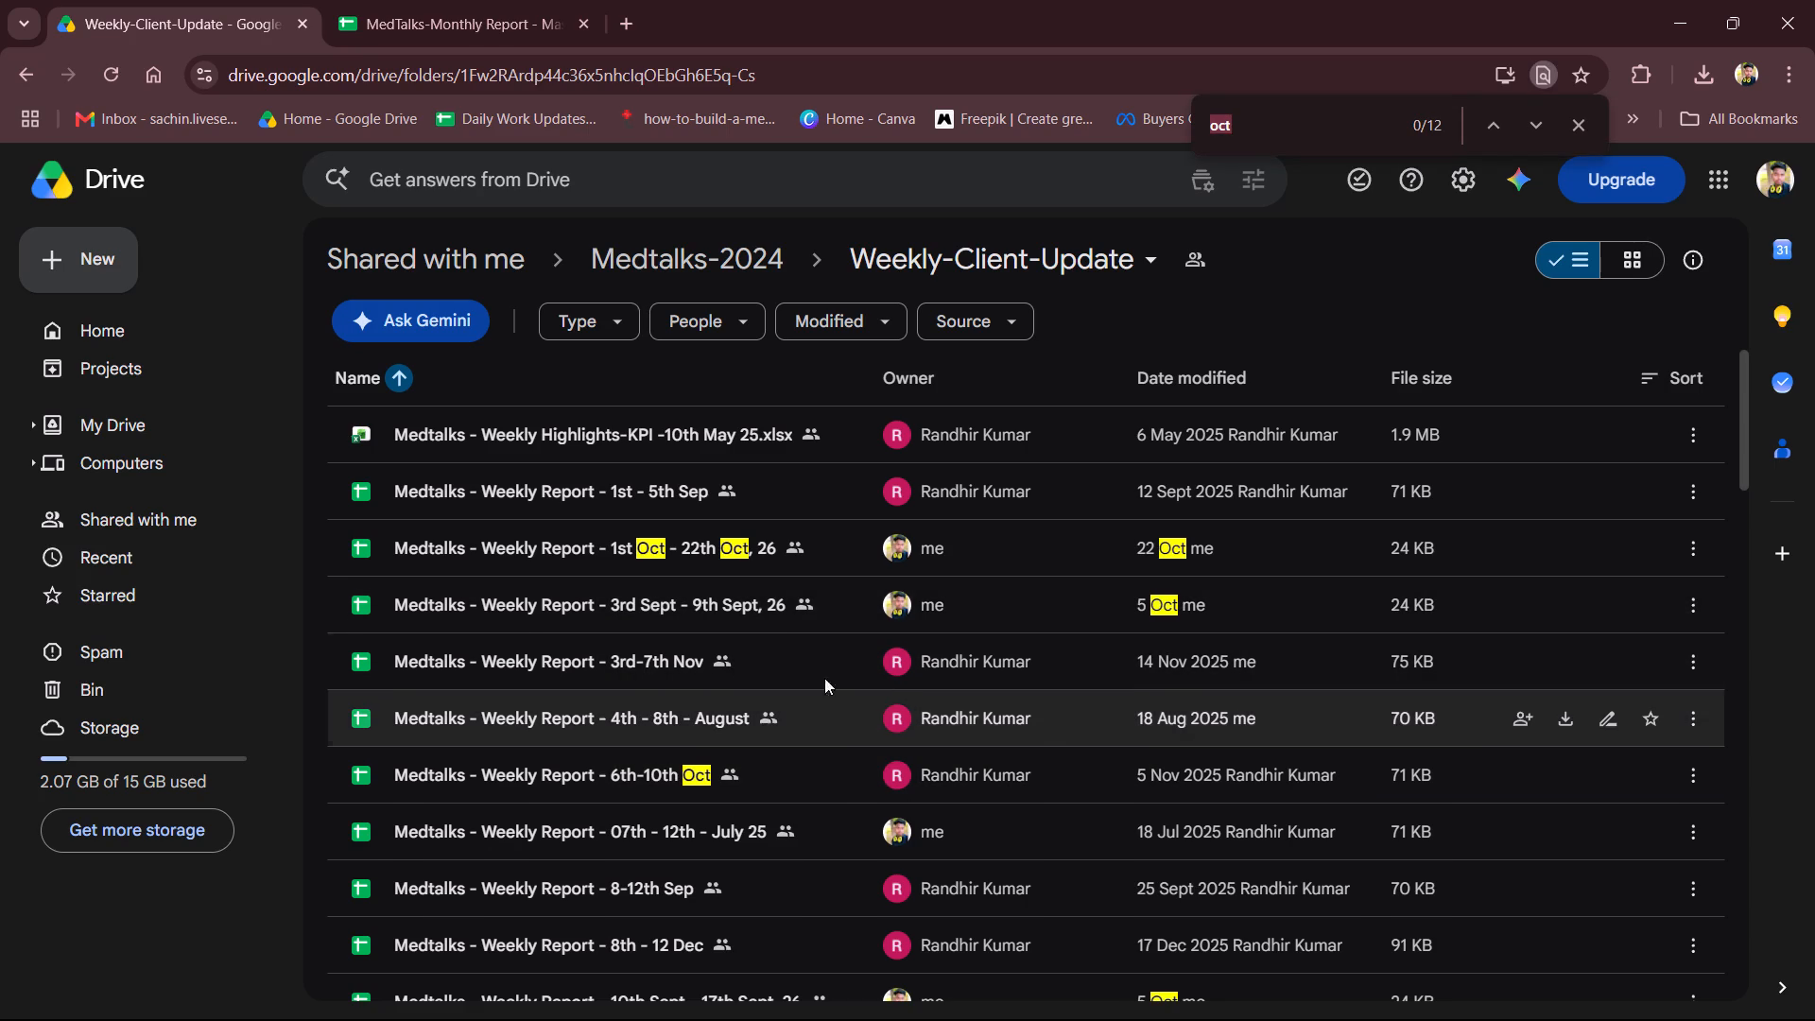
Make a copy of the Medtalks - Weekly Report - 1st Oct - 22th Oct, 26 spreadsheet and open the copy.
{"action": "double_click", "coordinate": [566, 553]}
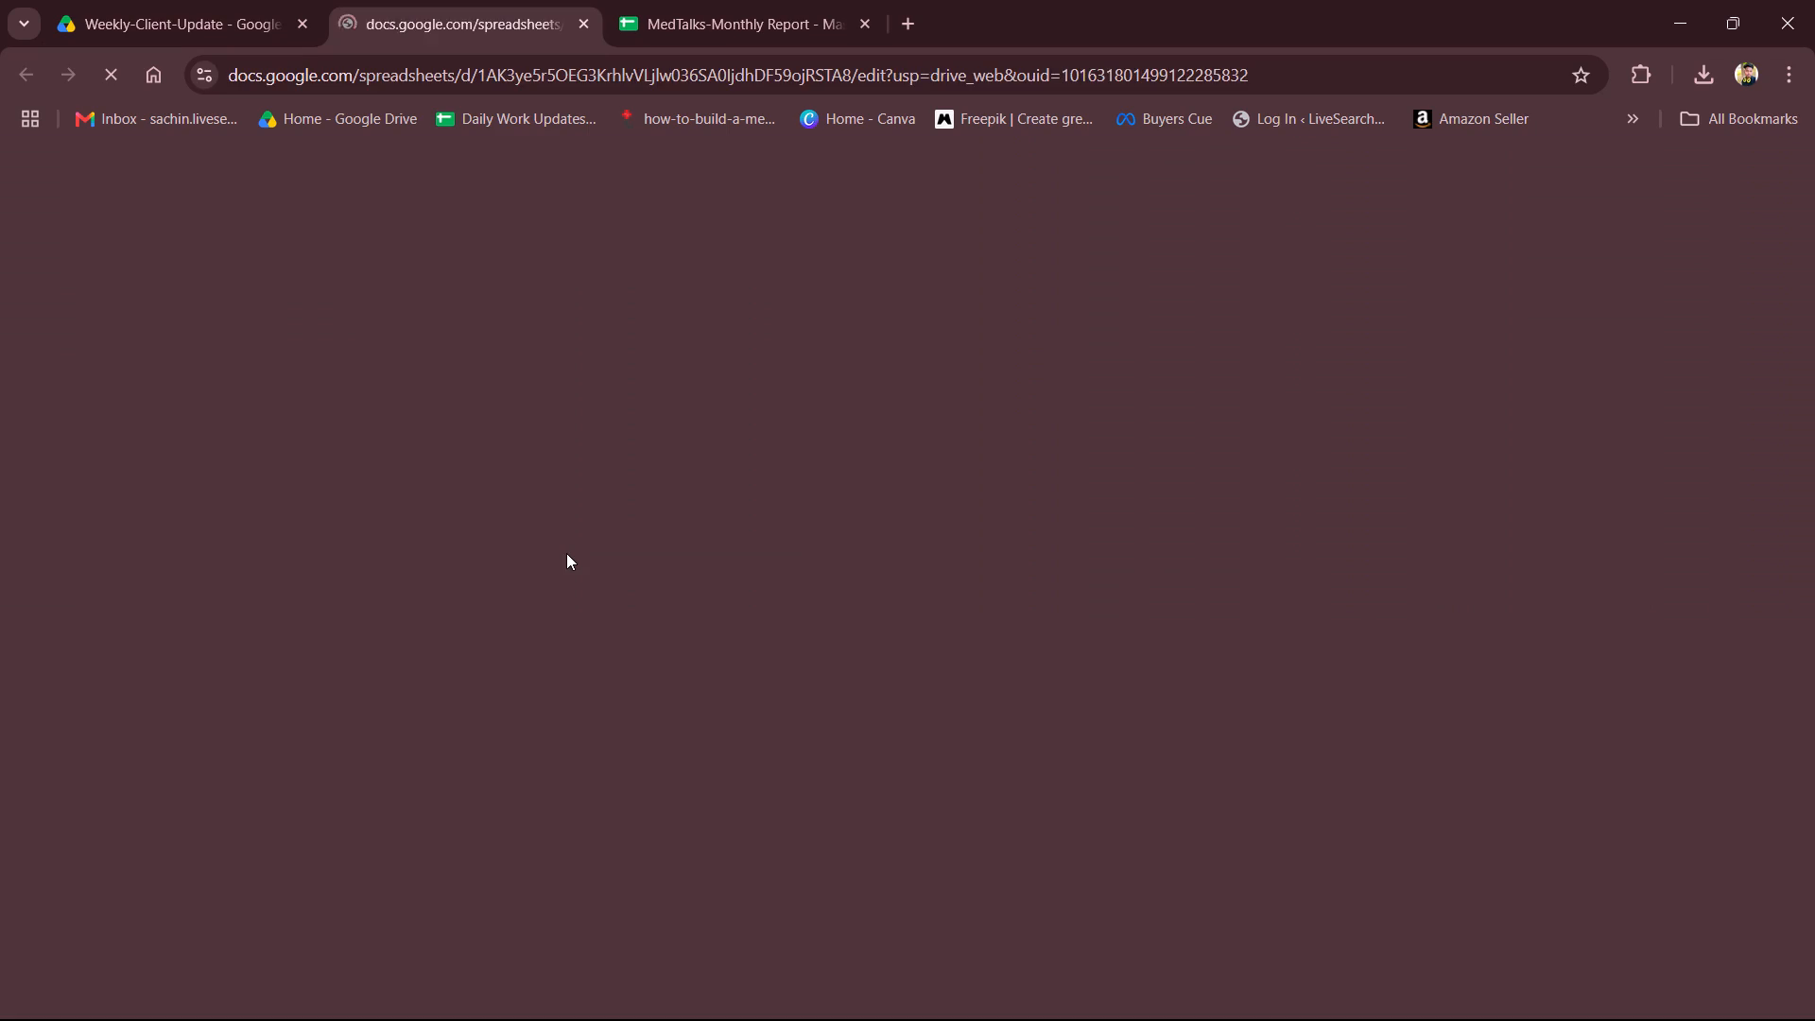
{"action": "key", "text": "ctrl+w"}
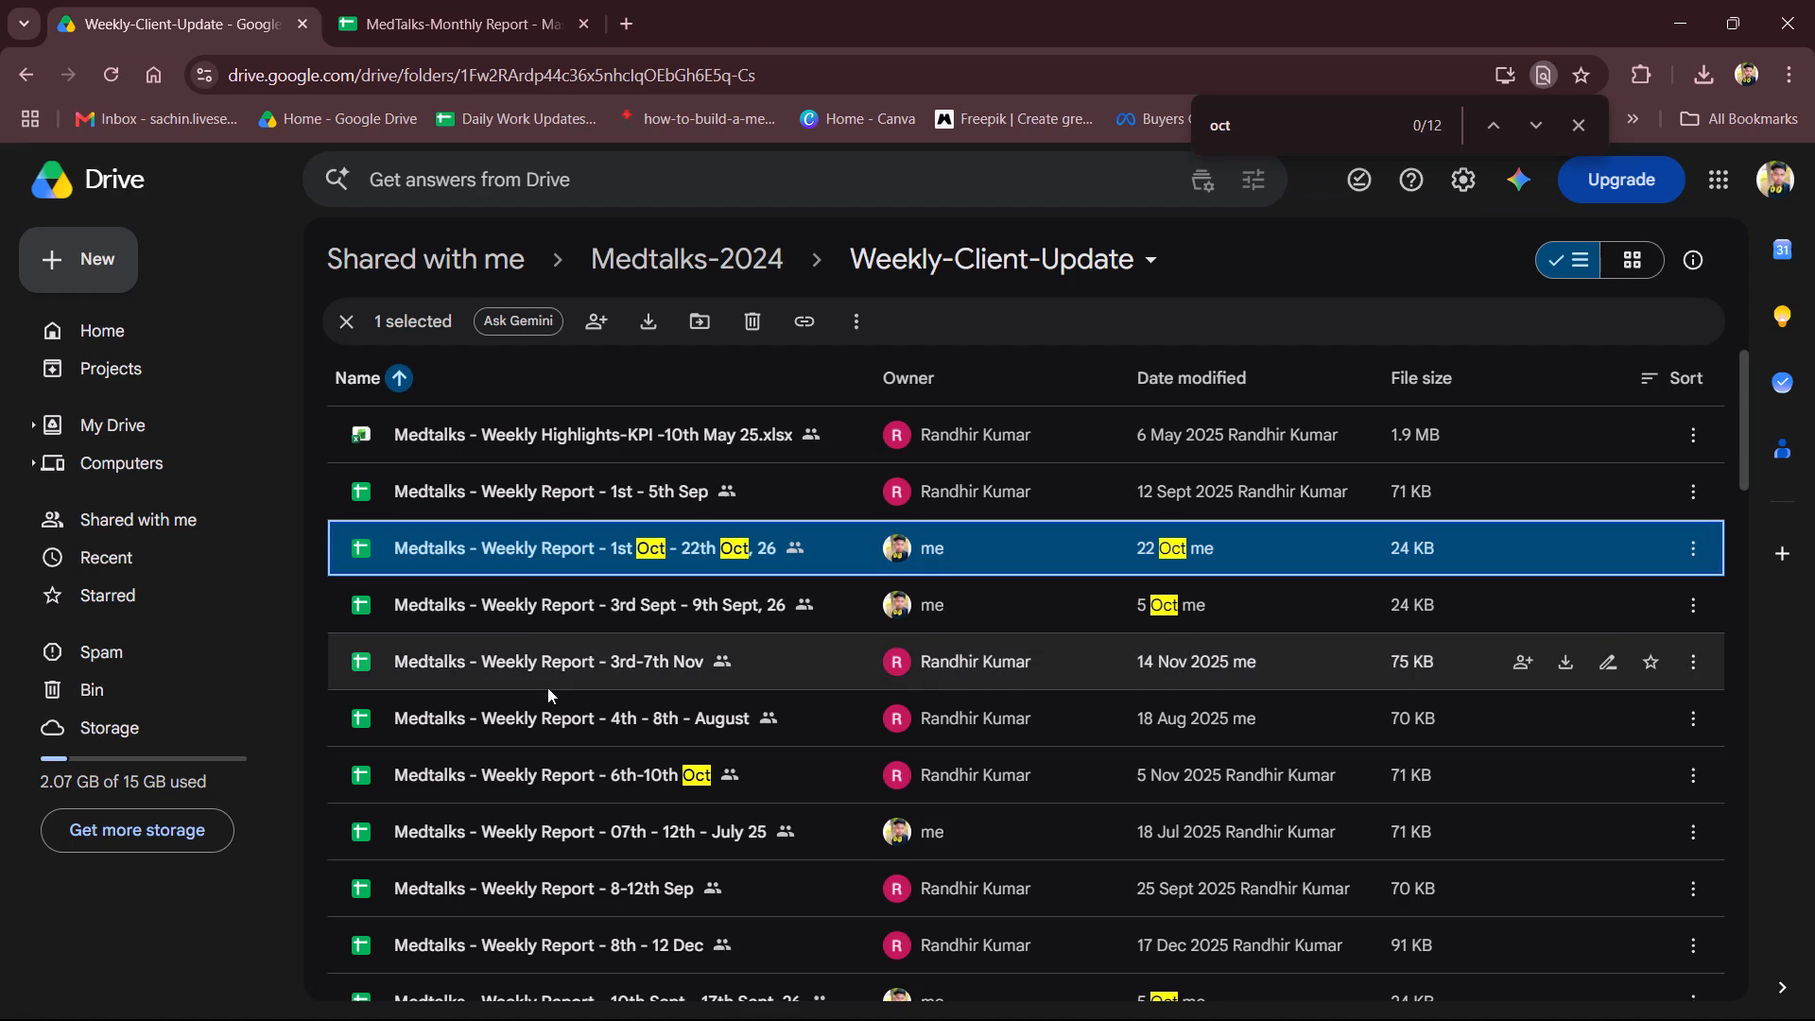
{"action": "right_click", "coordinate": [527, 537]}
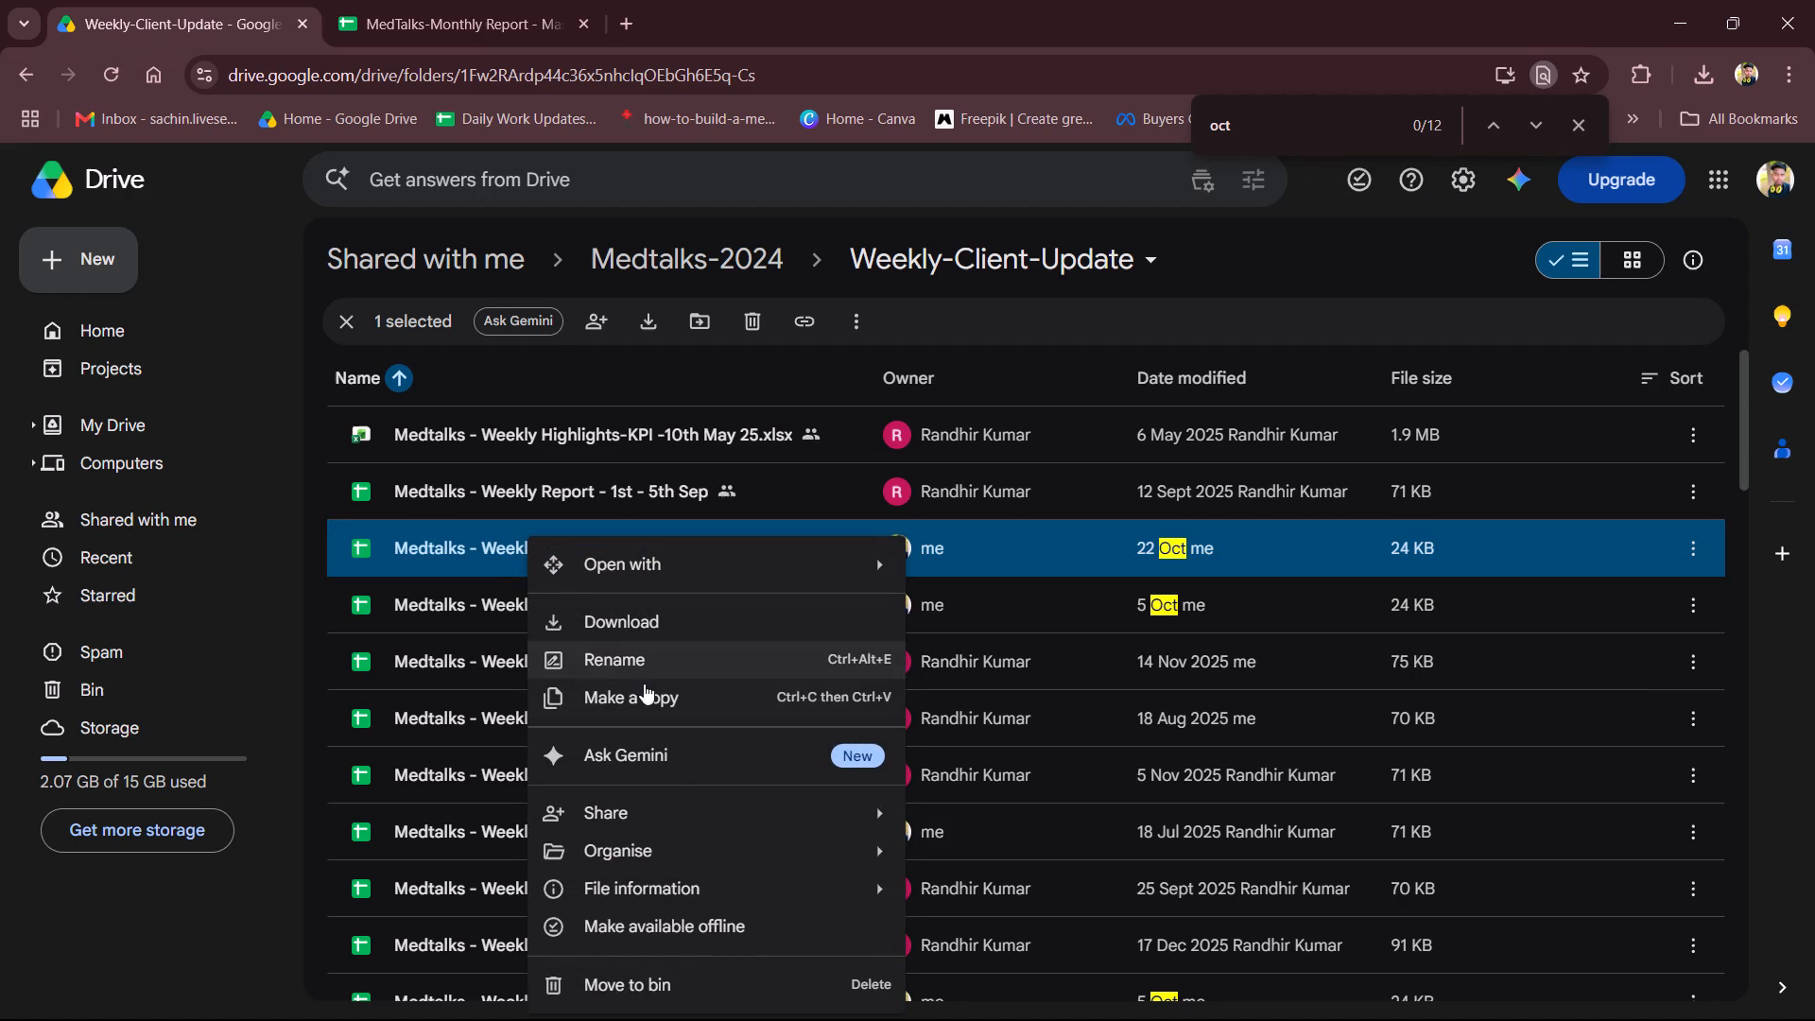
{"action": "left_click", "coordinate": [648, 688]}
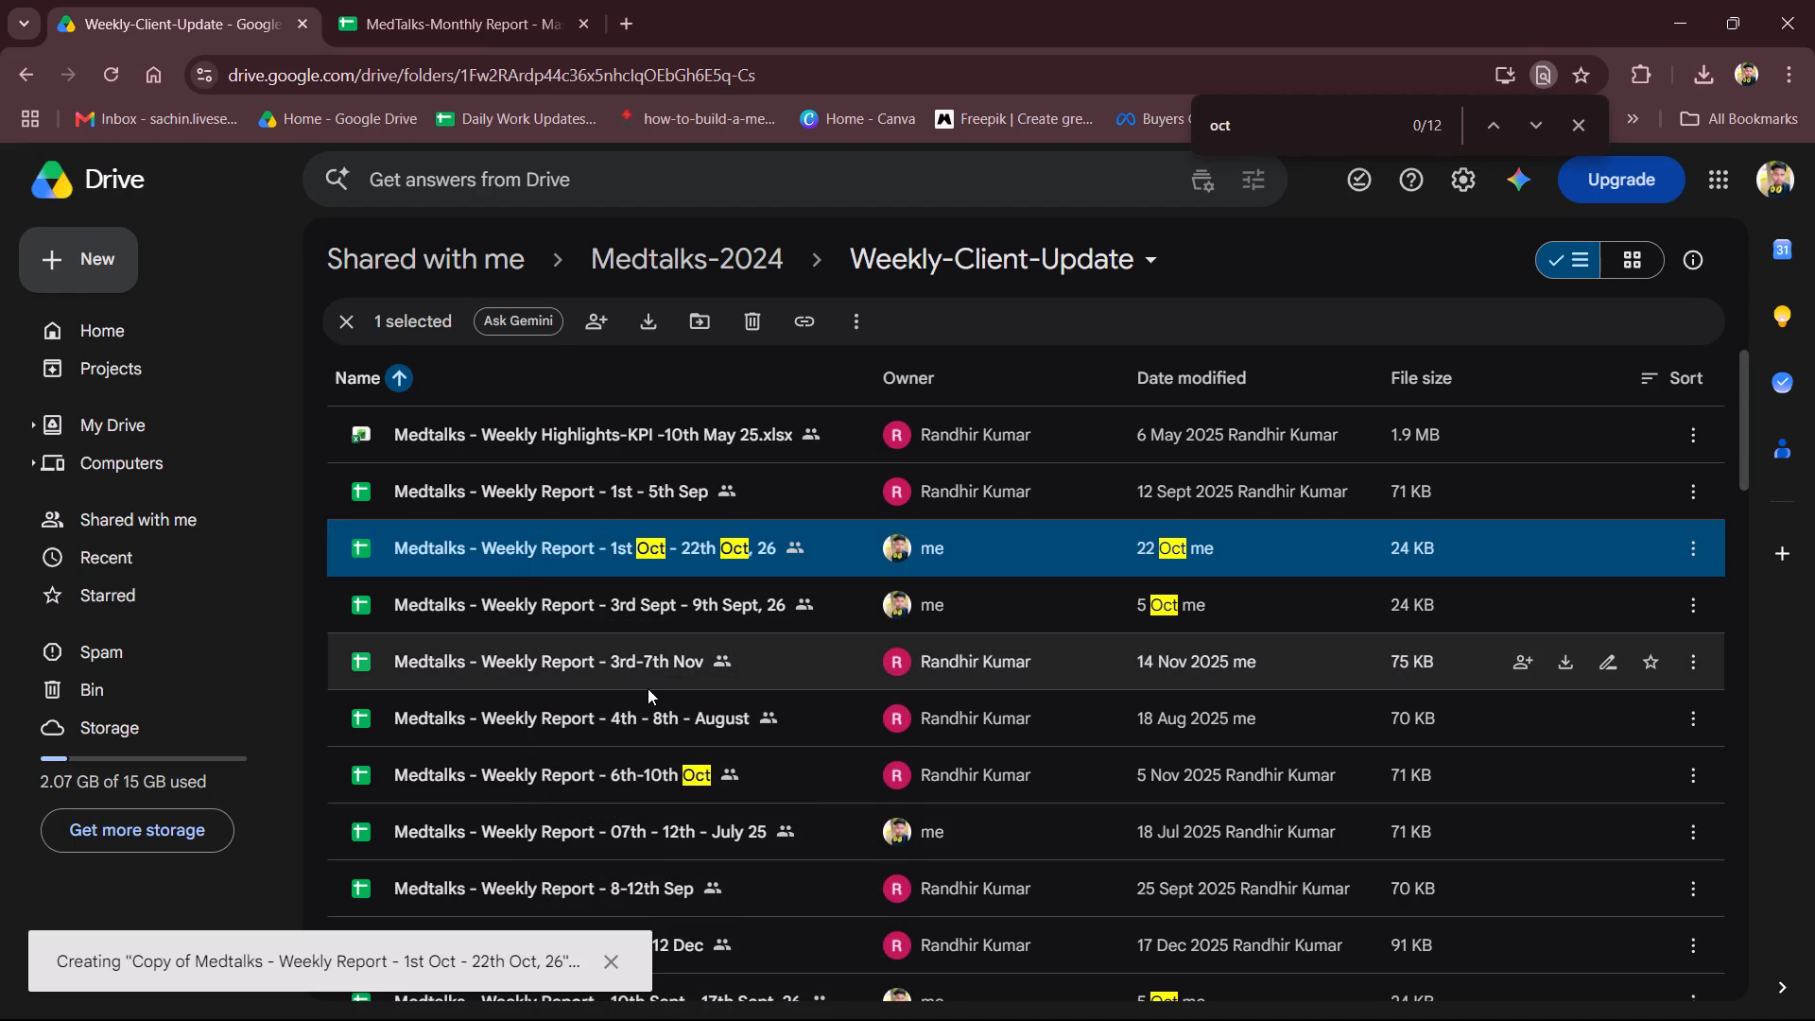
{"action": "key", "text": "Return"}
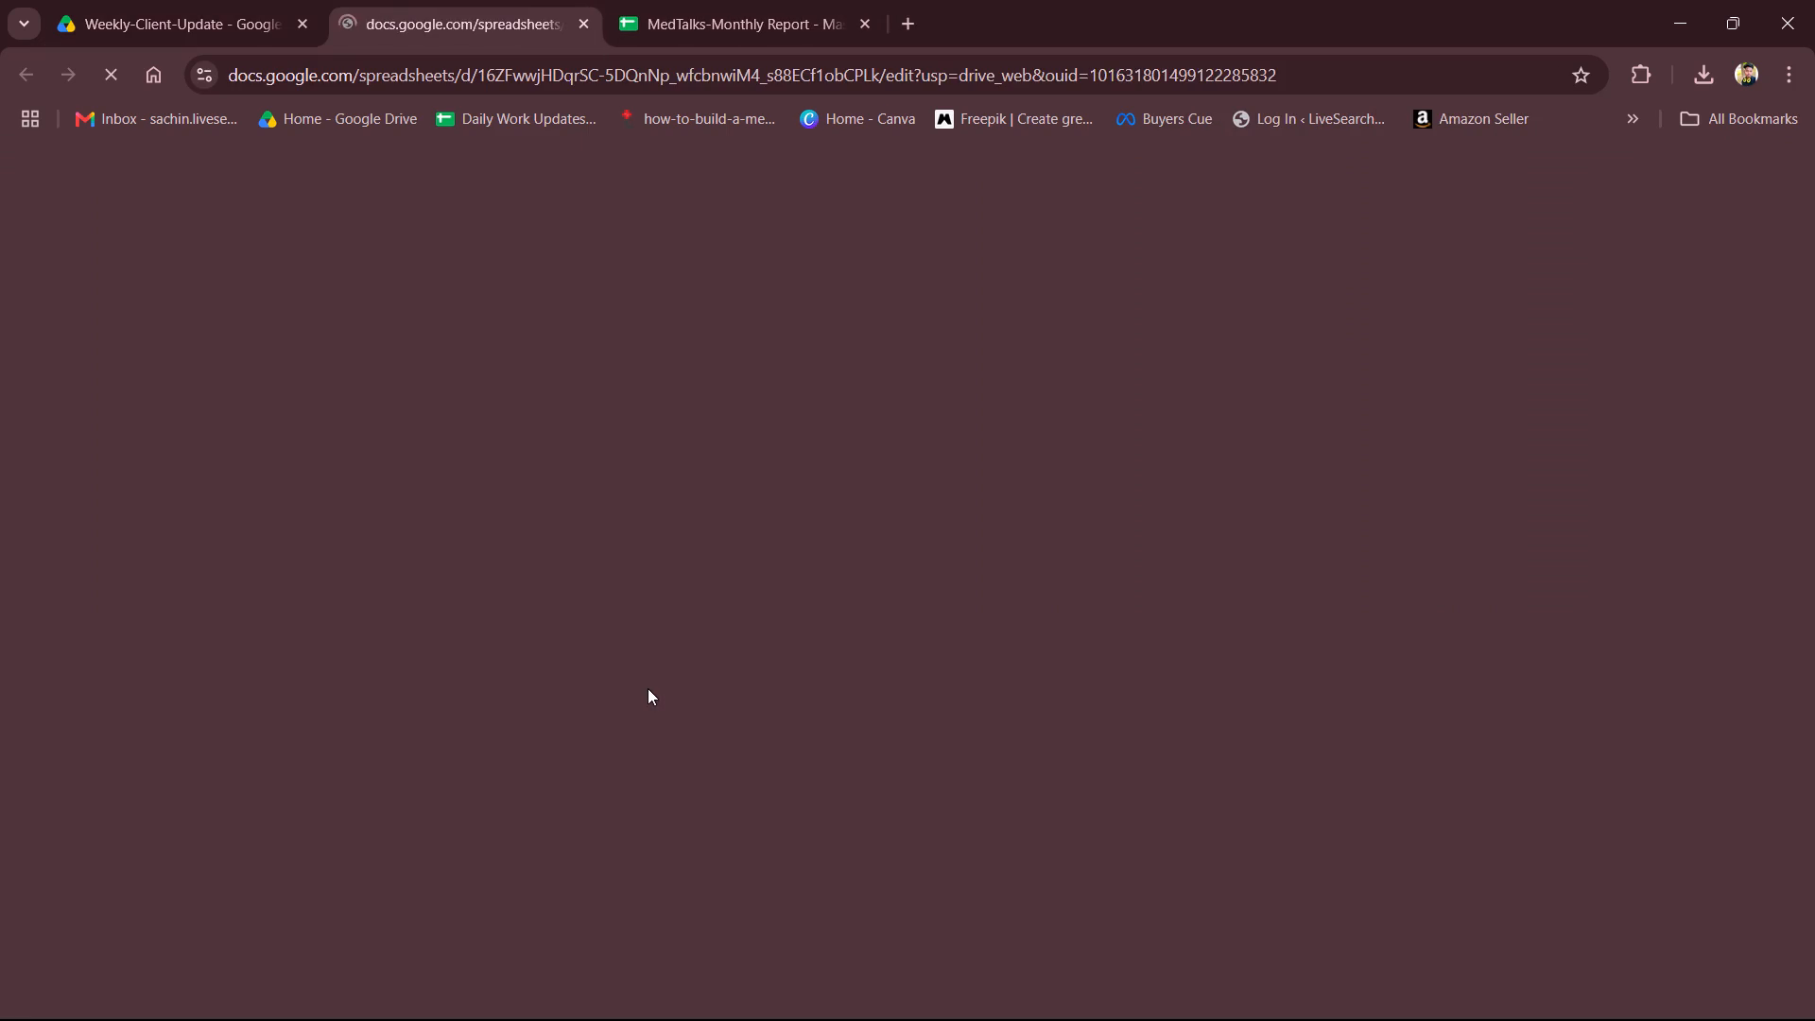
Remove the "Copy of" prefix from the copied spreadsheet's title.
{"action": "left_click", "coordinate": [160, 159]}
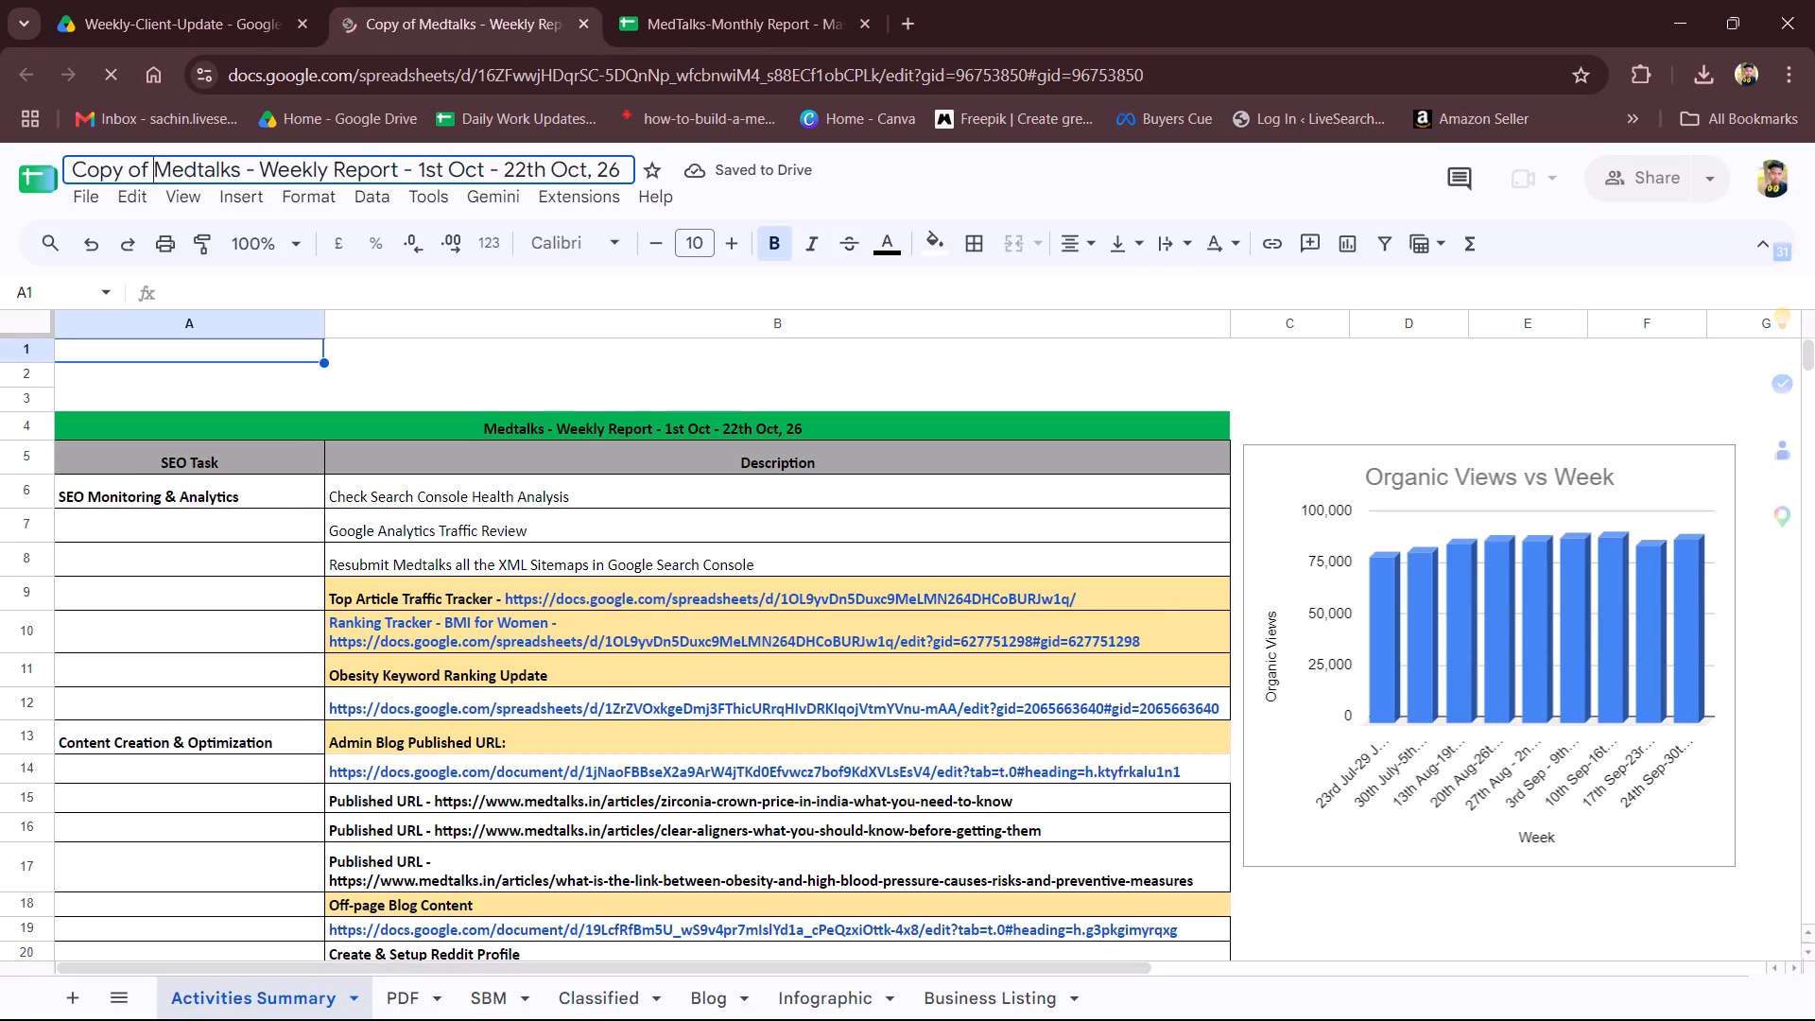
{"action": "key", "text": "ctrl+shift+Left"}
{"action": "key", "text": "ctrl+shift+Left"}
{"action": "key", "text": "ctrl+shift+Left"}
{"action": "key", "text": "BackSpace"}
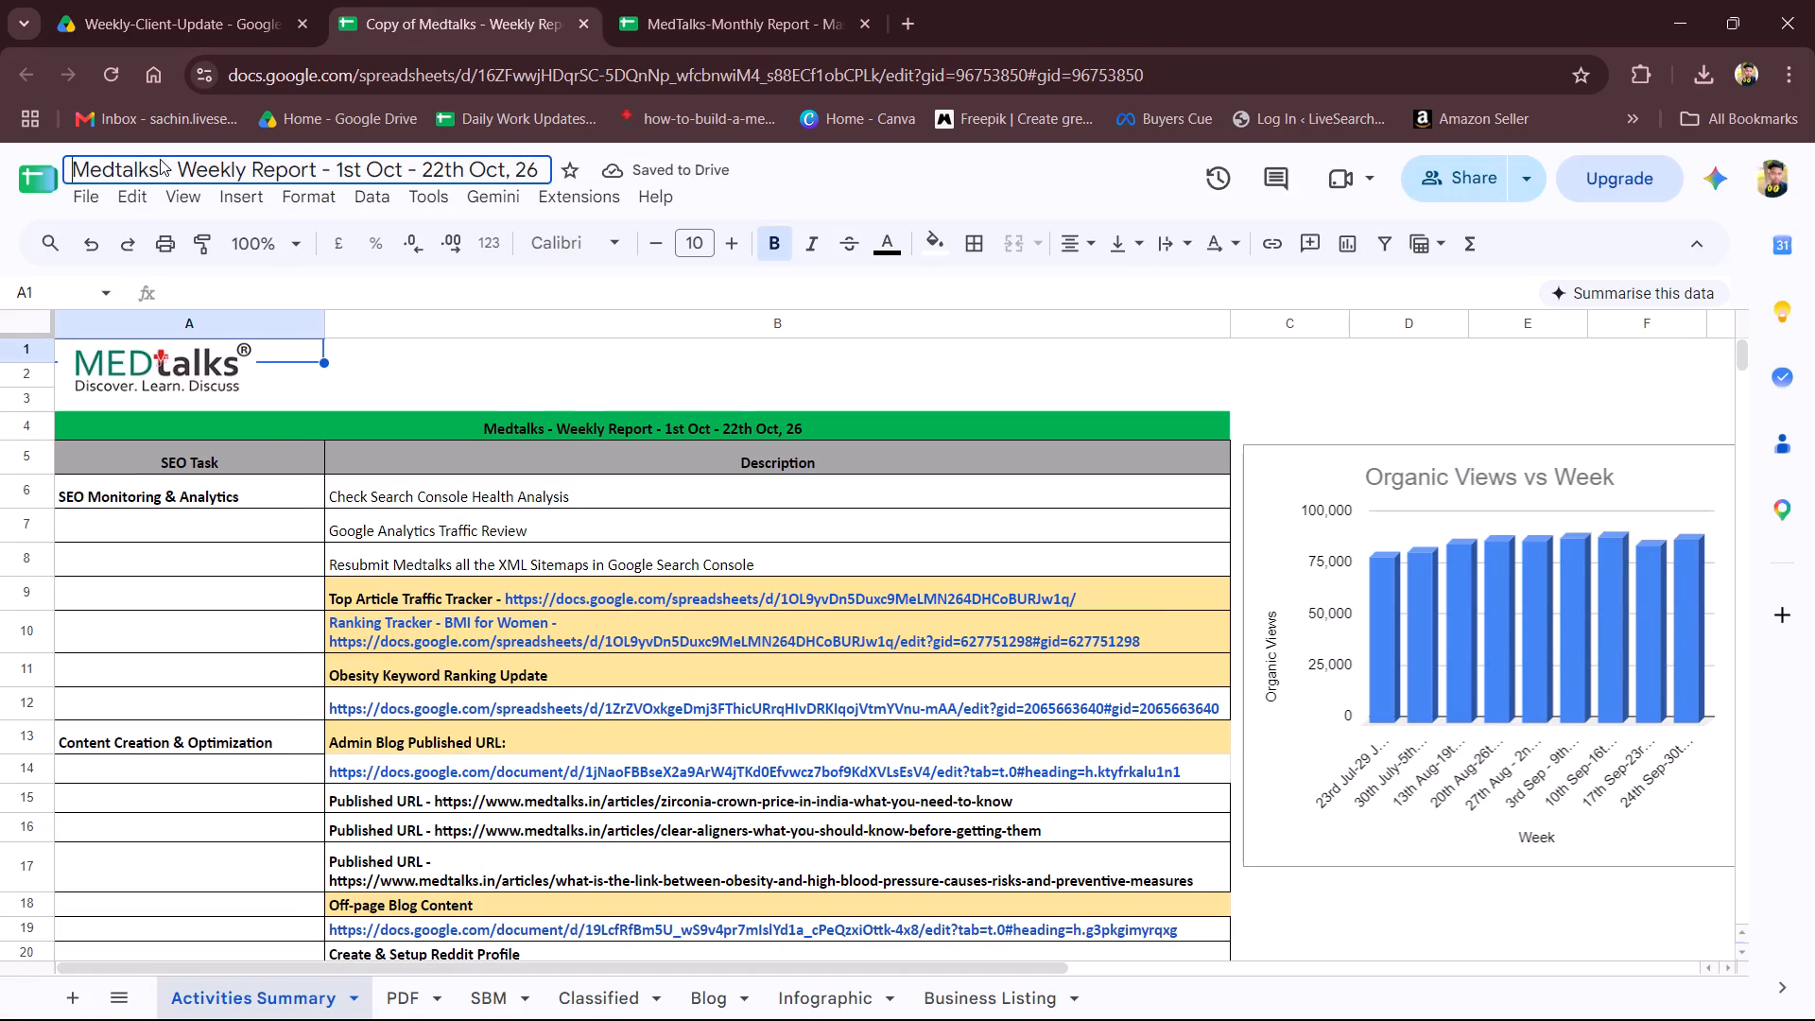
Change the end date in the spreadsheet's title to 28th Oct.
{"action": "key", "text": "ctrl+Right"}
{"action": "key", "text": "ctrl+Right"}
{"action": "key", "text": "ctrl+Right"}
{"action": "key", "text": "ctrl+Right"}
{"action": "key", "text": "ctrl+Right"}
{"action": "key", "text": "ctrl+Right"}
{"action": "key", "text": "ctrl+Right"}
{"action": "key", "text": "ctrl+Right"}
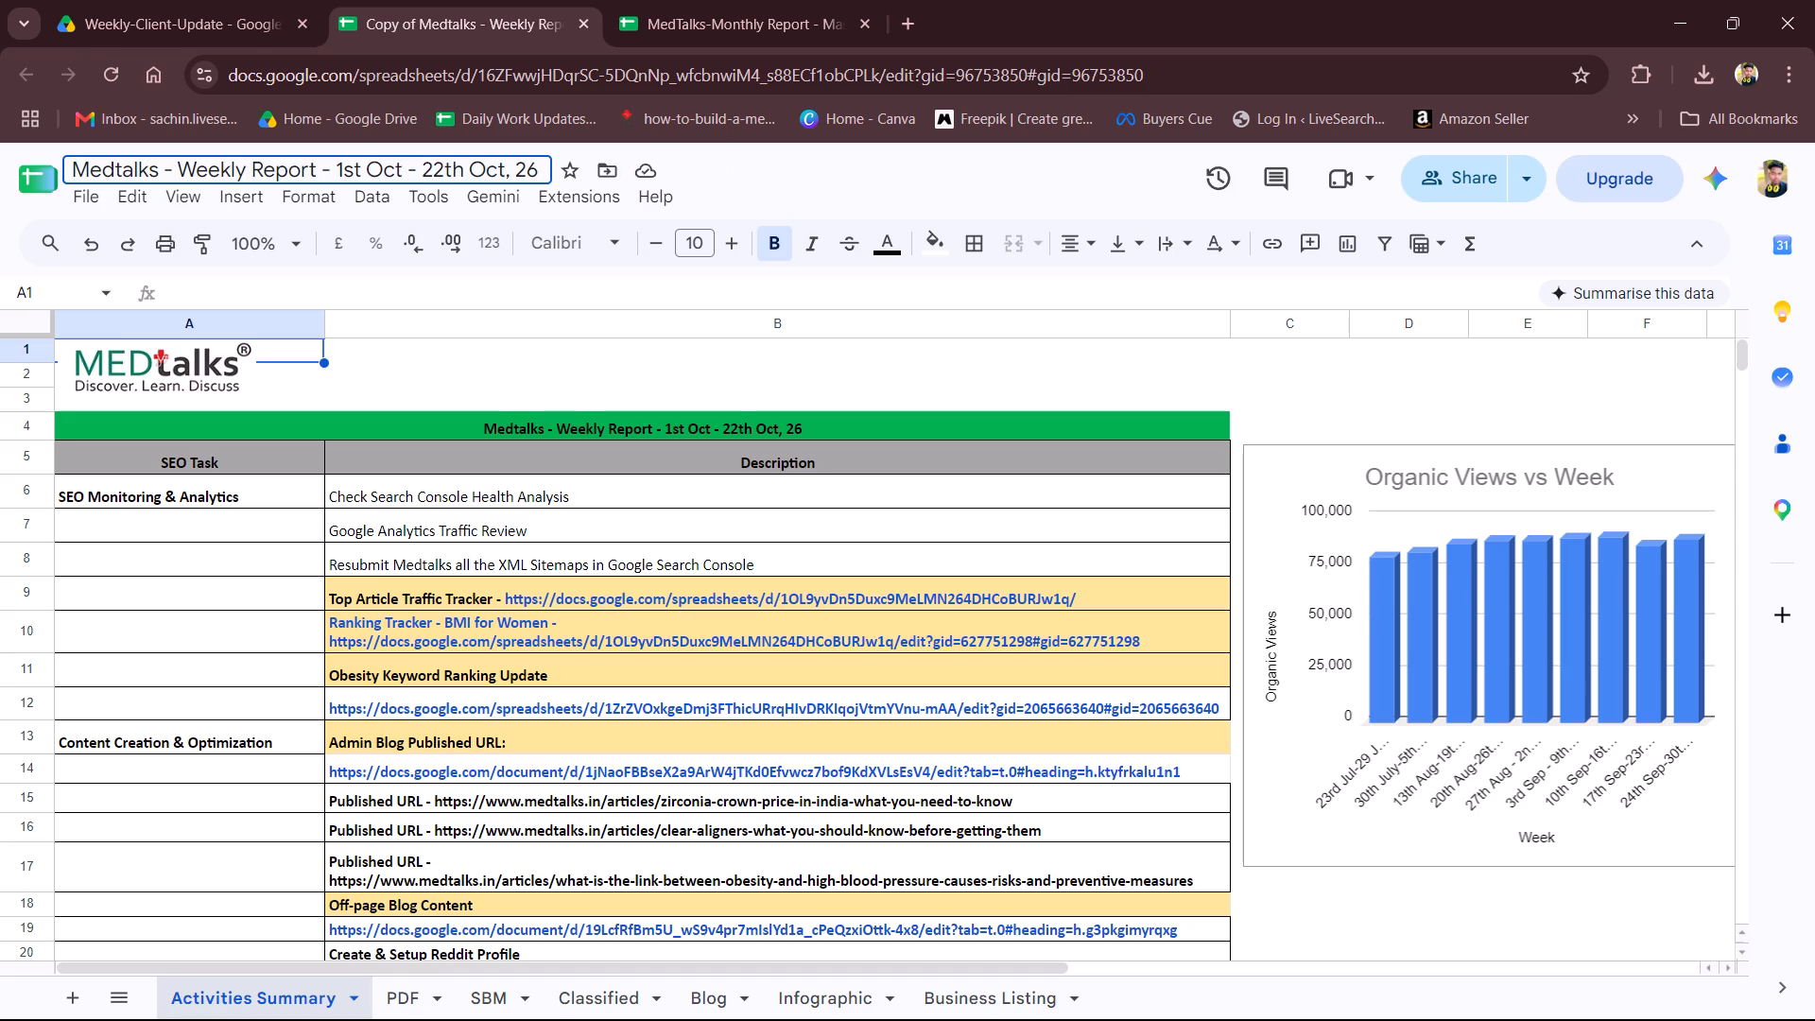
{"action": "key", "text": "Right"}
{"action": "key", "text": "Delete"}
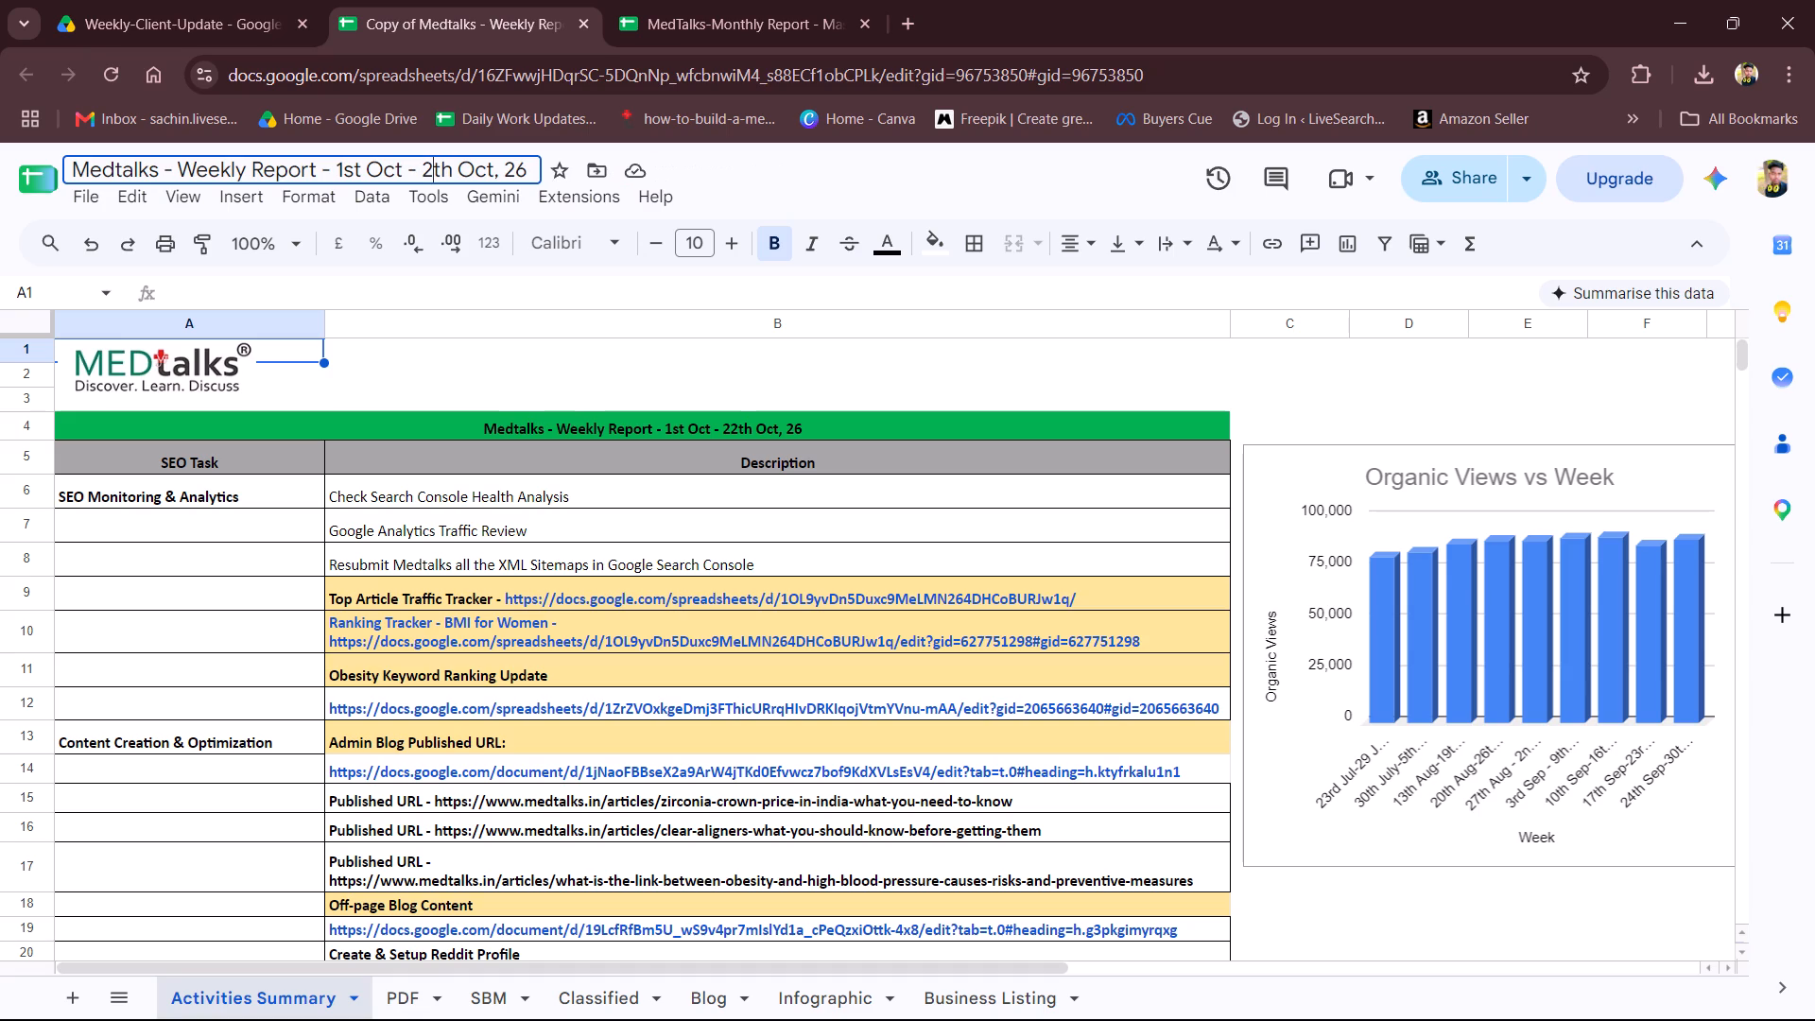
{"action": "key", "text": "8"}
Change the start date in the title to 22th Oct, so it reads "Medtalks - Weekly Report - 22th Oct - 28th Oct, 26".
{"action": "key", "text": "ctrl+Left"}
{"action": "key", "text": "ctrl+Left"}
{"action": "key", "text": "ctrl+Left"}
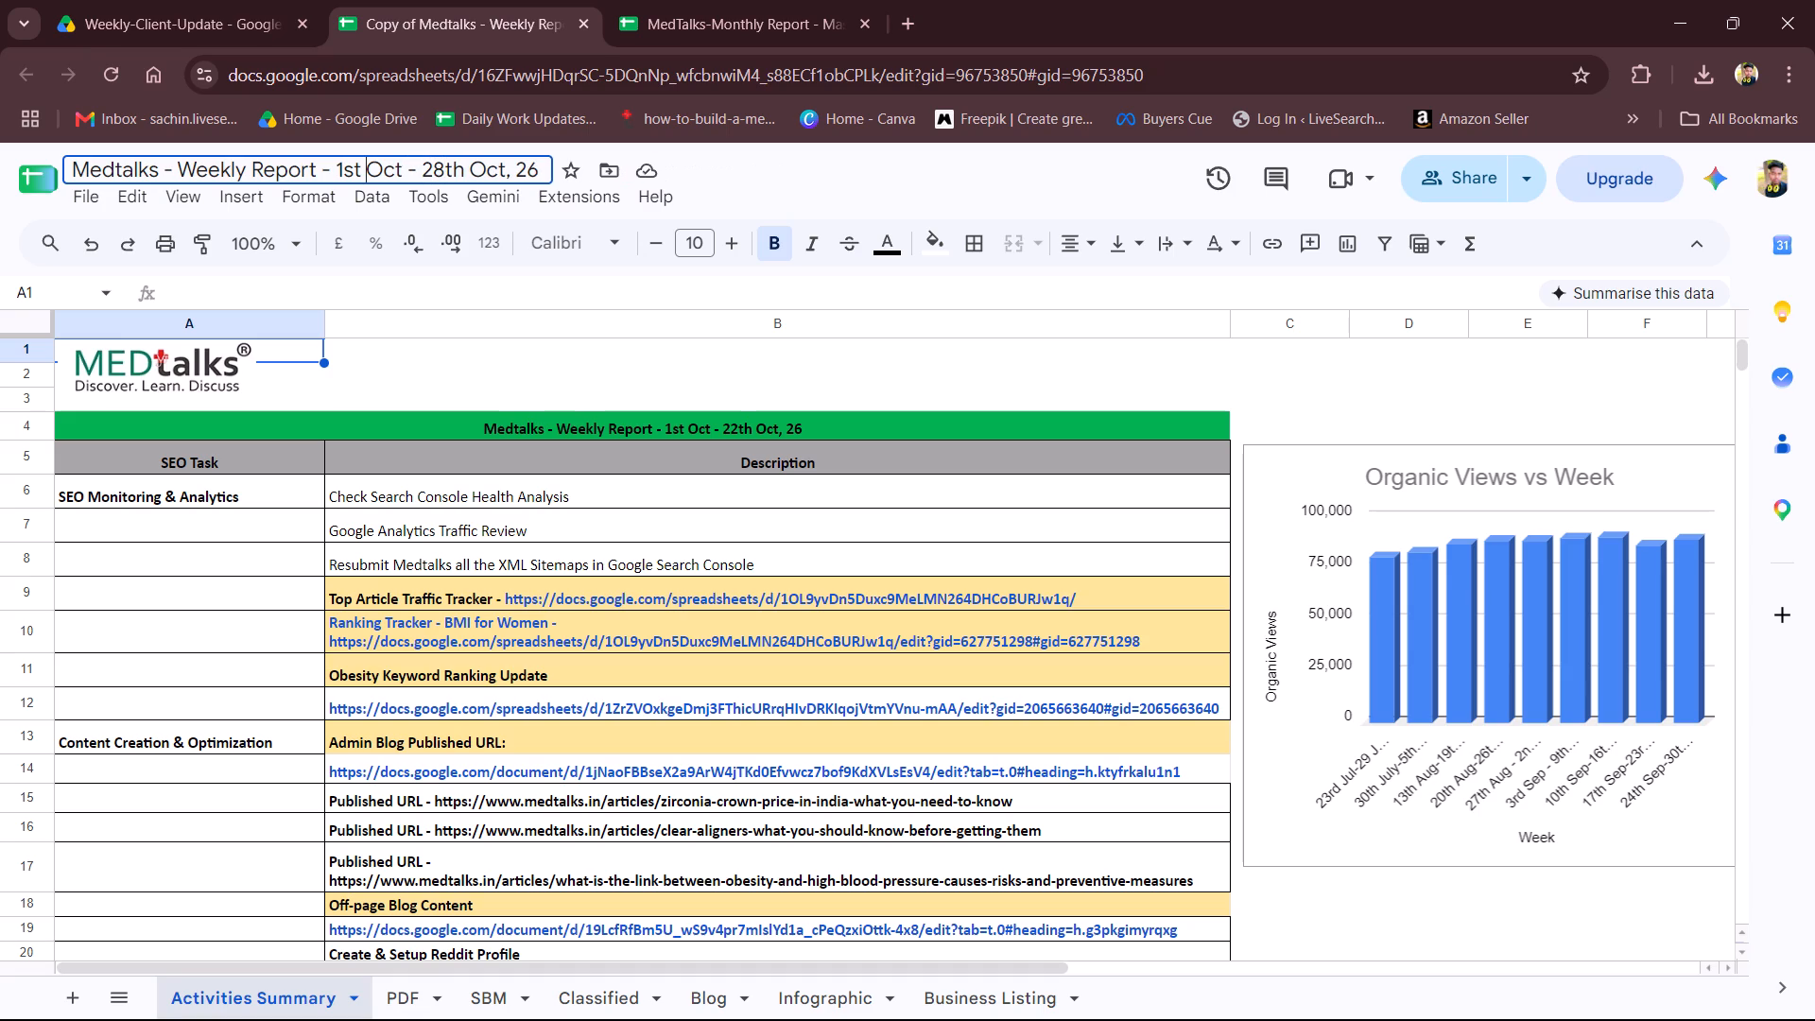
{"action": "key", "text": "Left"}
{"action": "key", "text": "Left"}
{"action": "key", "text": "Left"}
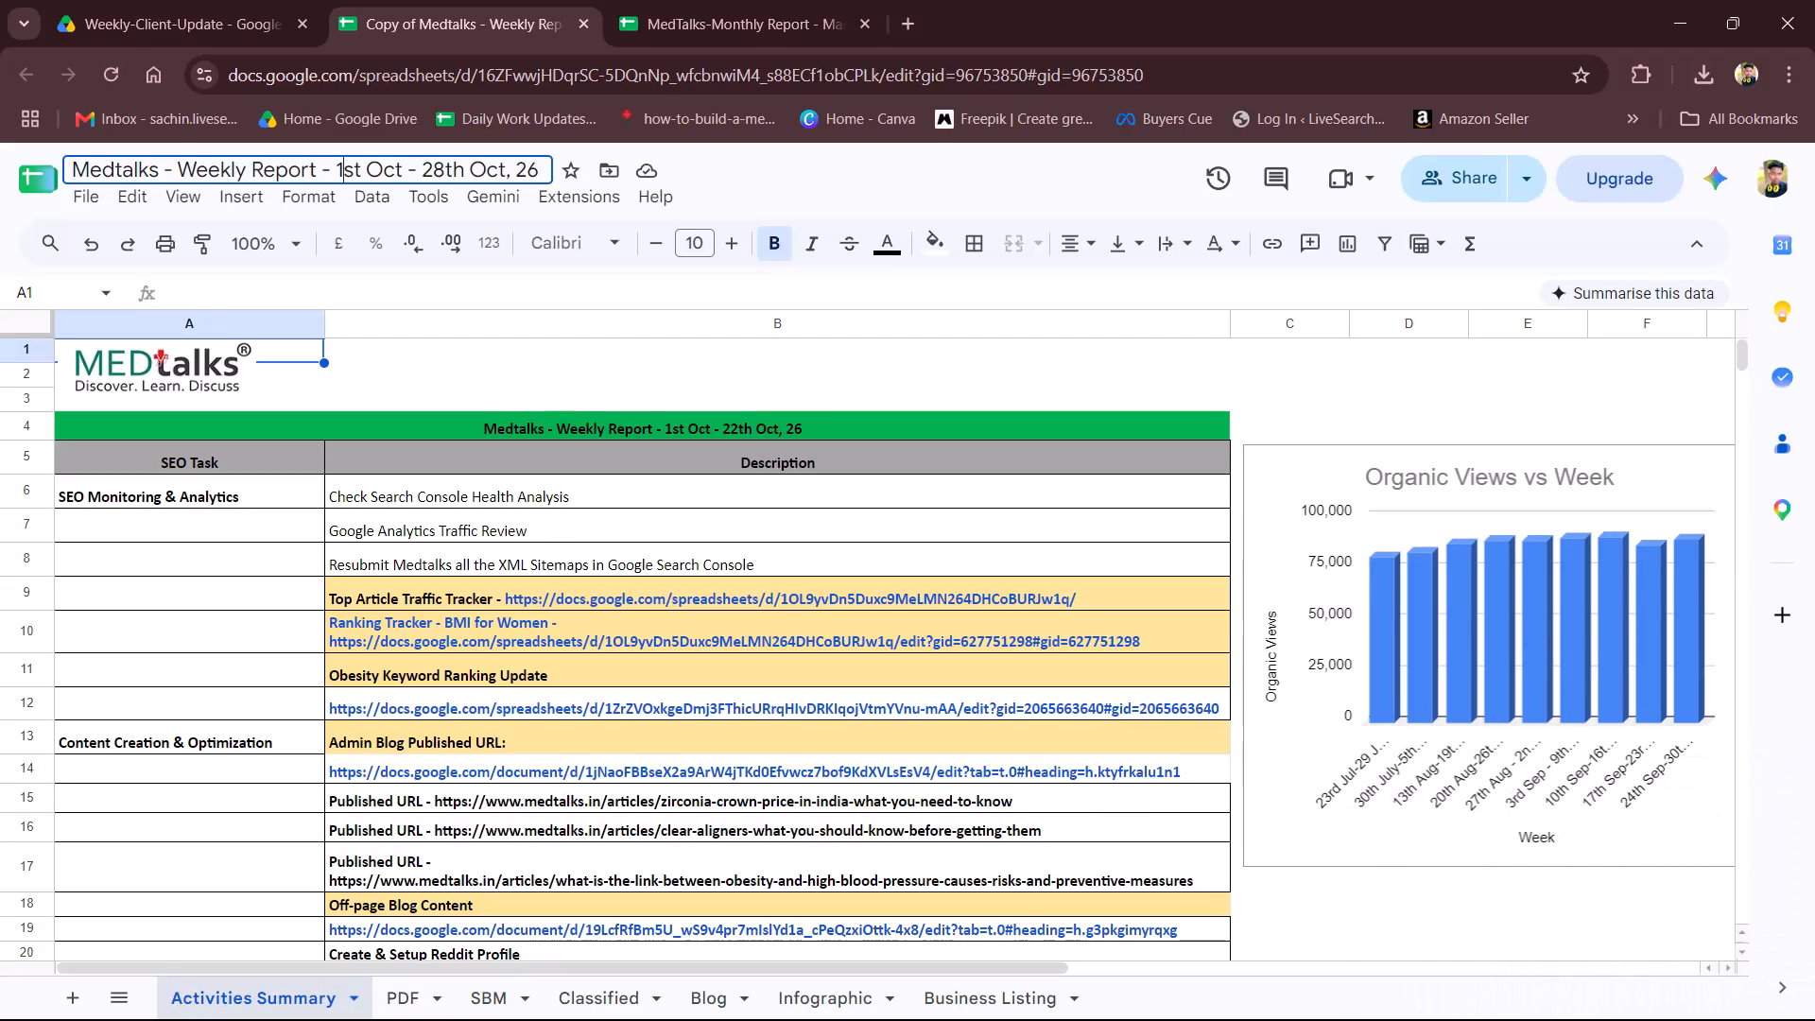
{"action": "key", "text": "BackSpace"}
{"action": "type", "text": "22"}
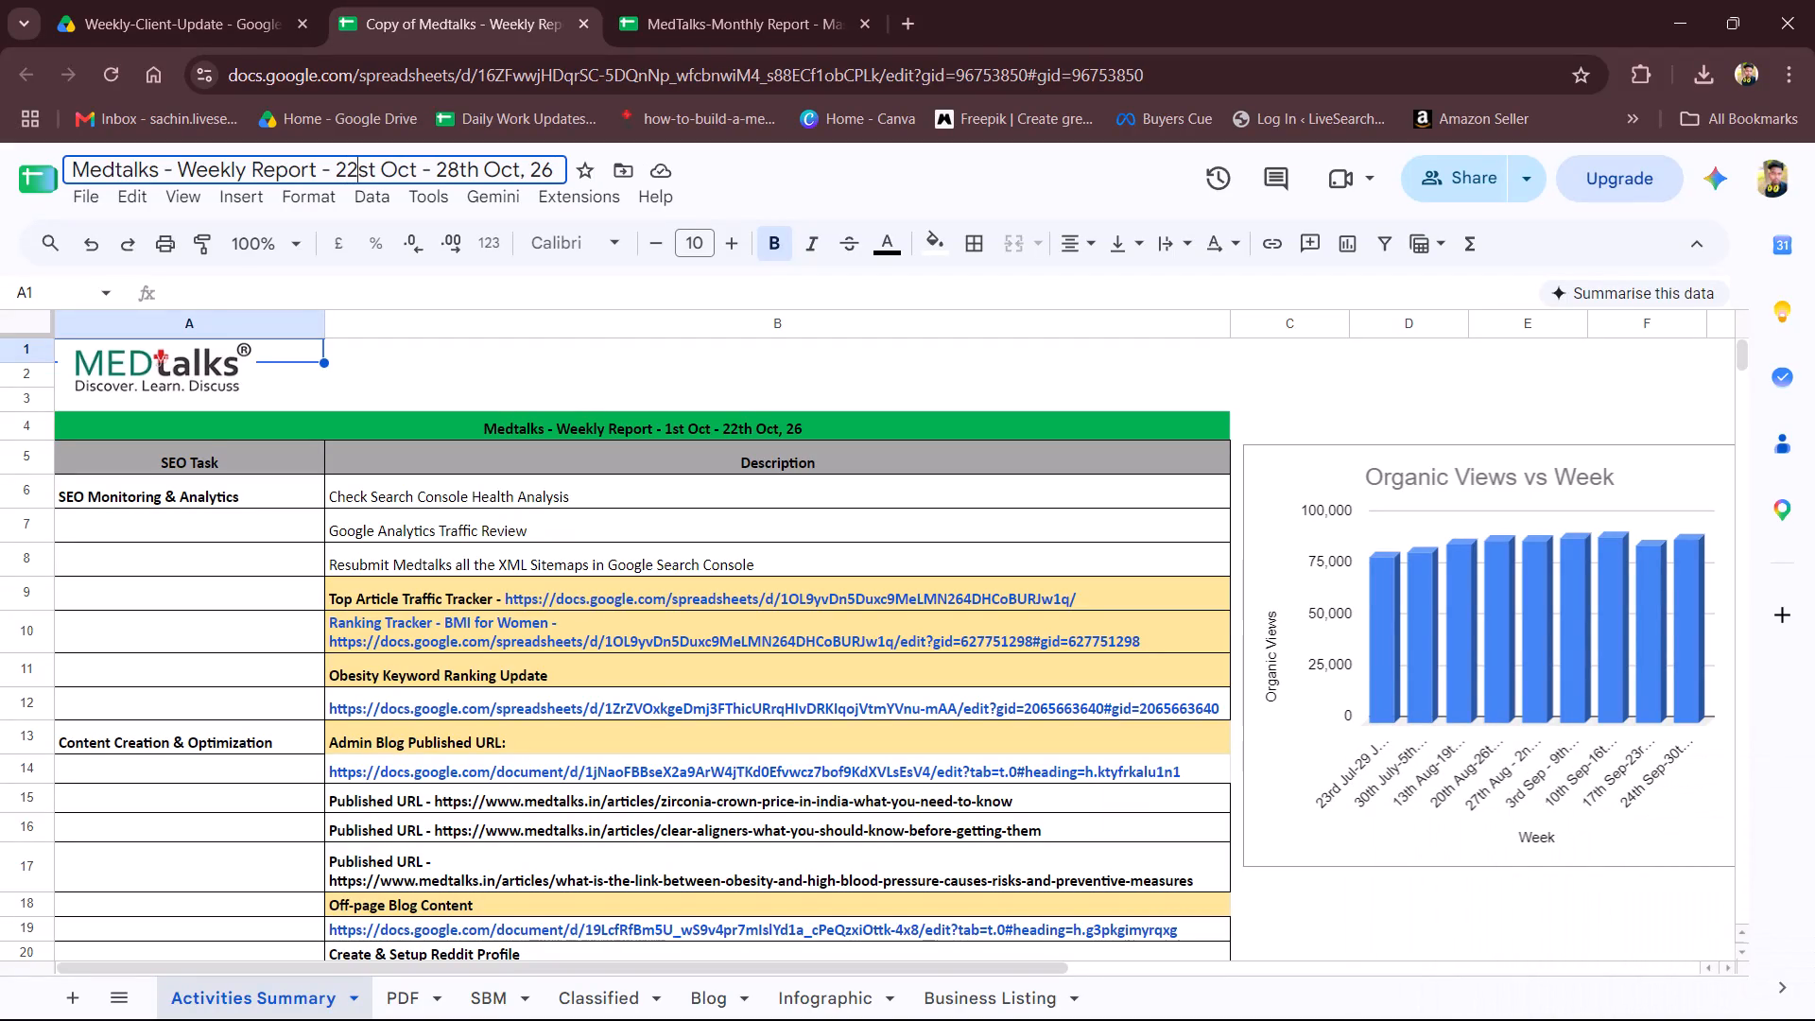
{"action": "key", "text": "Delete"}
{"action": "key", "text": "Delete"}
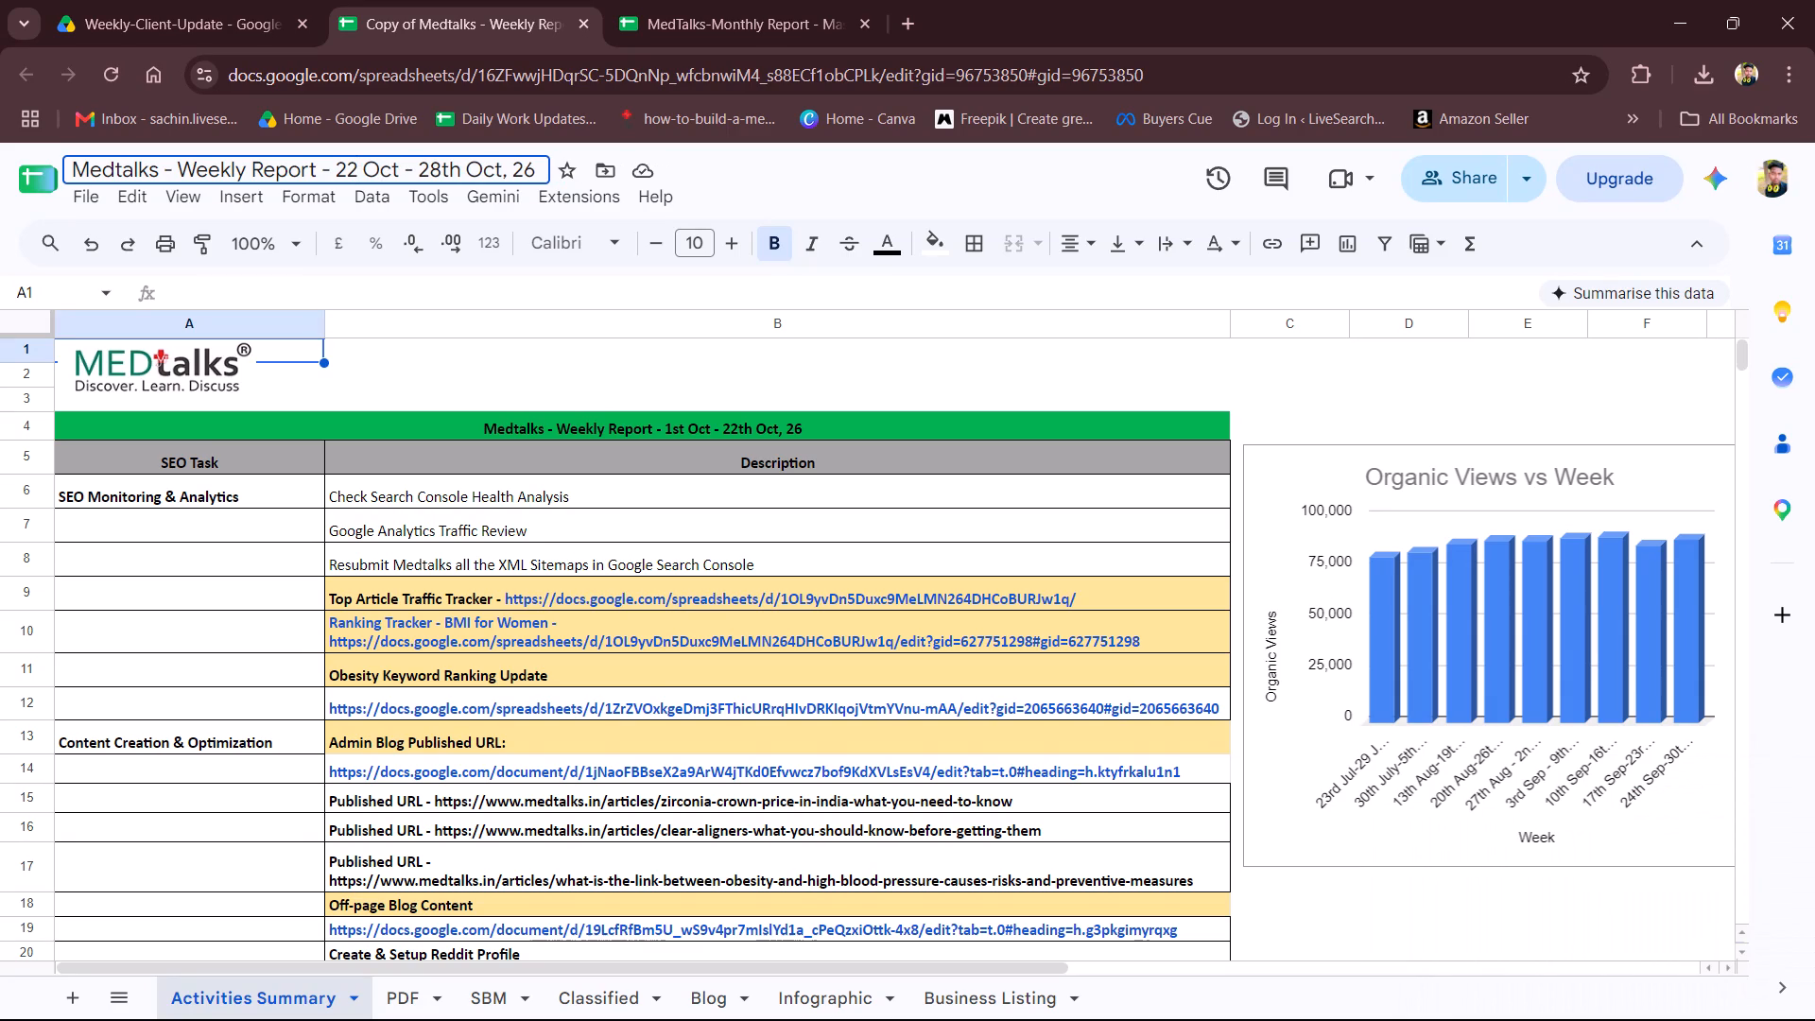
{"action": "type", "text": "th"}
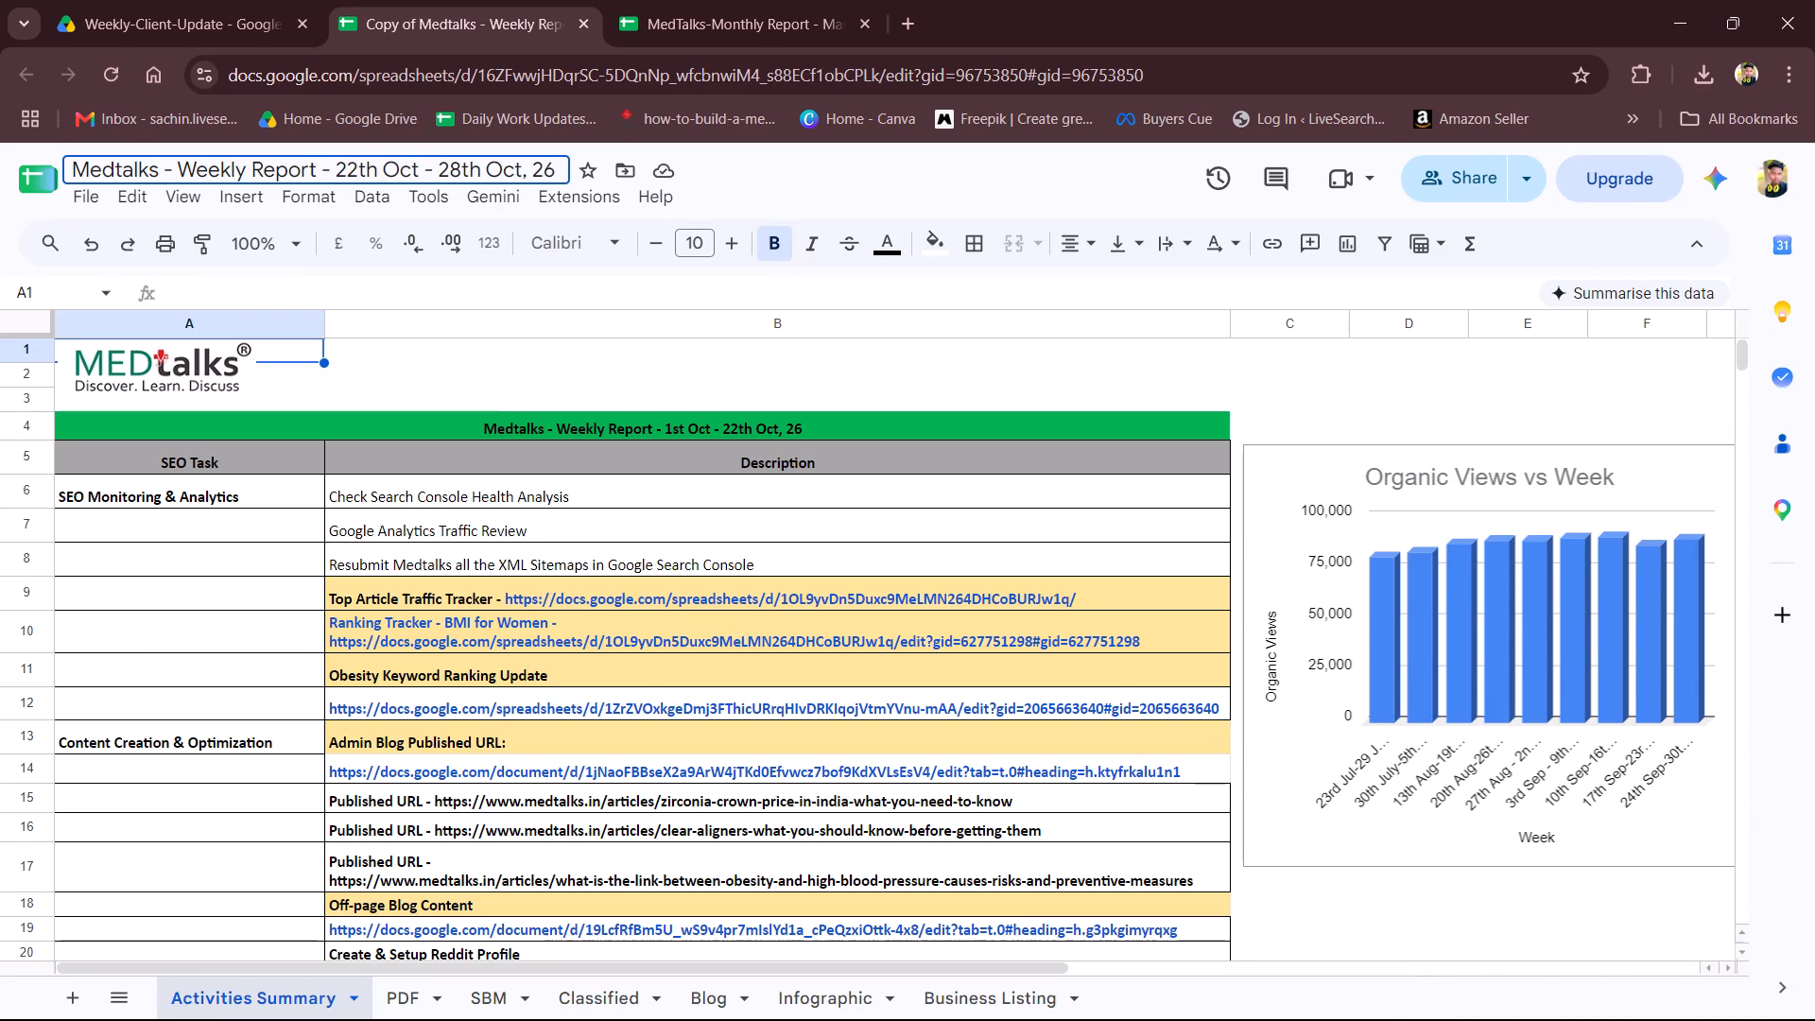
{"action": "left_click", "coordinate": [556, 478]}
Look through the Activities Summary sheet's content, link building and weekly traffic sections.
{"action": "scroll", "coordinate": [653, 772], "scroll_direction": "down", "scroll_amount": 2}
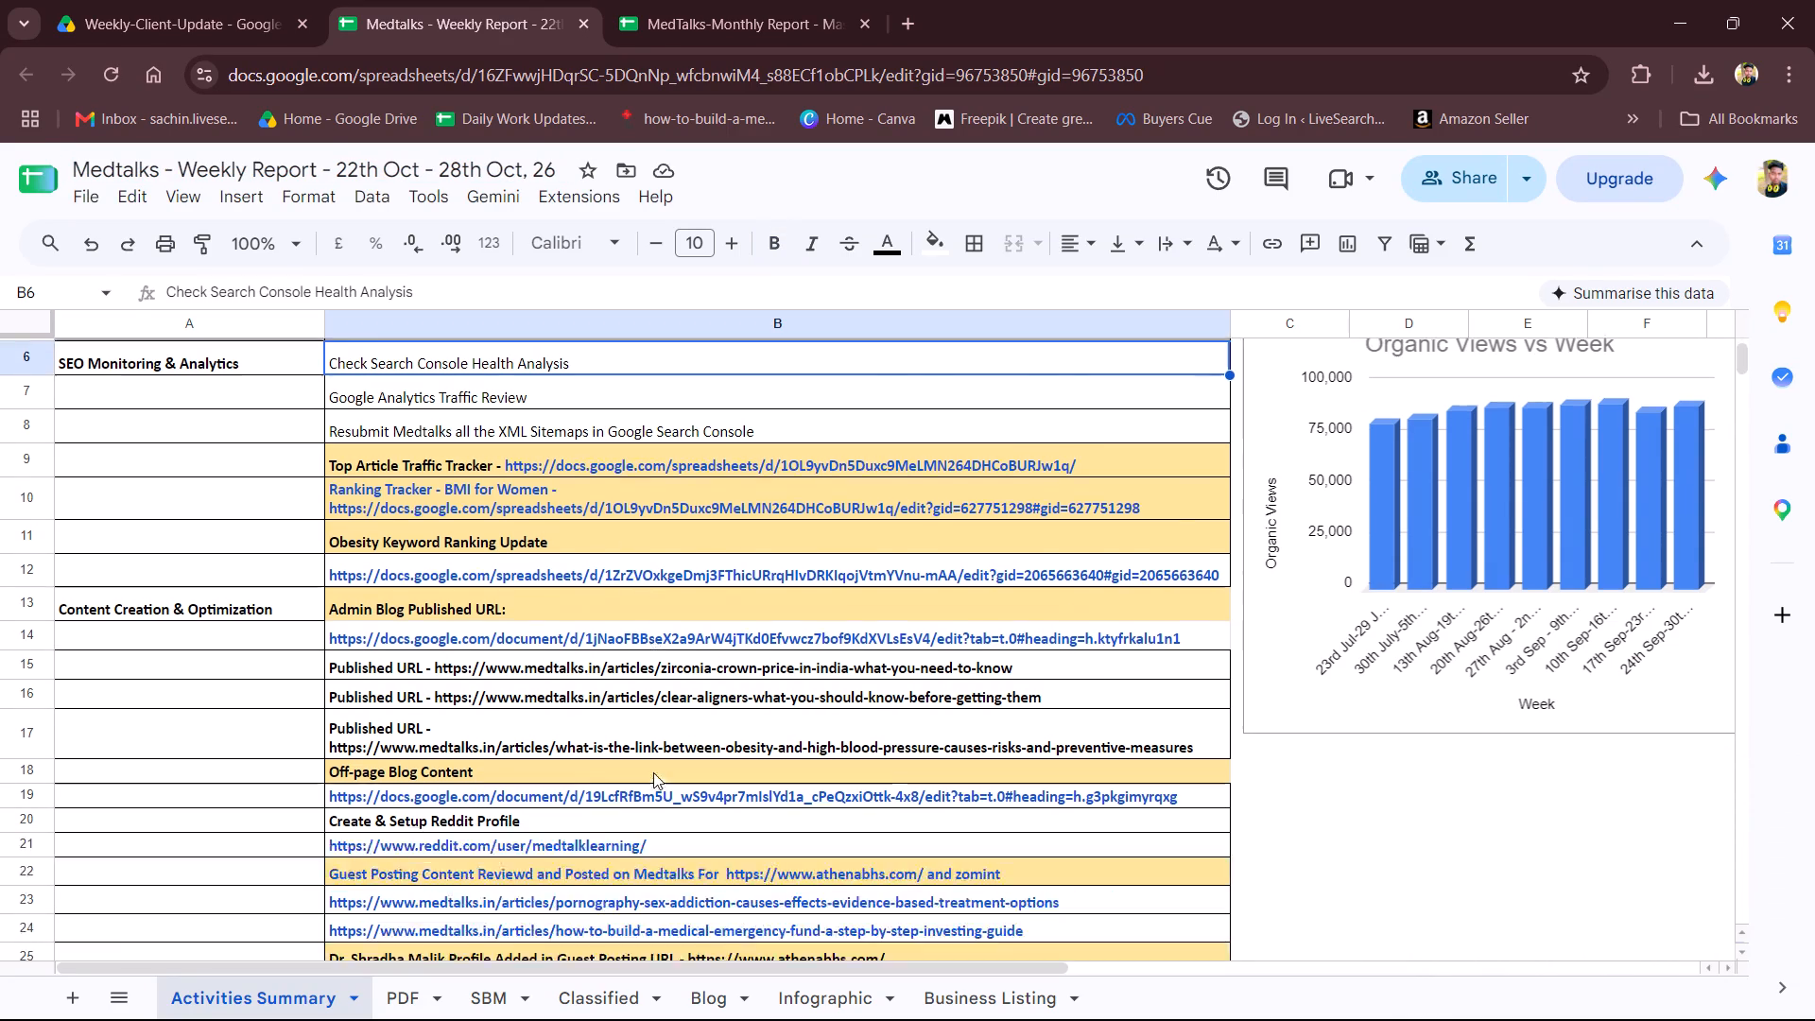
{"action": "scroll", "coordinate": [653, 772], "scroll_direction": "down", "scroll_amount": 3}
{"action": "scroll", "coordinate": [653, 772], "scroll_direction": "up", "scroll_amount": 1}
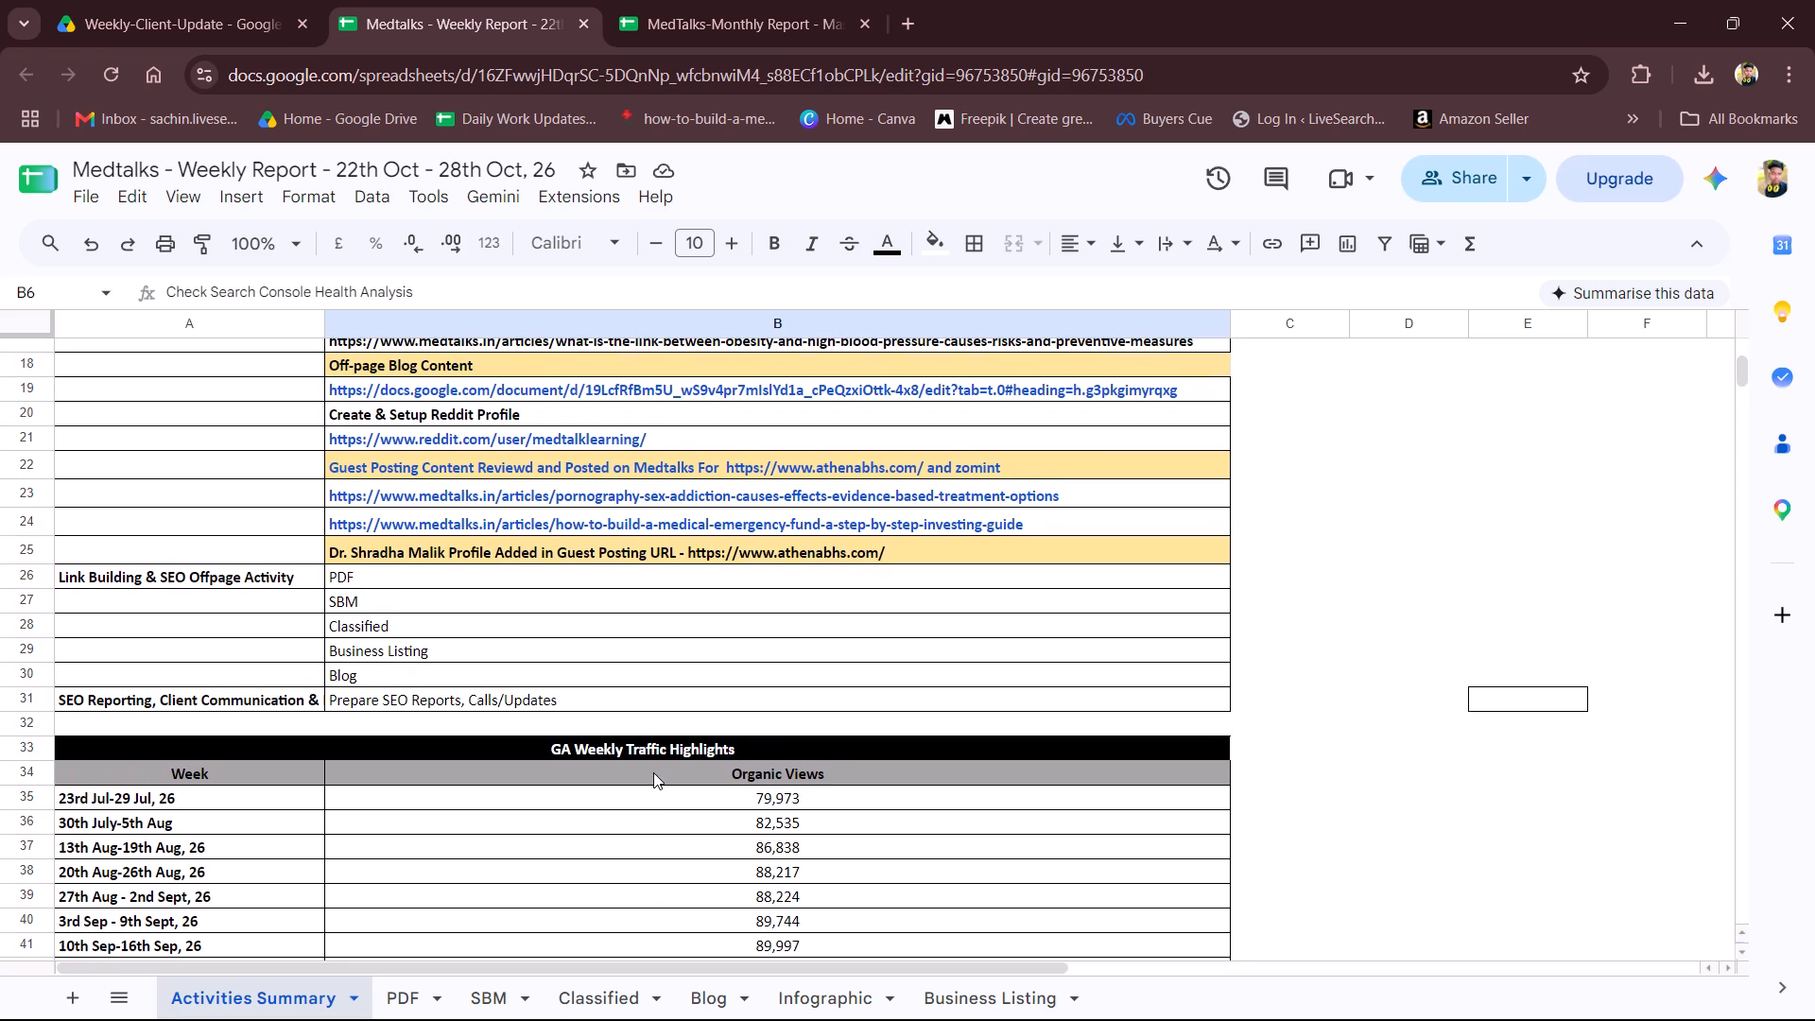
{"action": "scroll", "coordinate": [653, 772], "scroll_direction": "up", "scroll_amount": 2}
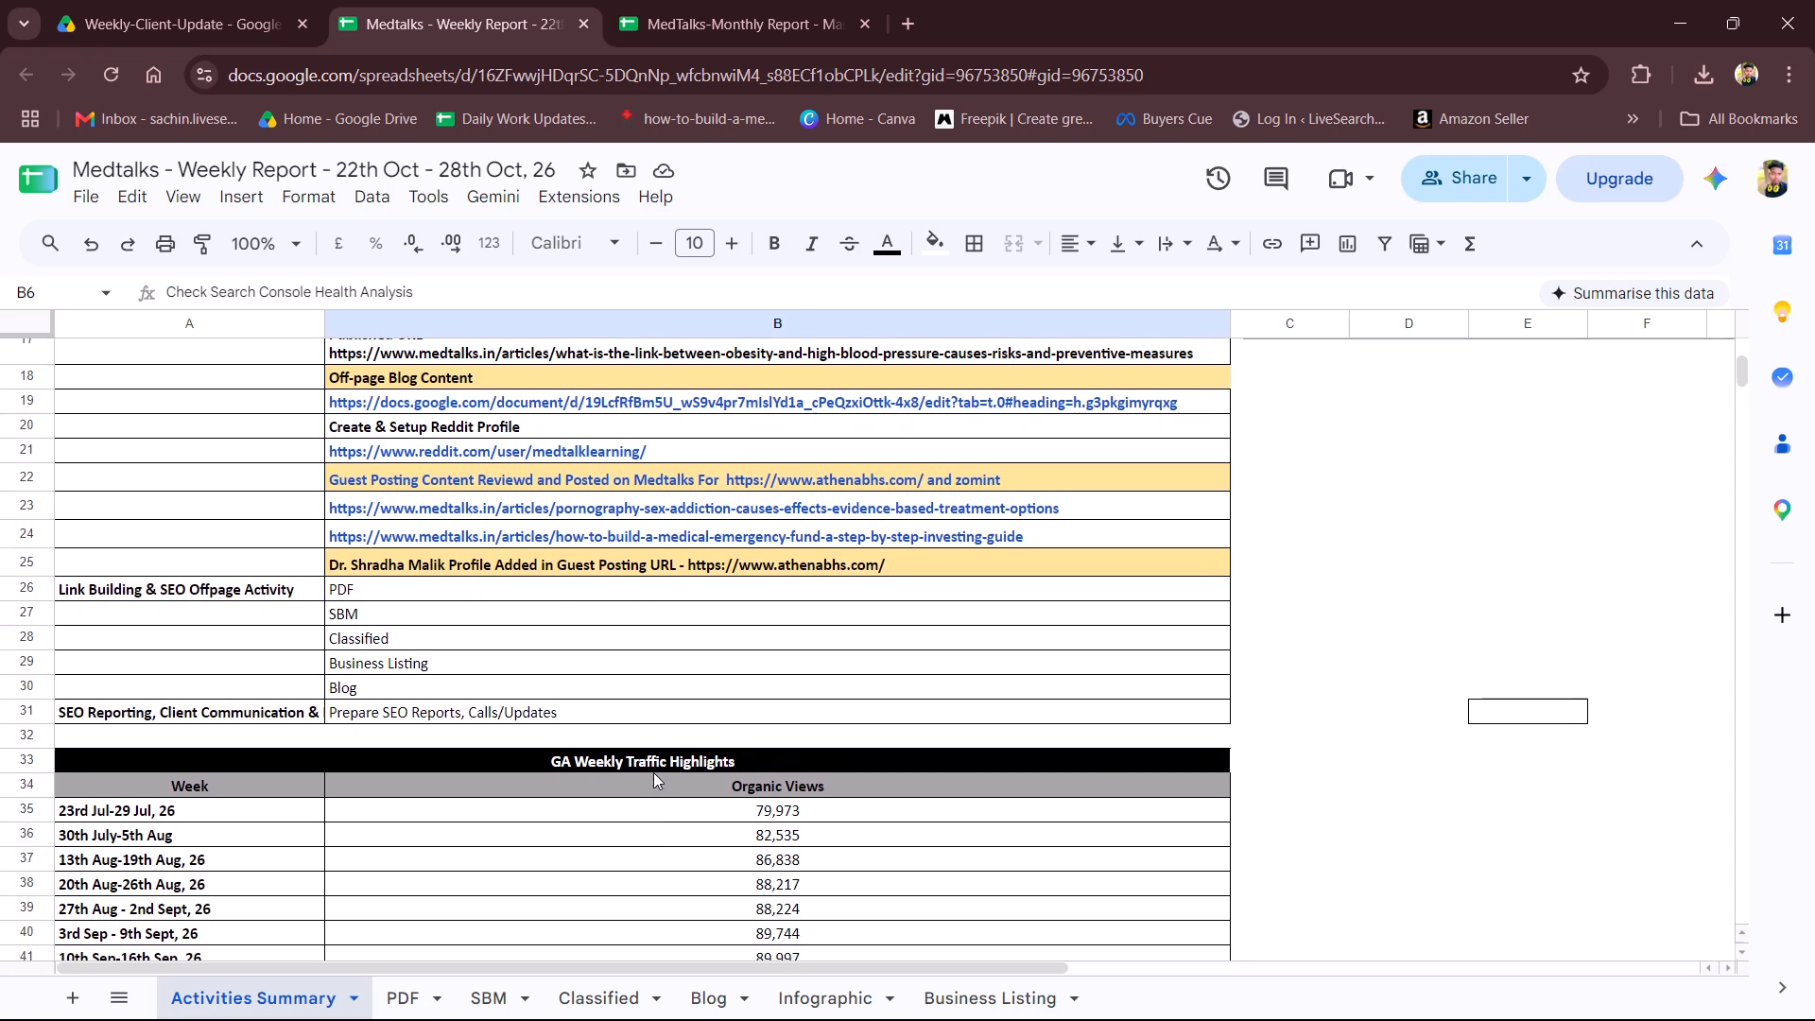
{"action": "scroll", "coordinate": [653, 772], "scroll_direction": "up", "scroll_amount": 1}
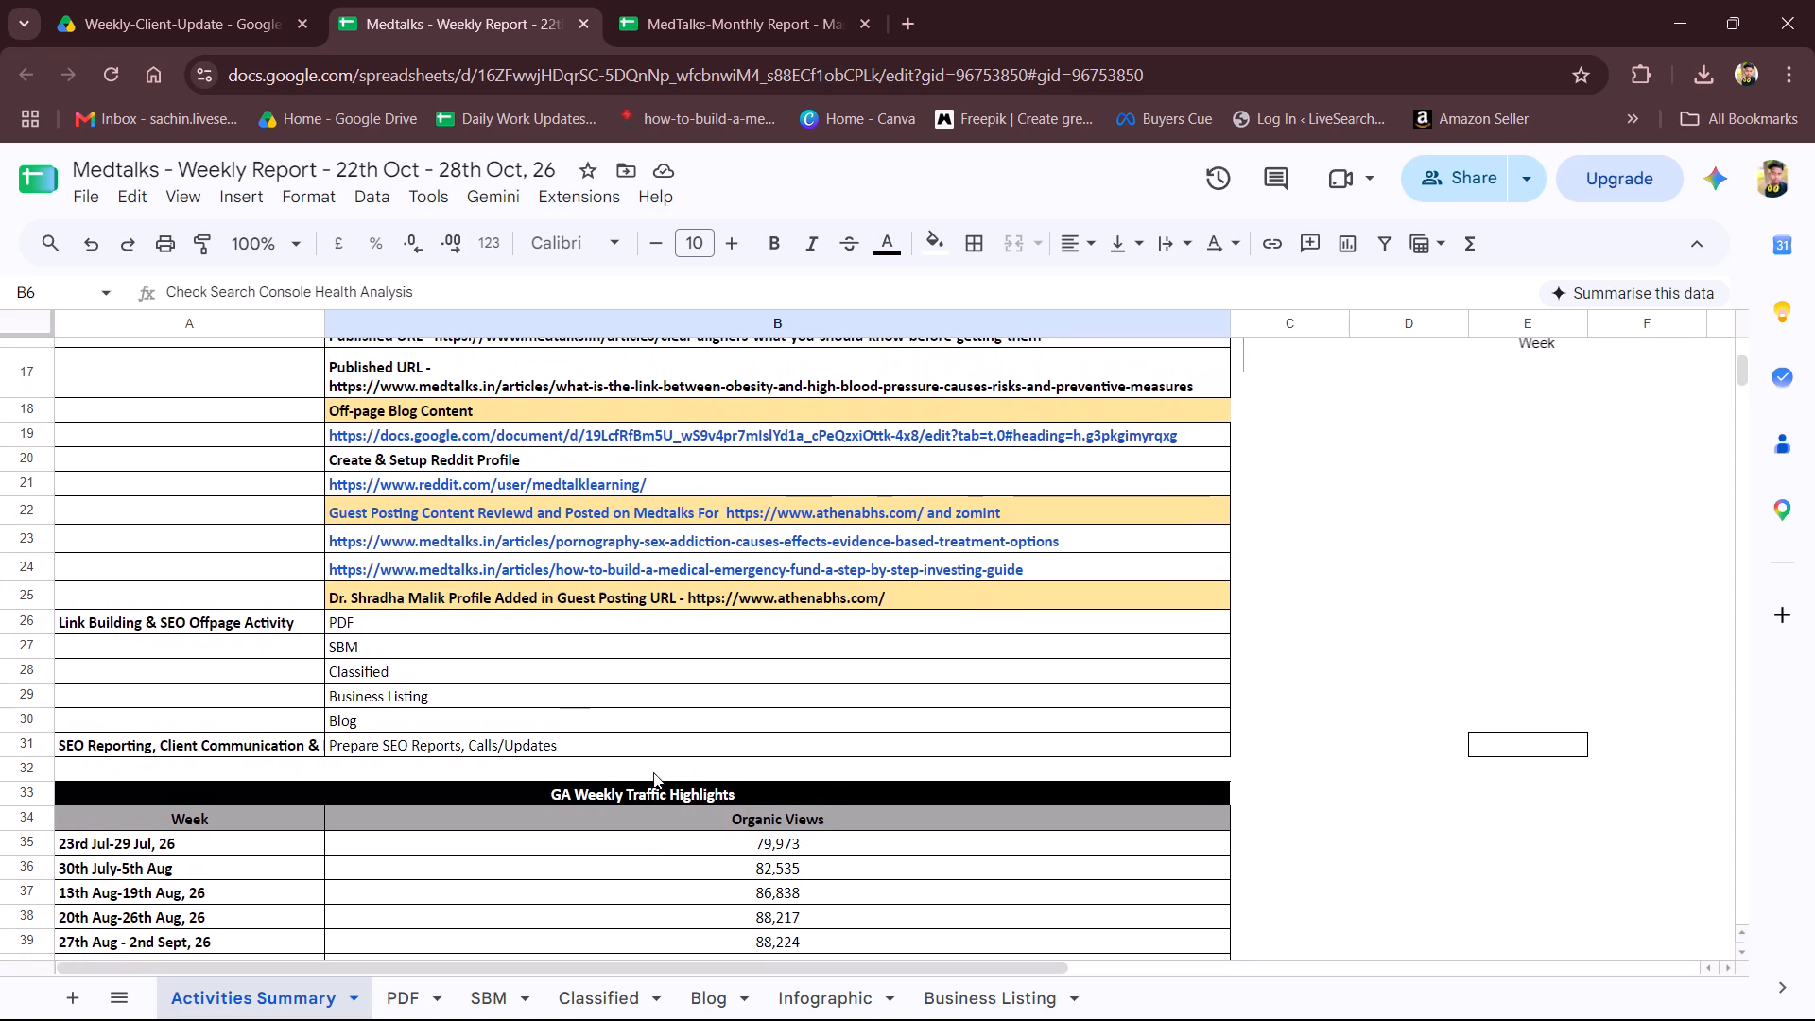
{"action": "scroll", "coordinate": [653, 772], "scroll_direction": "up", "scroll_amount": 1}
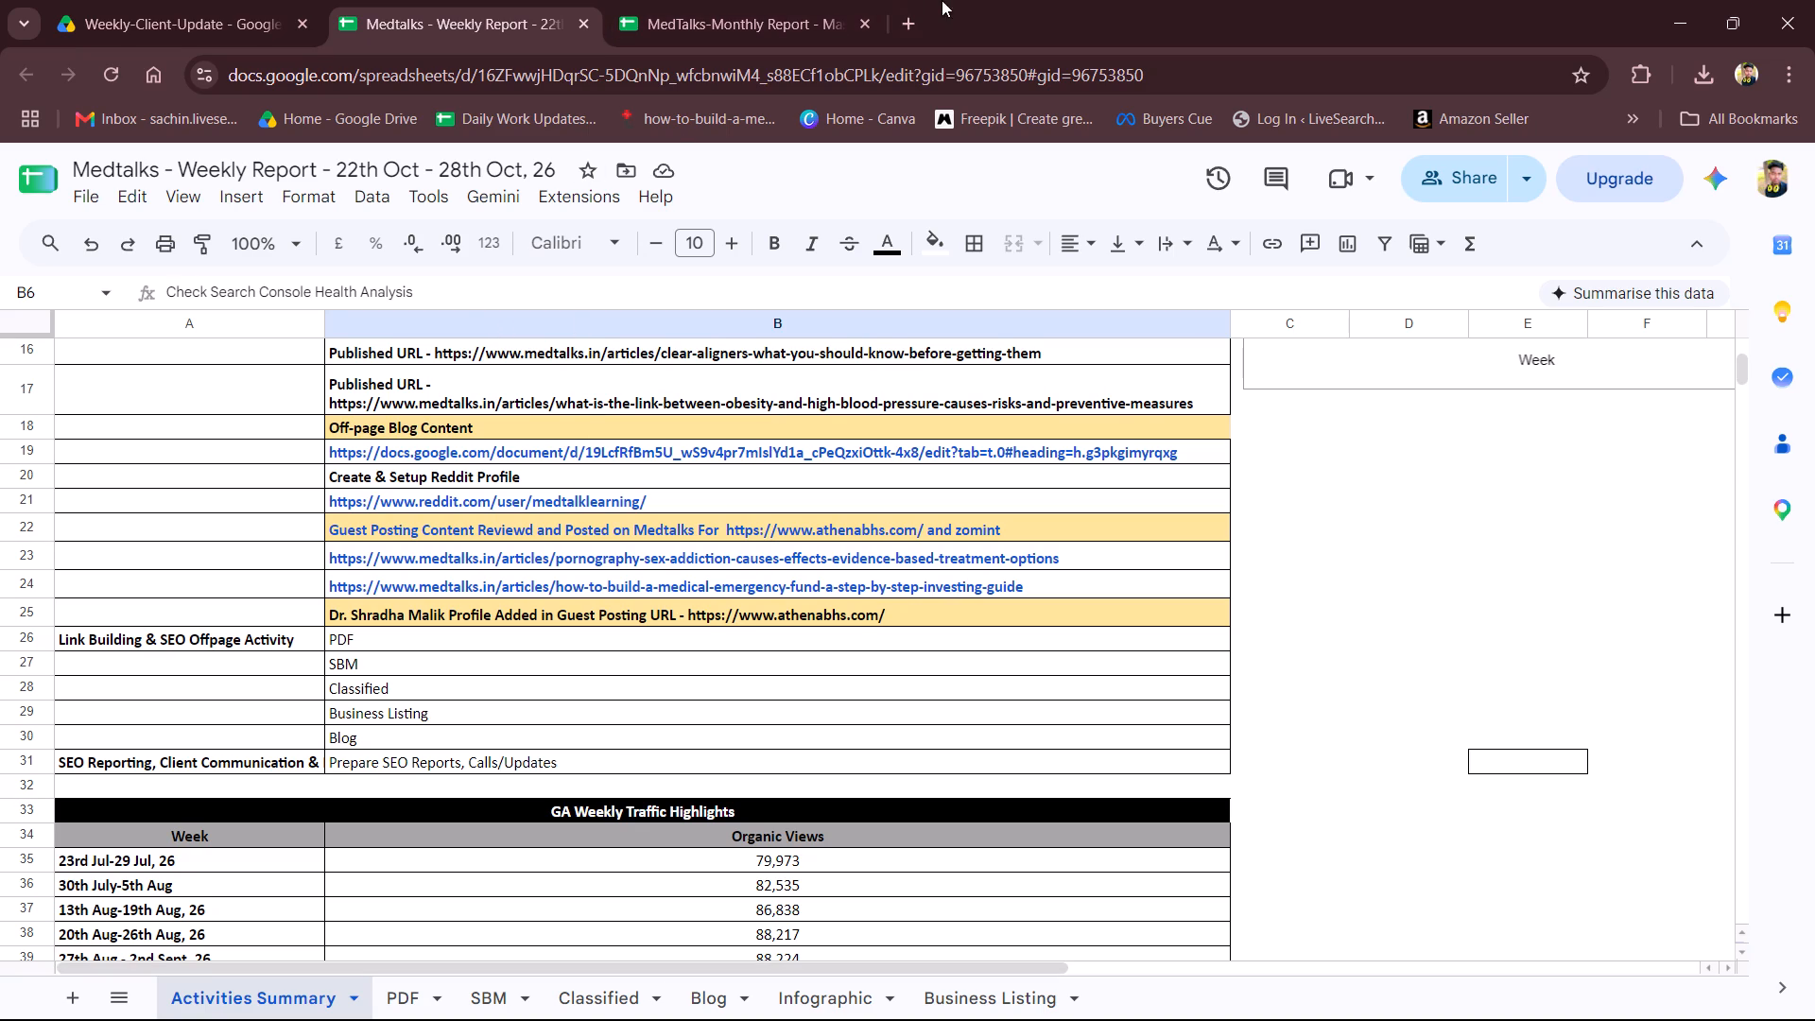
Open the Medtalks-mPanel dashboard at mpanel.medtalks.in in a new tab.
{"action": "left_click", "coordinate": [907, 23]}
{"action": "type", "text": "me"}
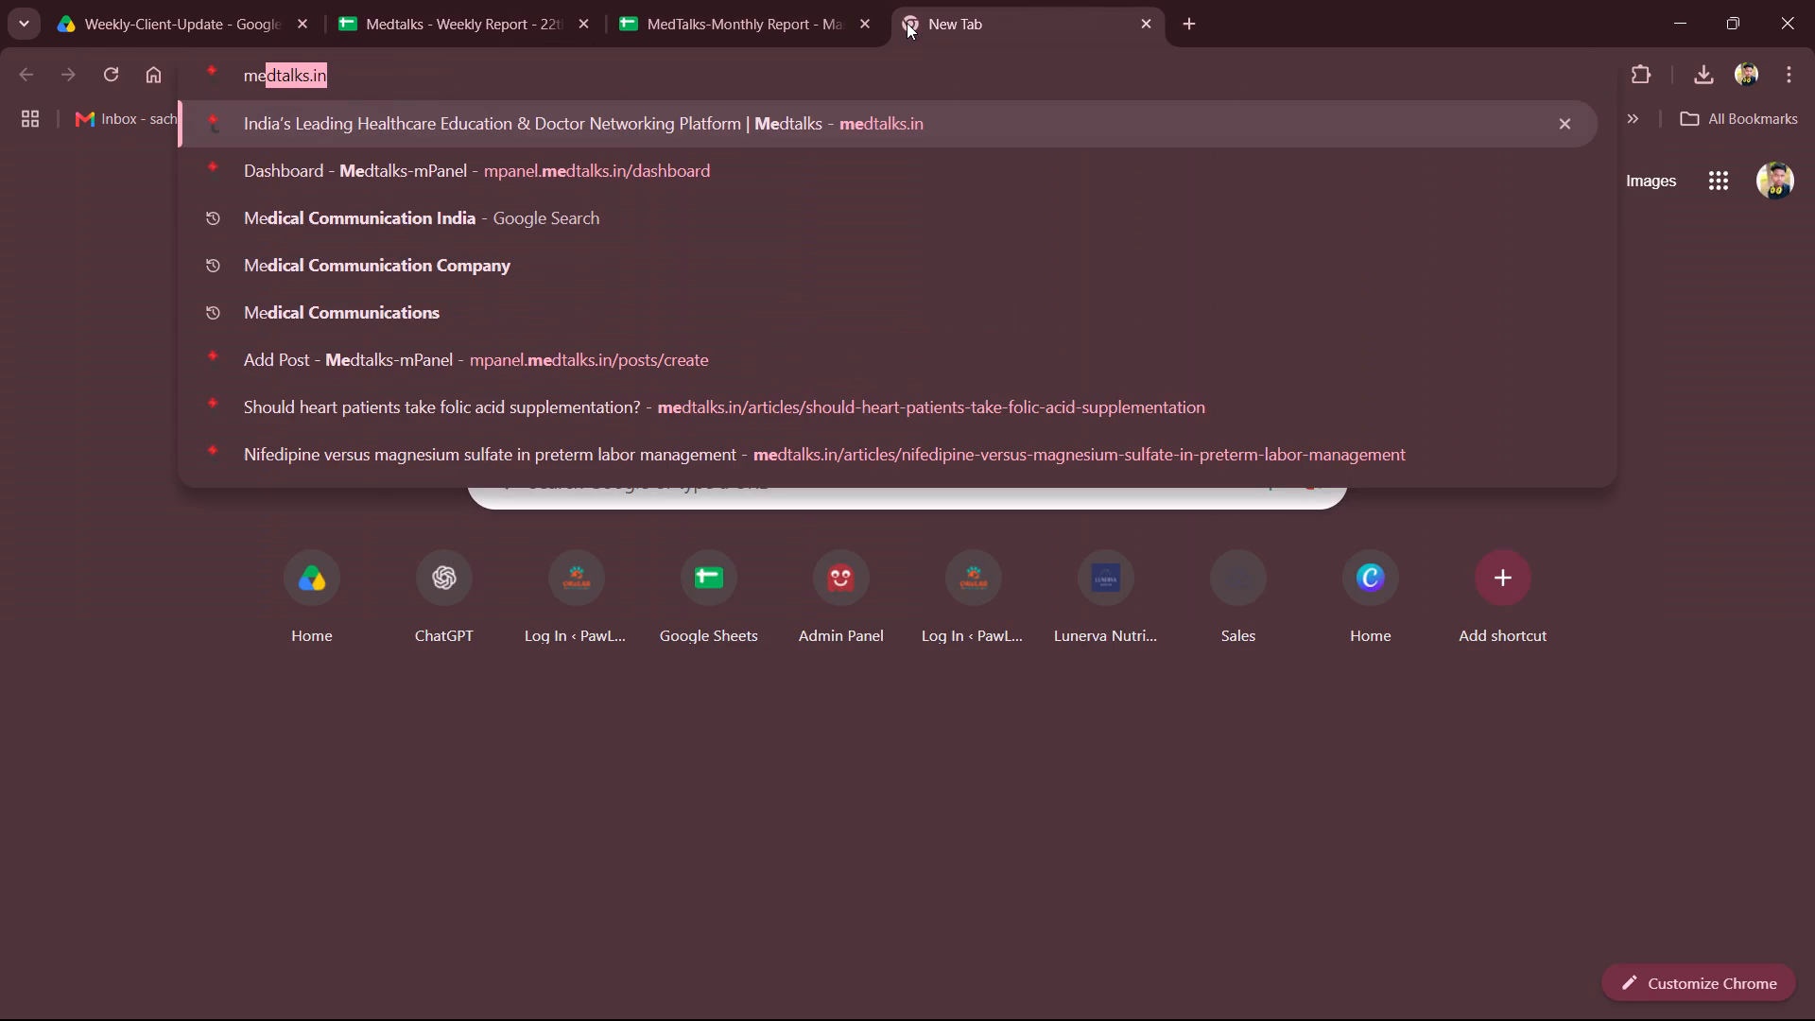
{"action": "key", "text": "Down"}
{"action": "key", "text": "Return"}
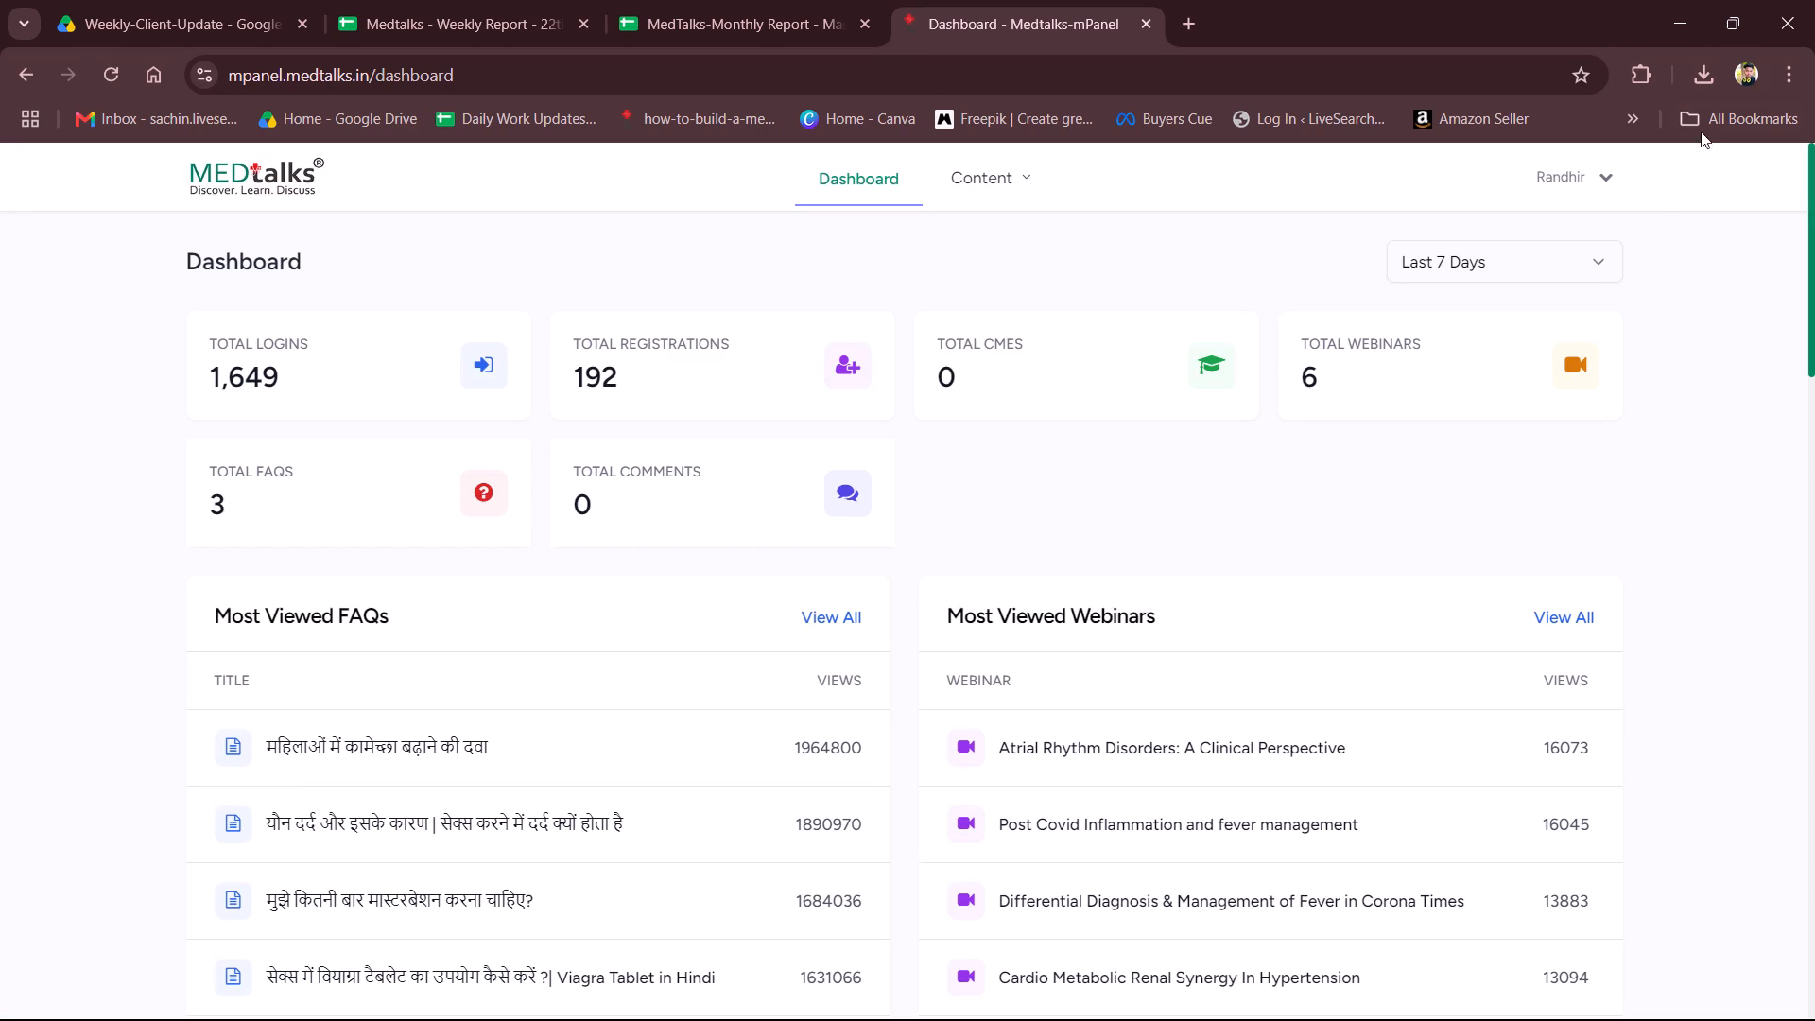
Look through the technologies Wappalyzer detects on the mPanel dashboard.
{"action": "left_click", "coordinate": [1633, 66]}
{"action": "left_click", "coordinate": [1353, 557]}
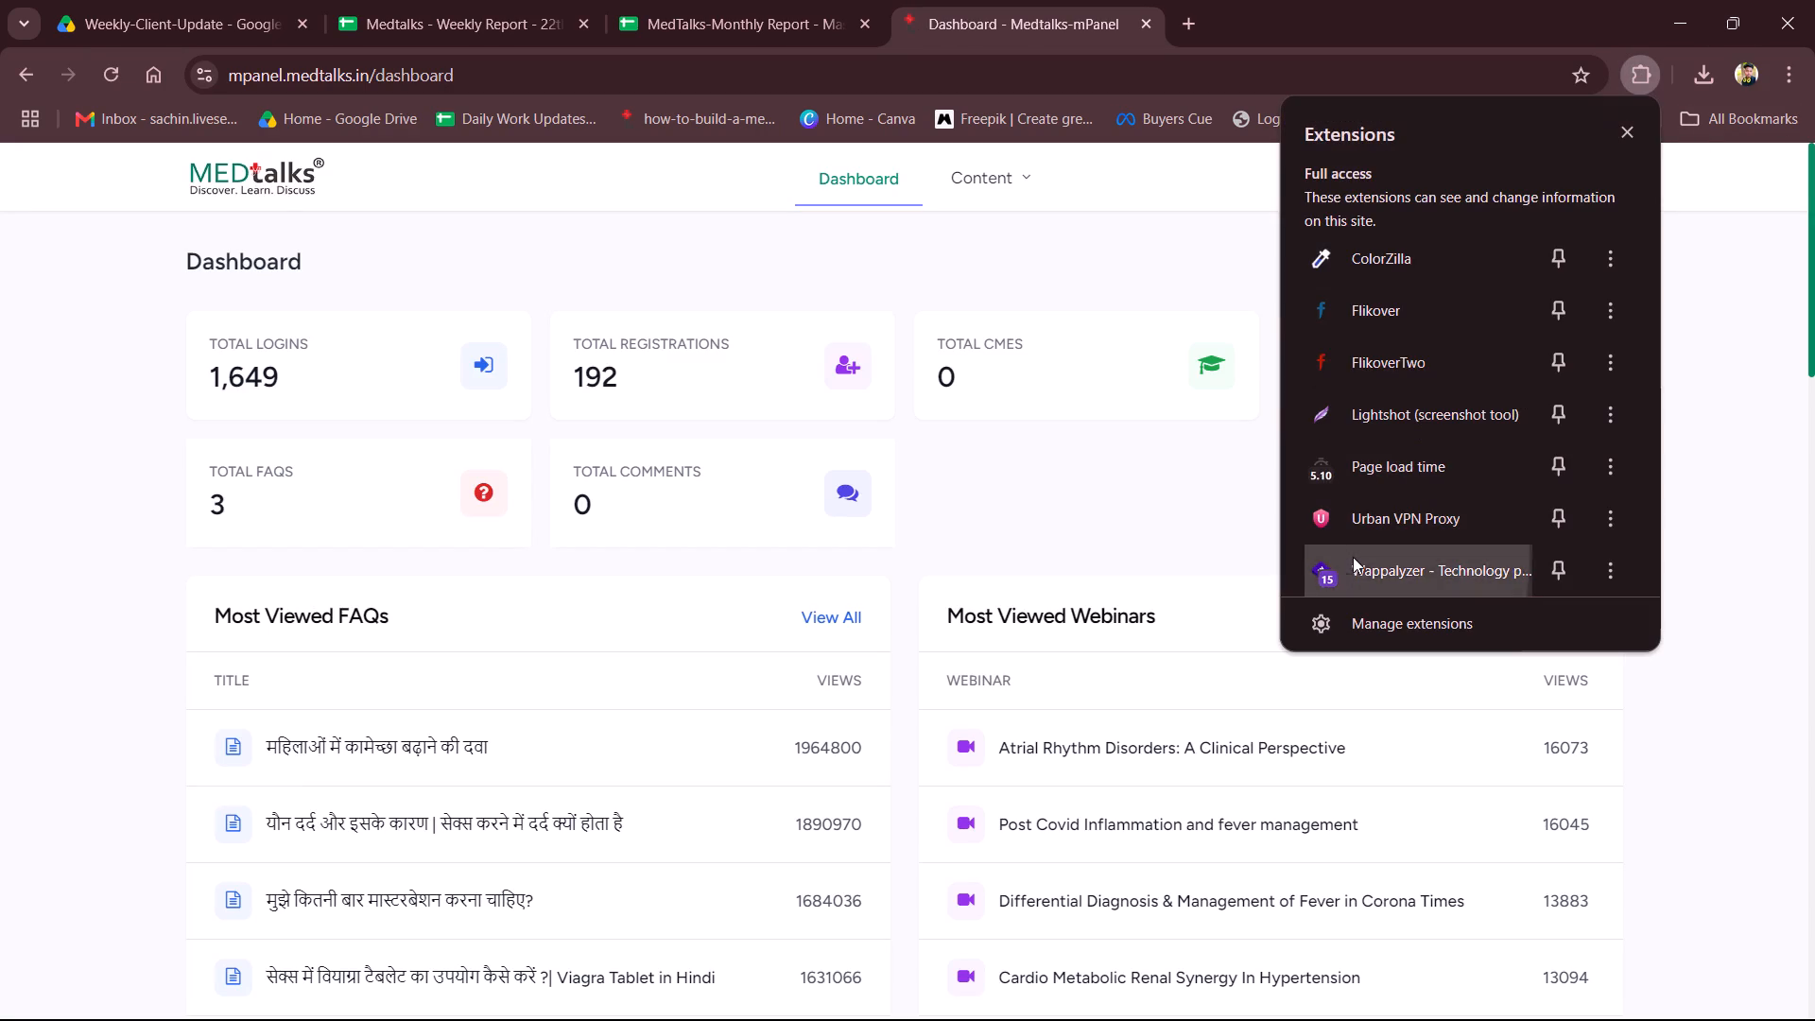
{"action": "scroll", "coordinate": [1267, 527], "scroll_direction": "down", "scroll_amount": 4}
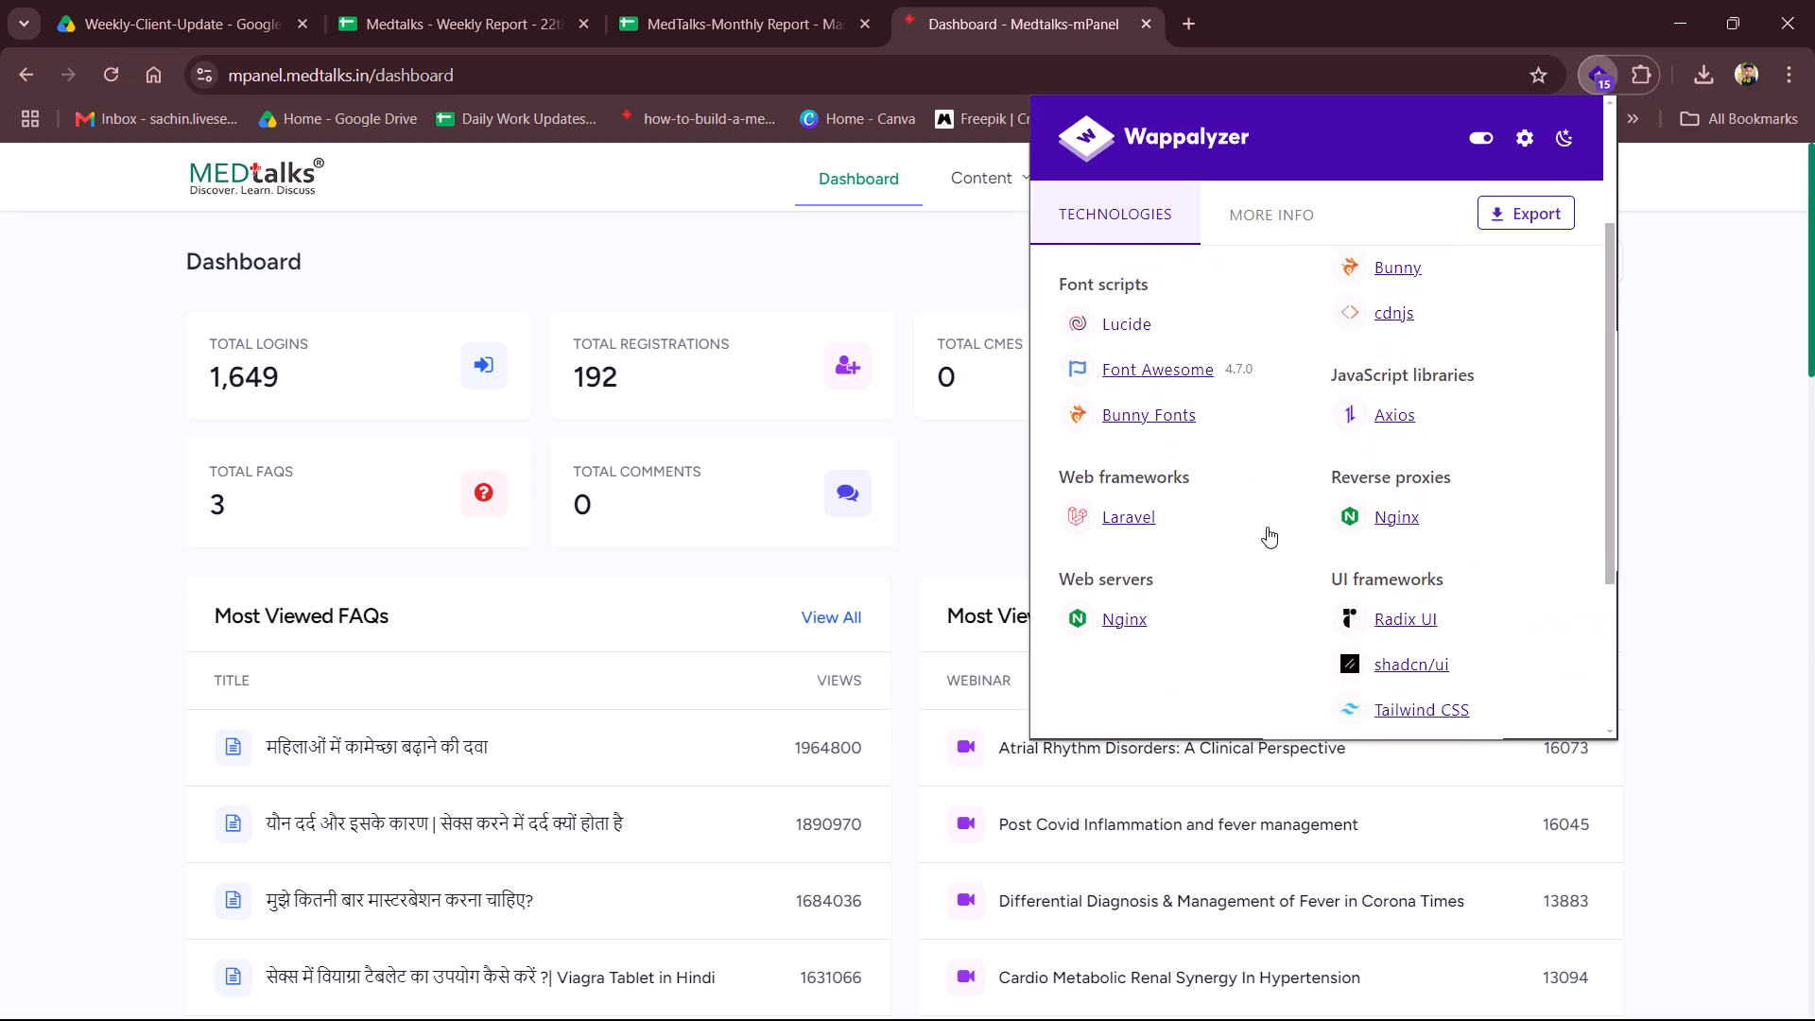
{"action": "scroll", "coordinate": [1267, 527], "scroll_direction": "down", "scroll_amount": 2}
{"action": "scroll", "coordinate": [1267, 527], "scroll_direction": "up", "scroll_amount": 6}
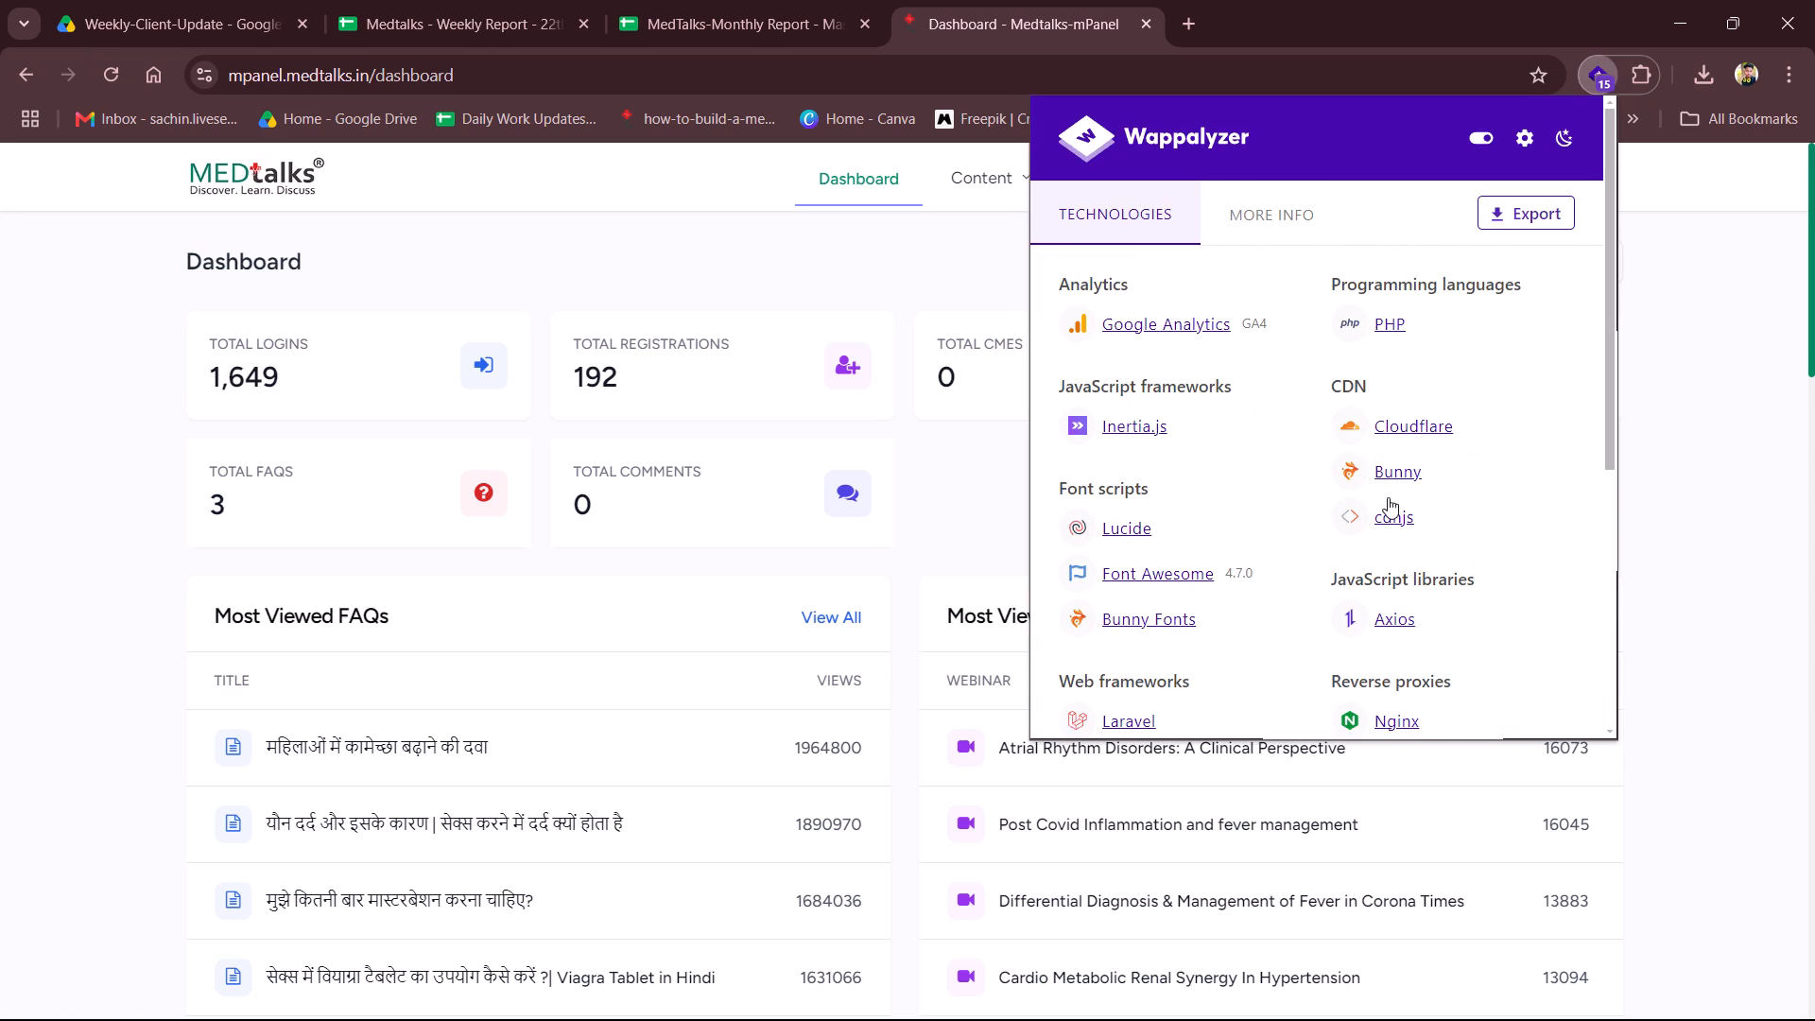
{"action": "scroll", "coordinate": [1388, 497], "scroll_direction": "down", "scroll_amount": 1}
{"action": "left_click", "coordinate": [901, 492]}
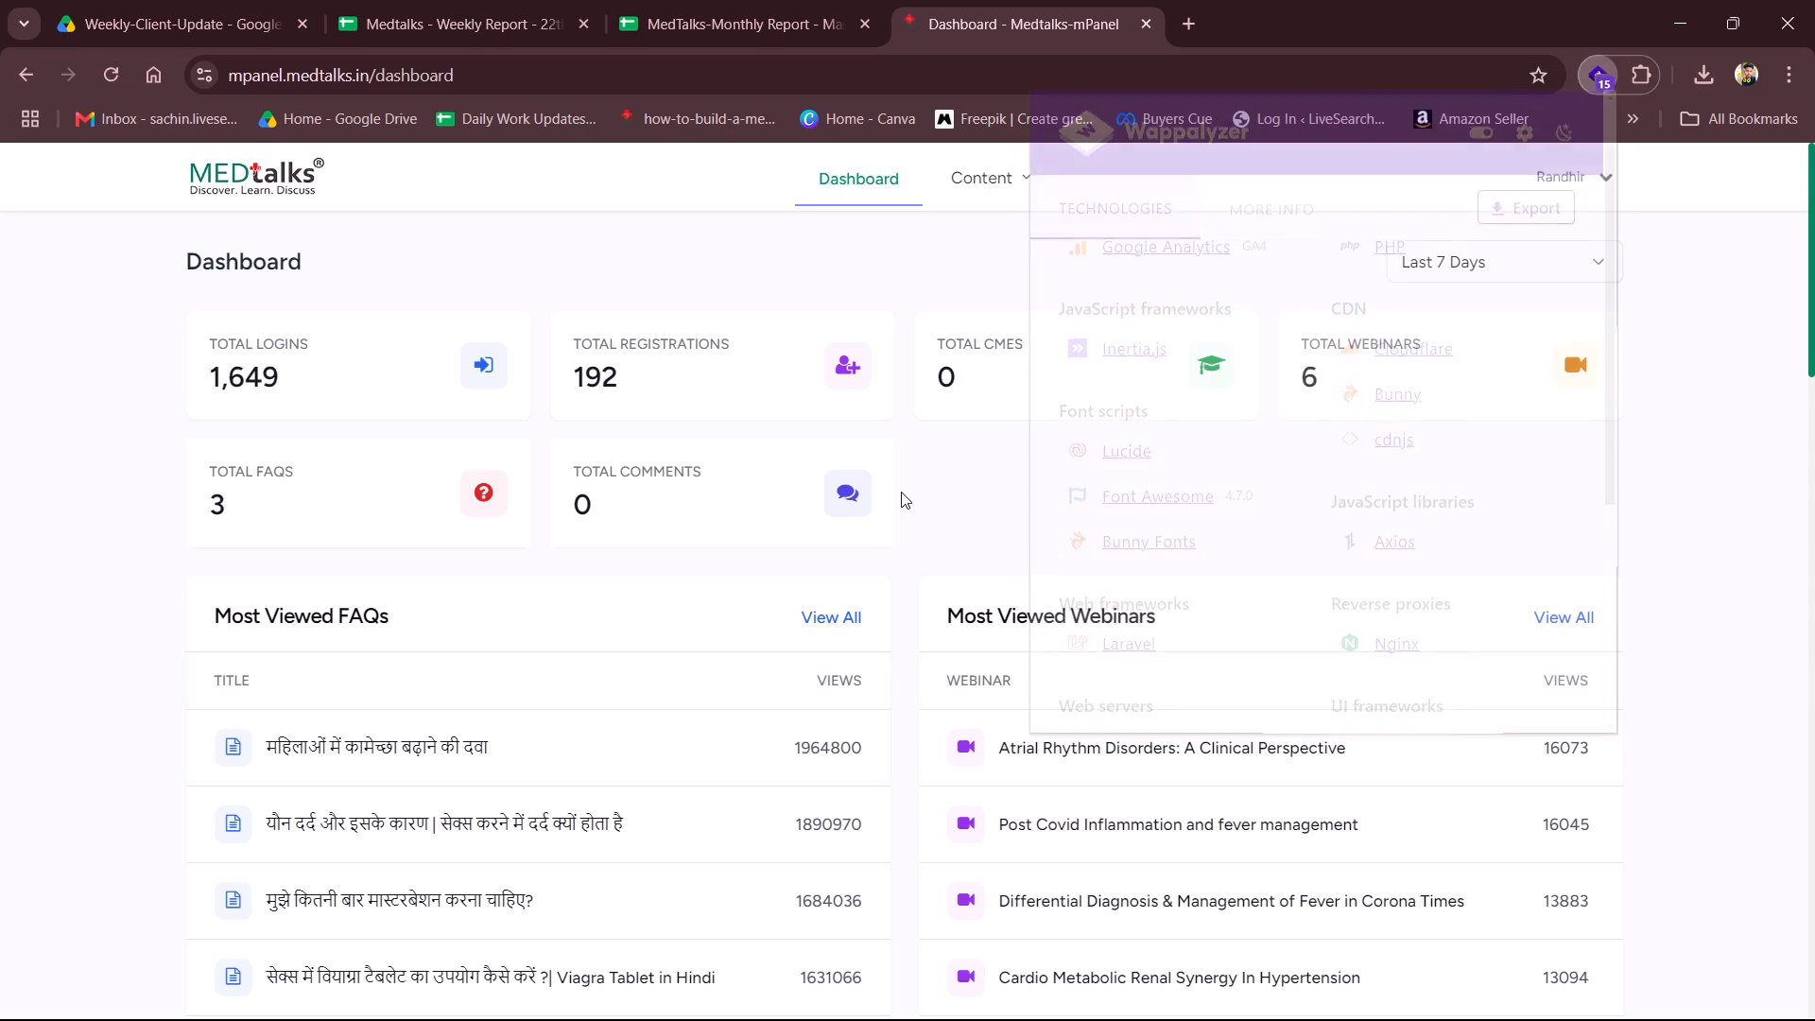
From the mPanel posts list, view the "Healthy Diet for Women: Essential Foods & Nutrition Tips" article on the website and copy its URL.
{"action": "left_click", "coordinate": [982, 189]}
{"action": "left_click", "coordinate": [987, 243]}
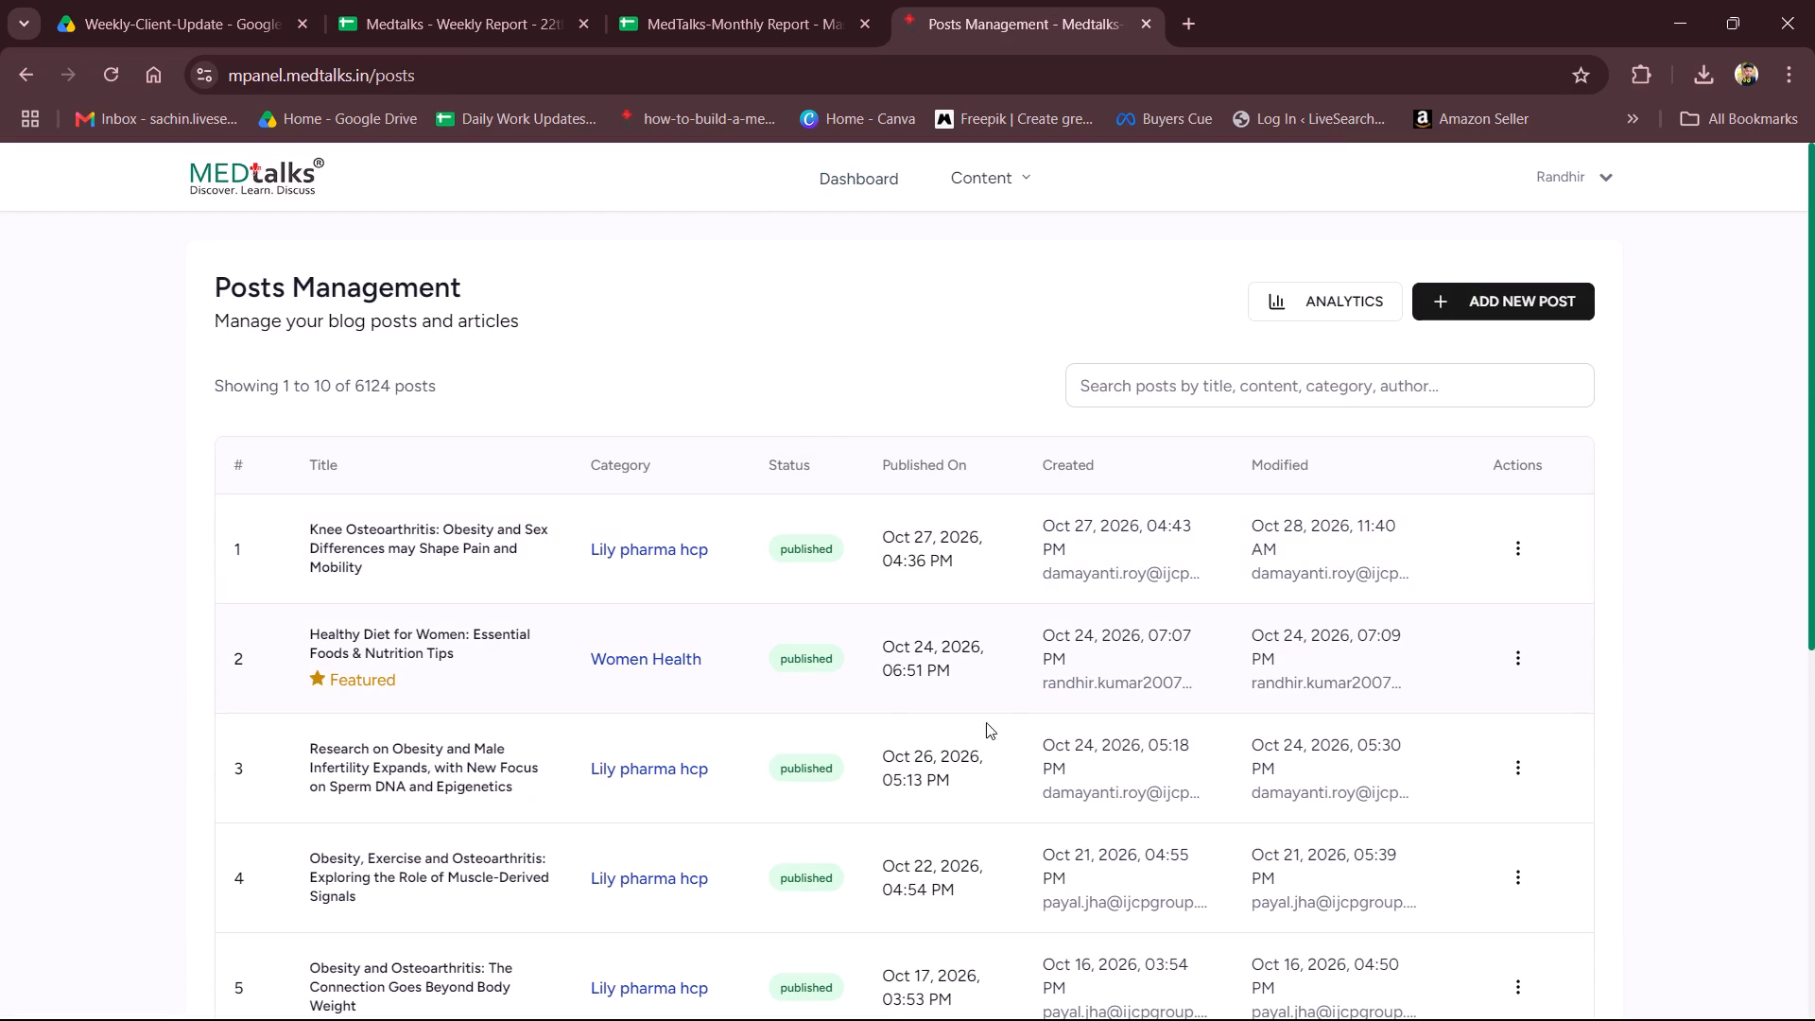
{"action": "left_click", "coordinate": [1530, 668]}
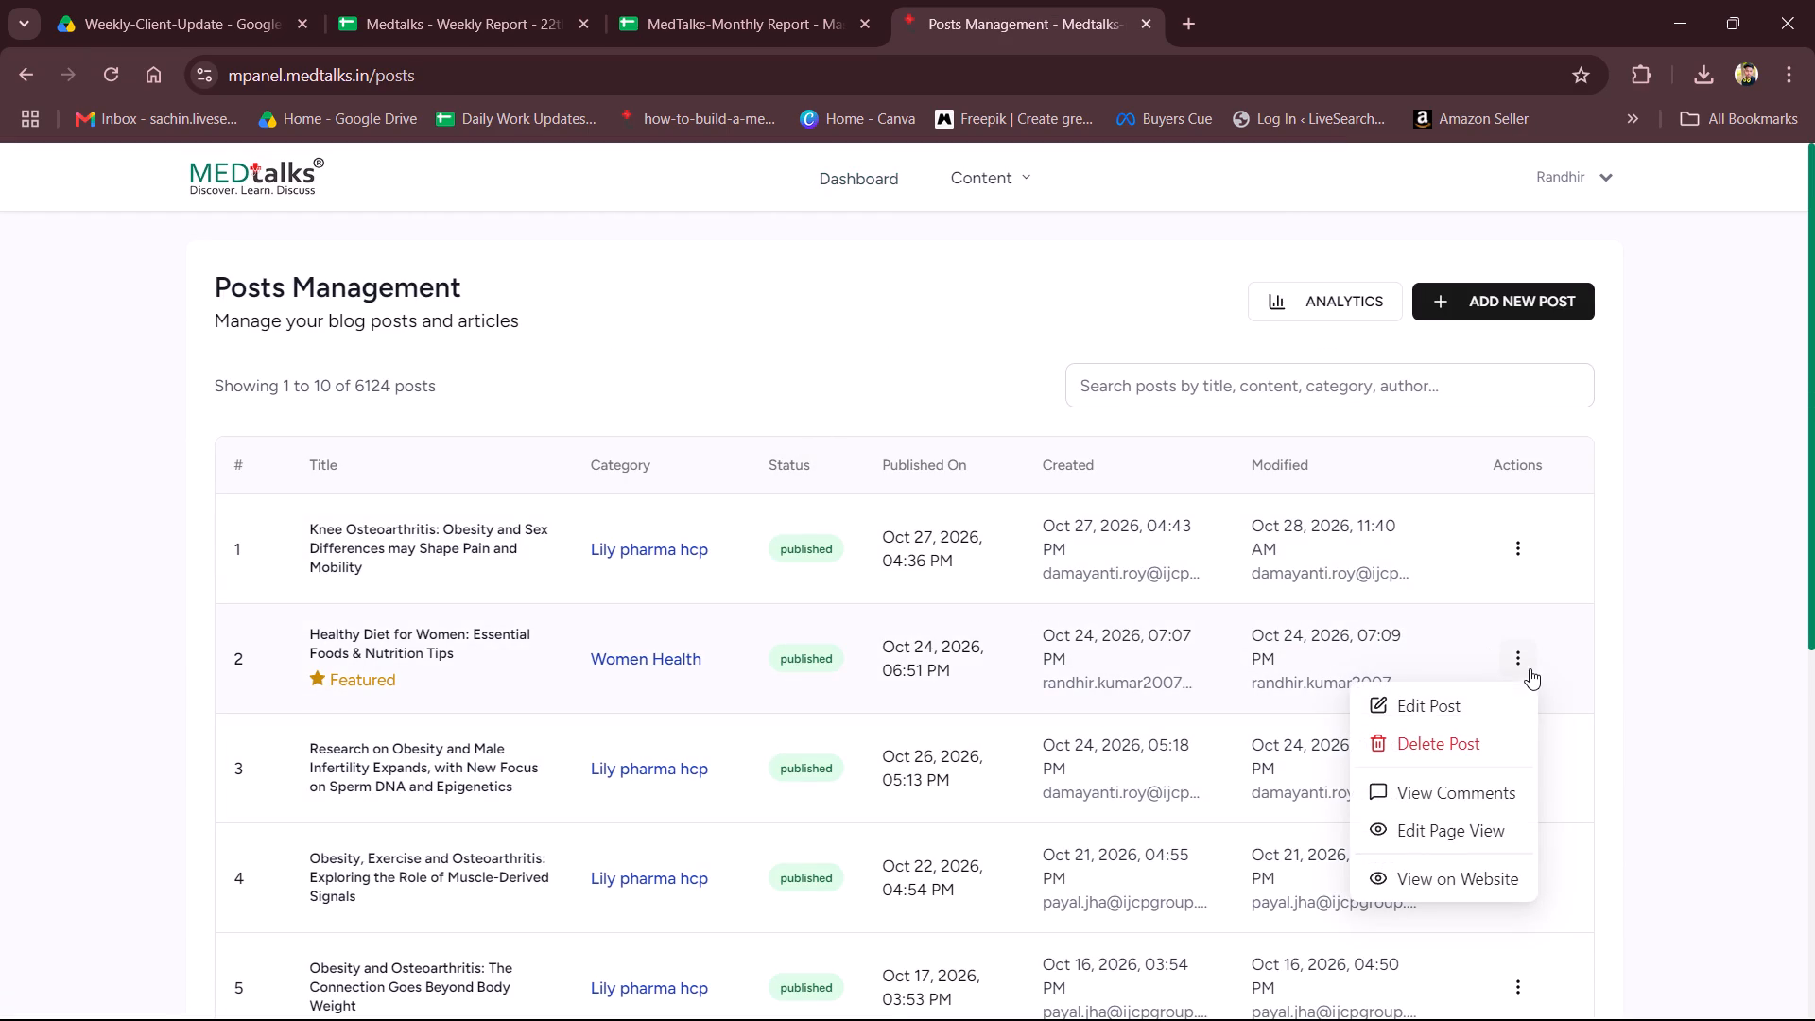
{"action": "left_click", "coordinate": [1400, 877]}
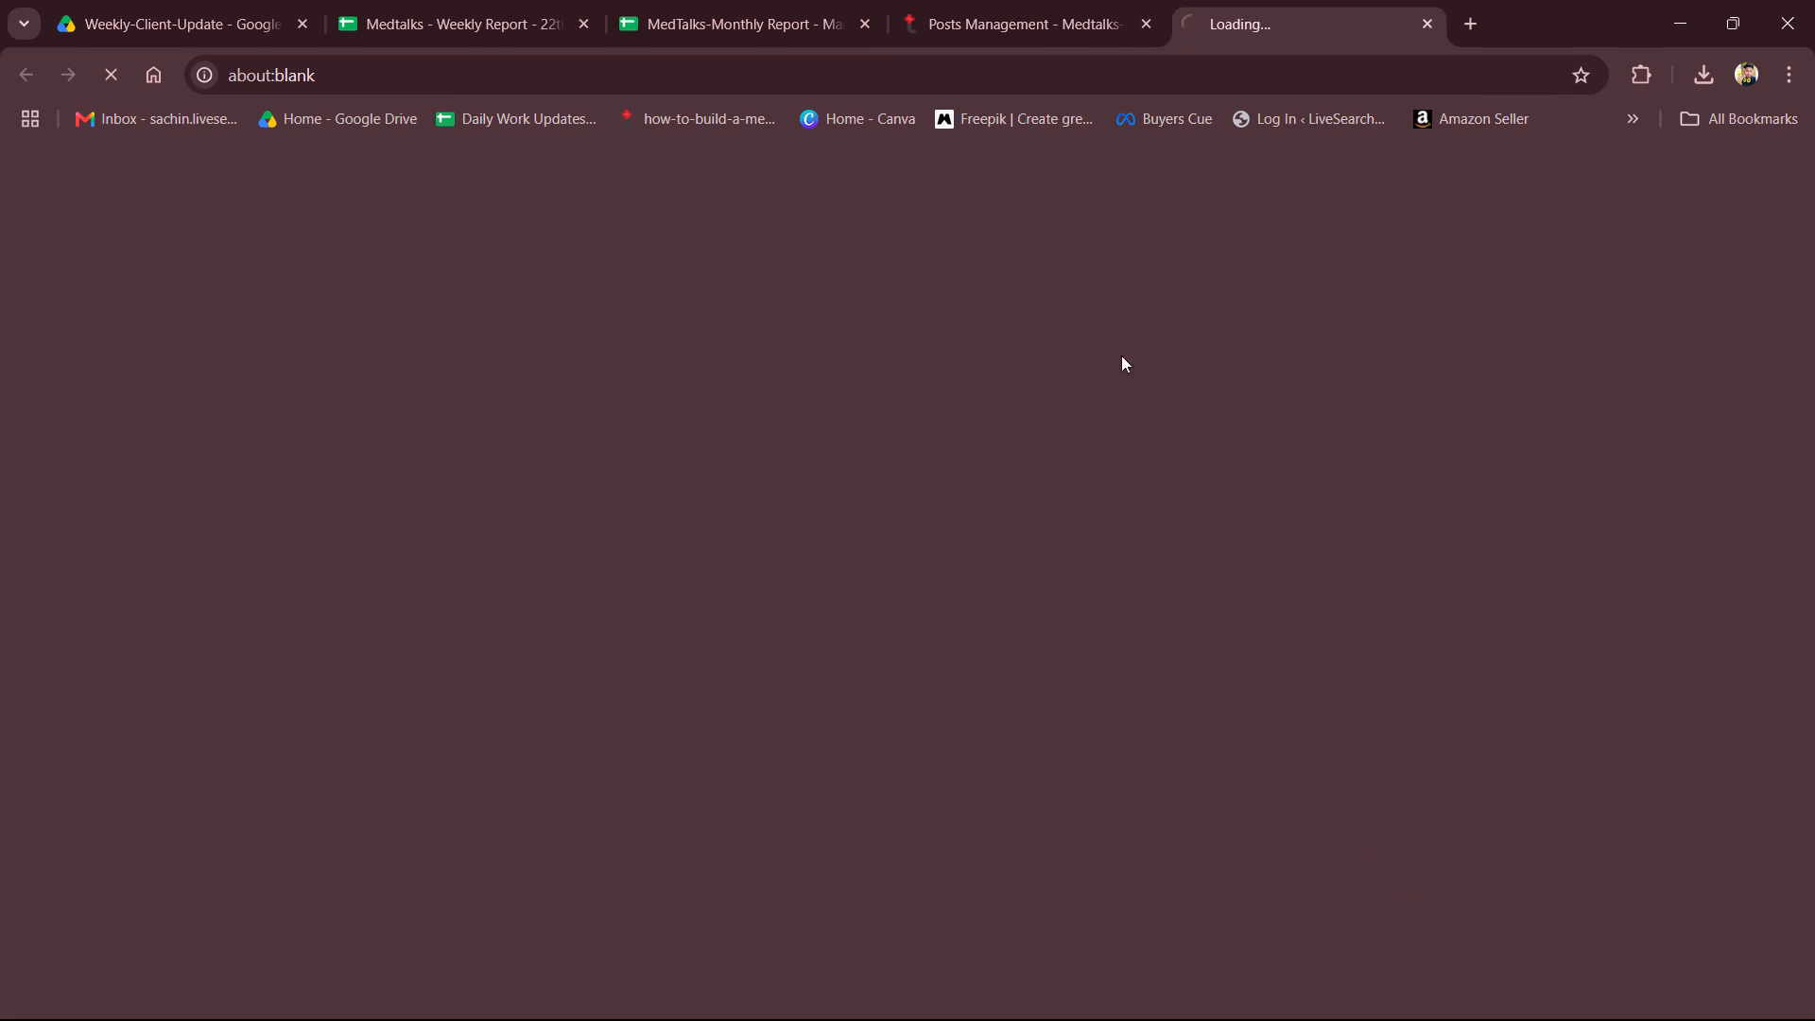
{"action": "left_click", "coordinate": [786, 68]}
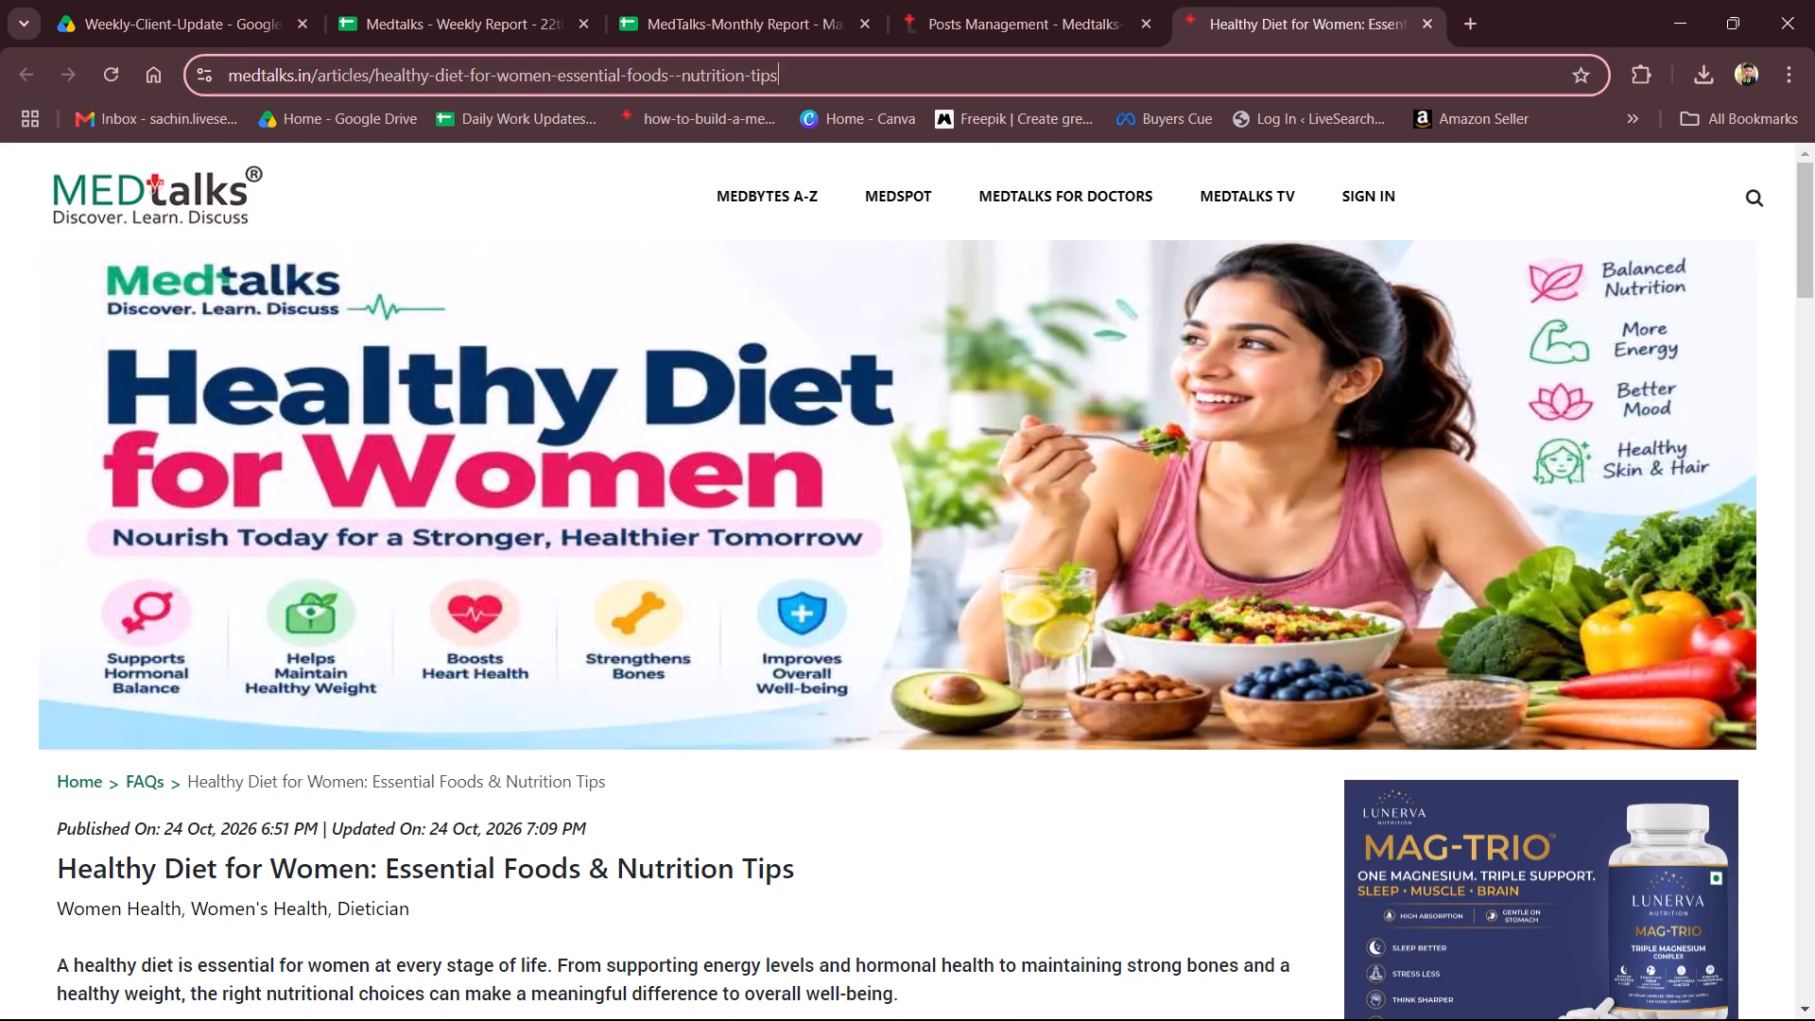
{"action": "key", "text": "ctrl+c"}
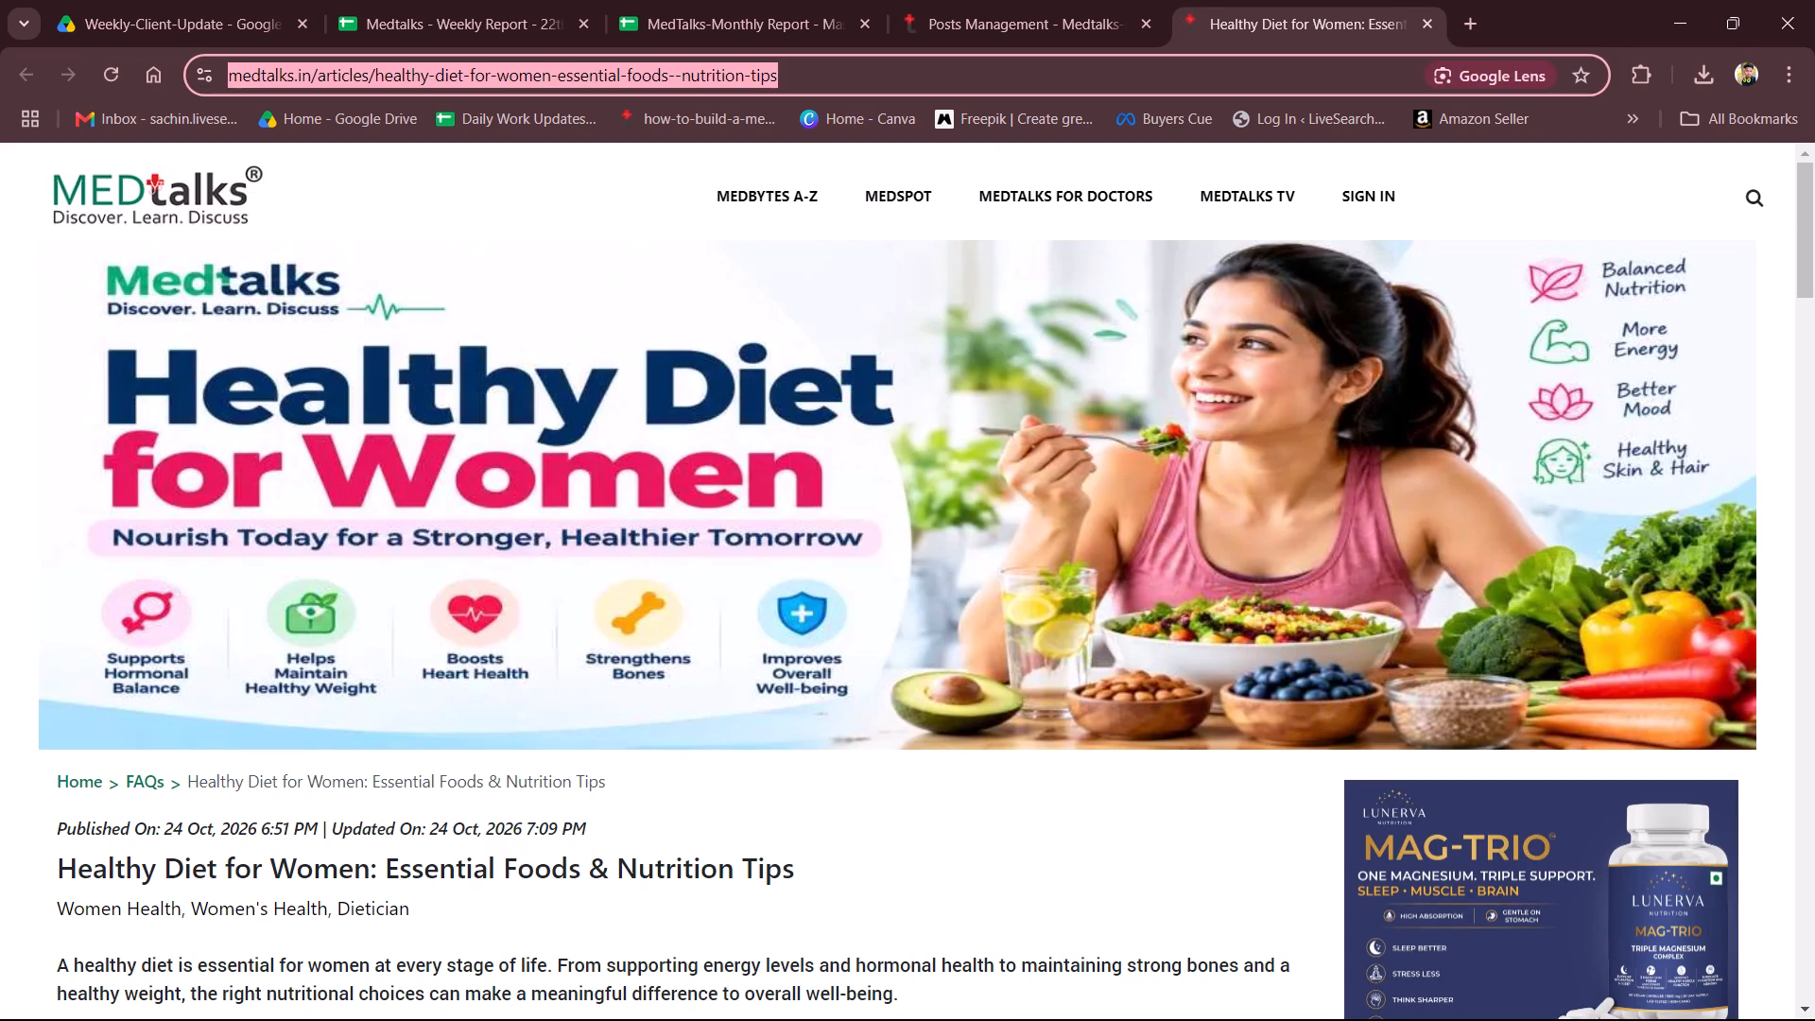
In the weekly report, replace the three published URLs under Admin Blog Published URL with the copied healthy-diet article link in B15.
{"action": "left_click", "coordinate": [408, 0]}
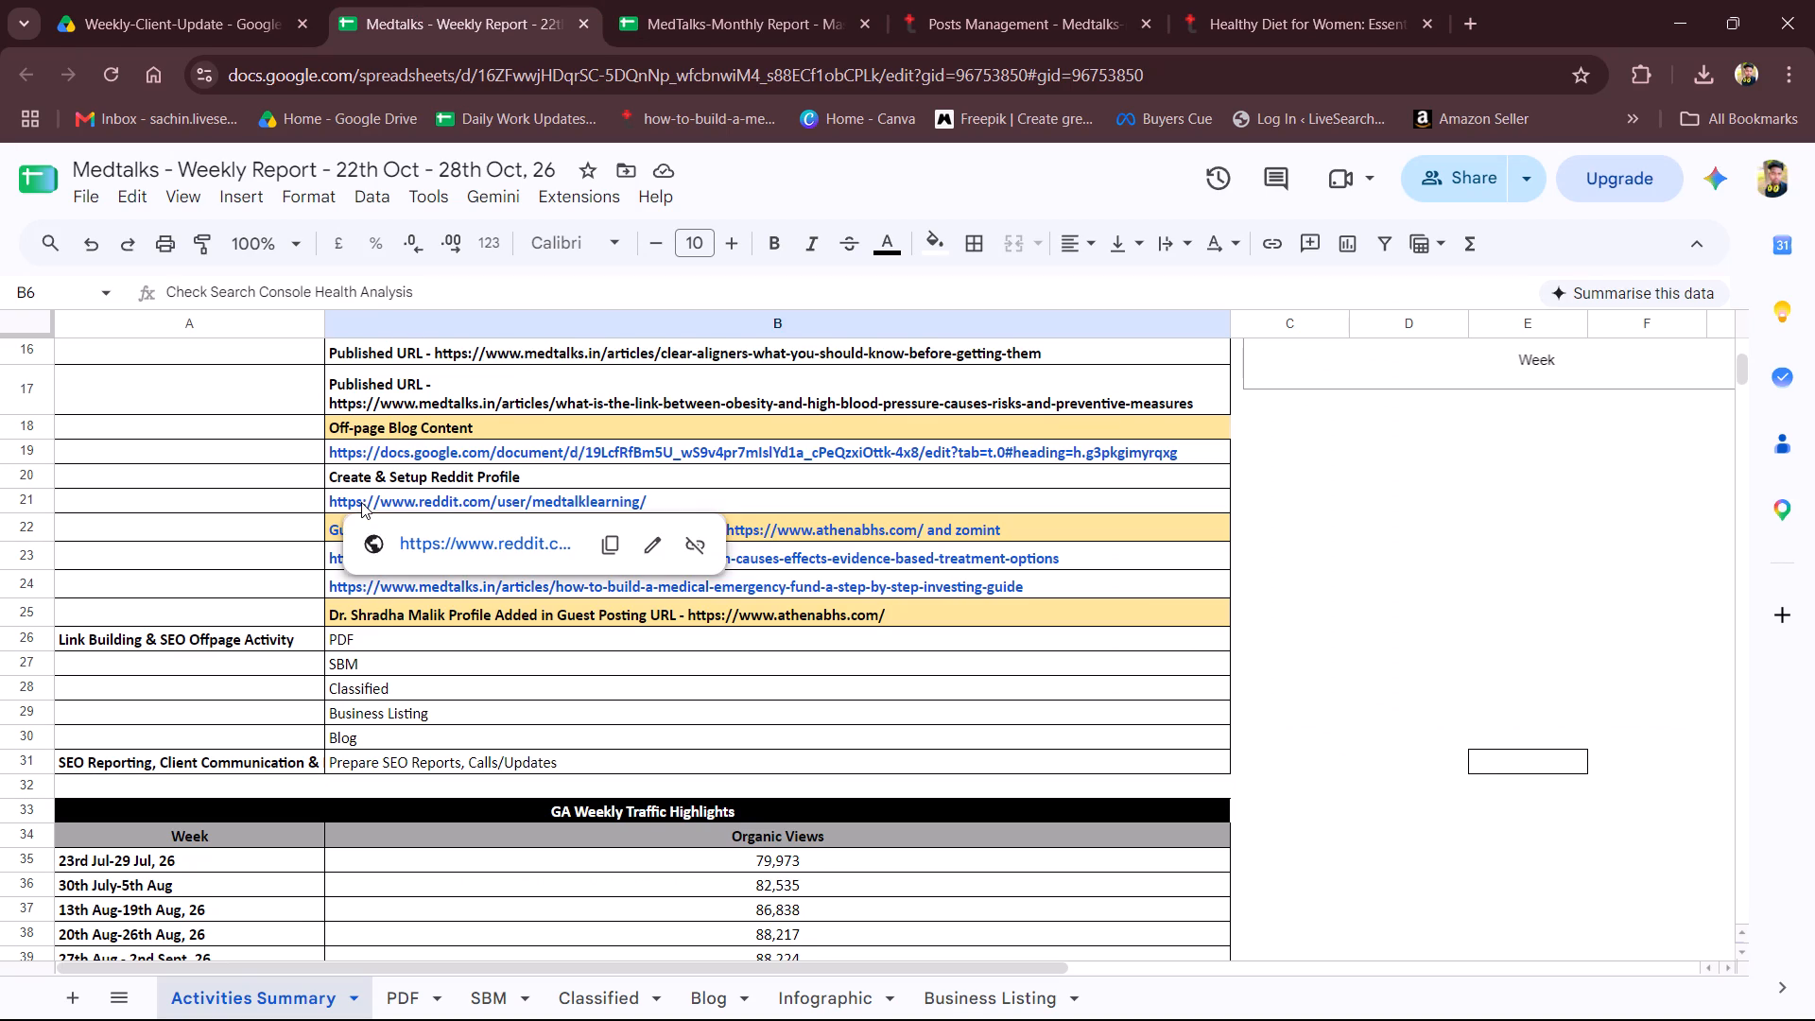
{"action": "scroll", "coordinate": [360, 503], "scroll_direction": "up", "scroll_amount": 2}
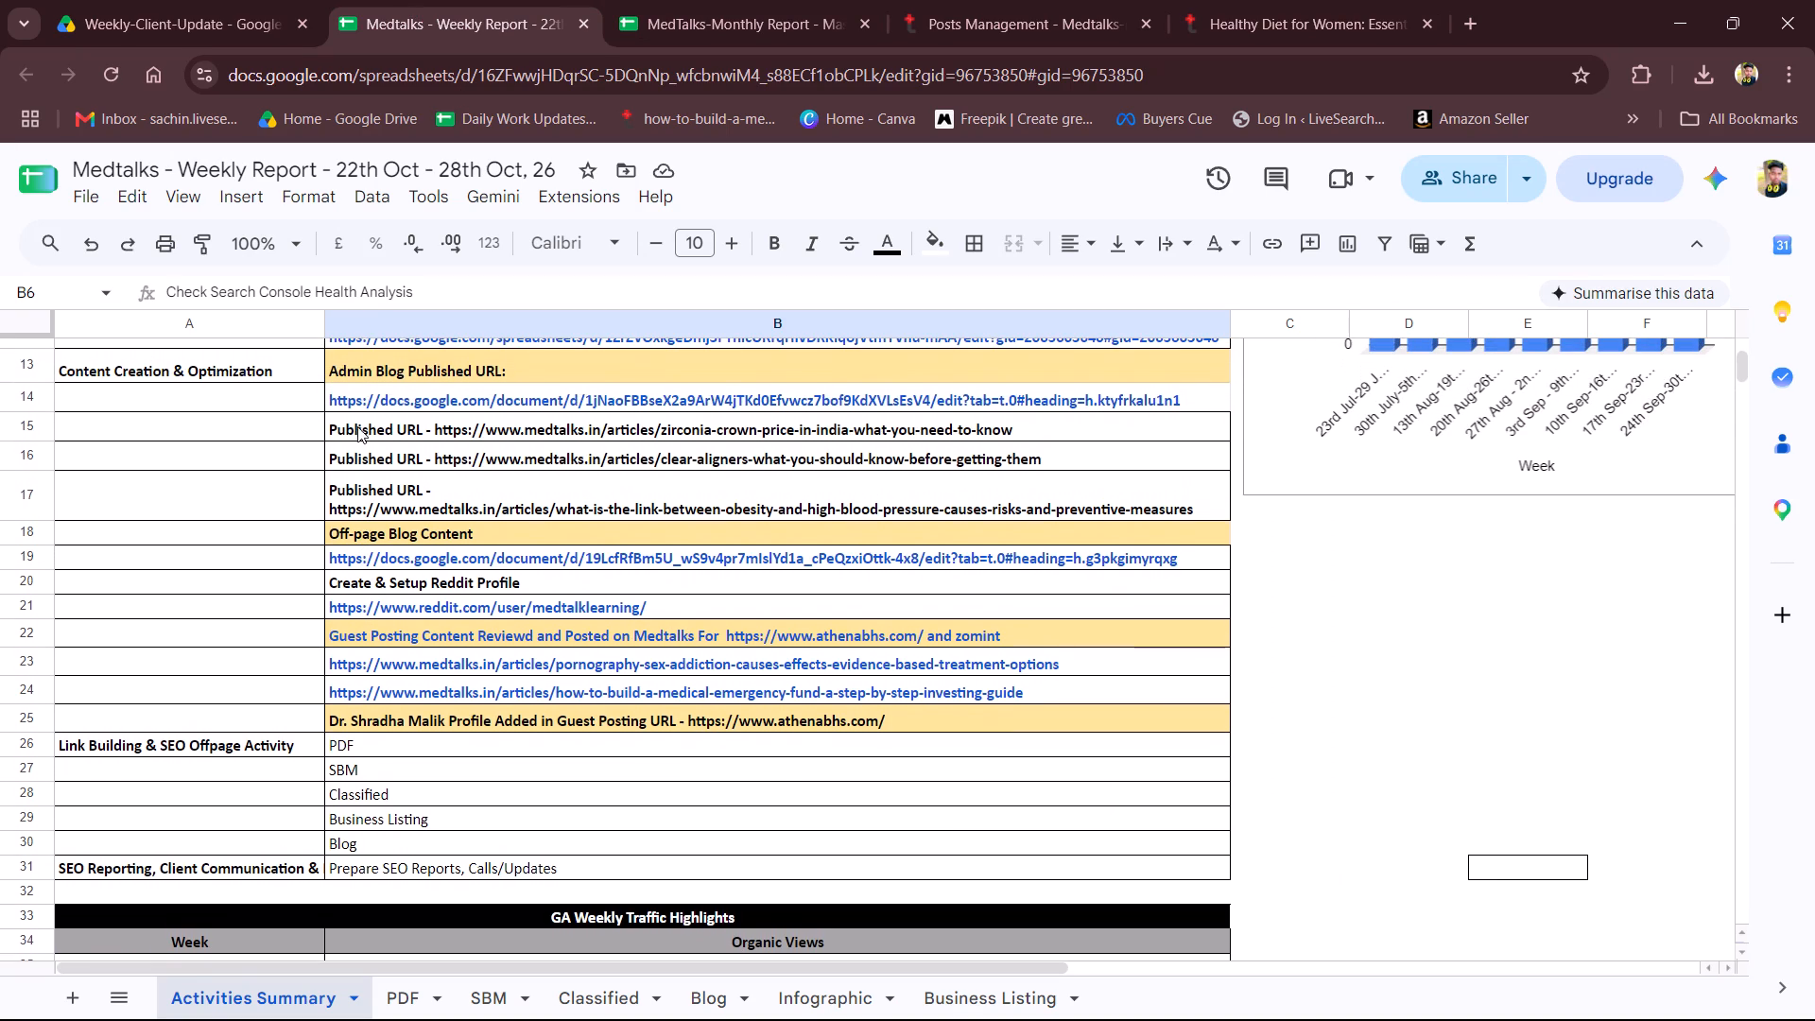
{"action": "left_click_drag", "start_coordinate": [356, 424], "coordinate": [372, 496]}
{"action": "key", "text": "BackSpace"}
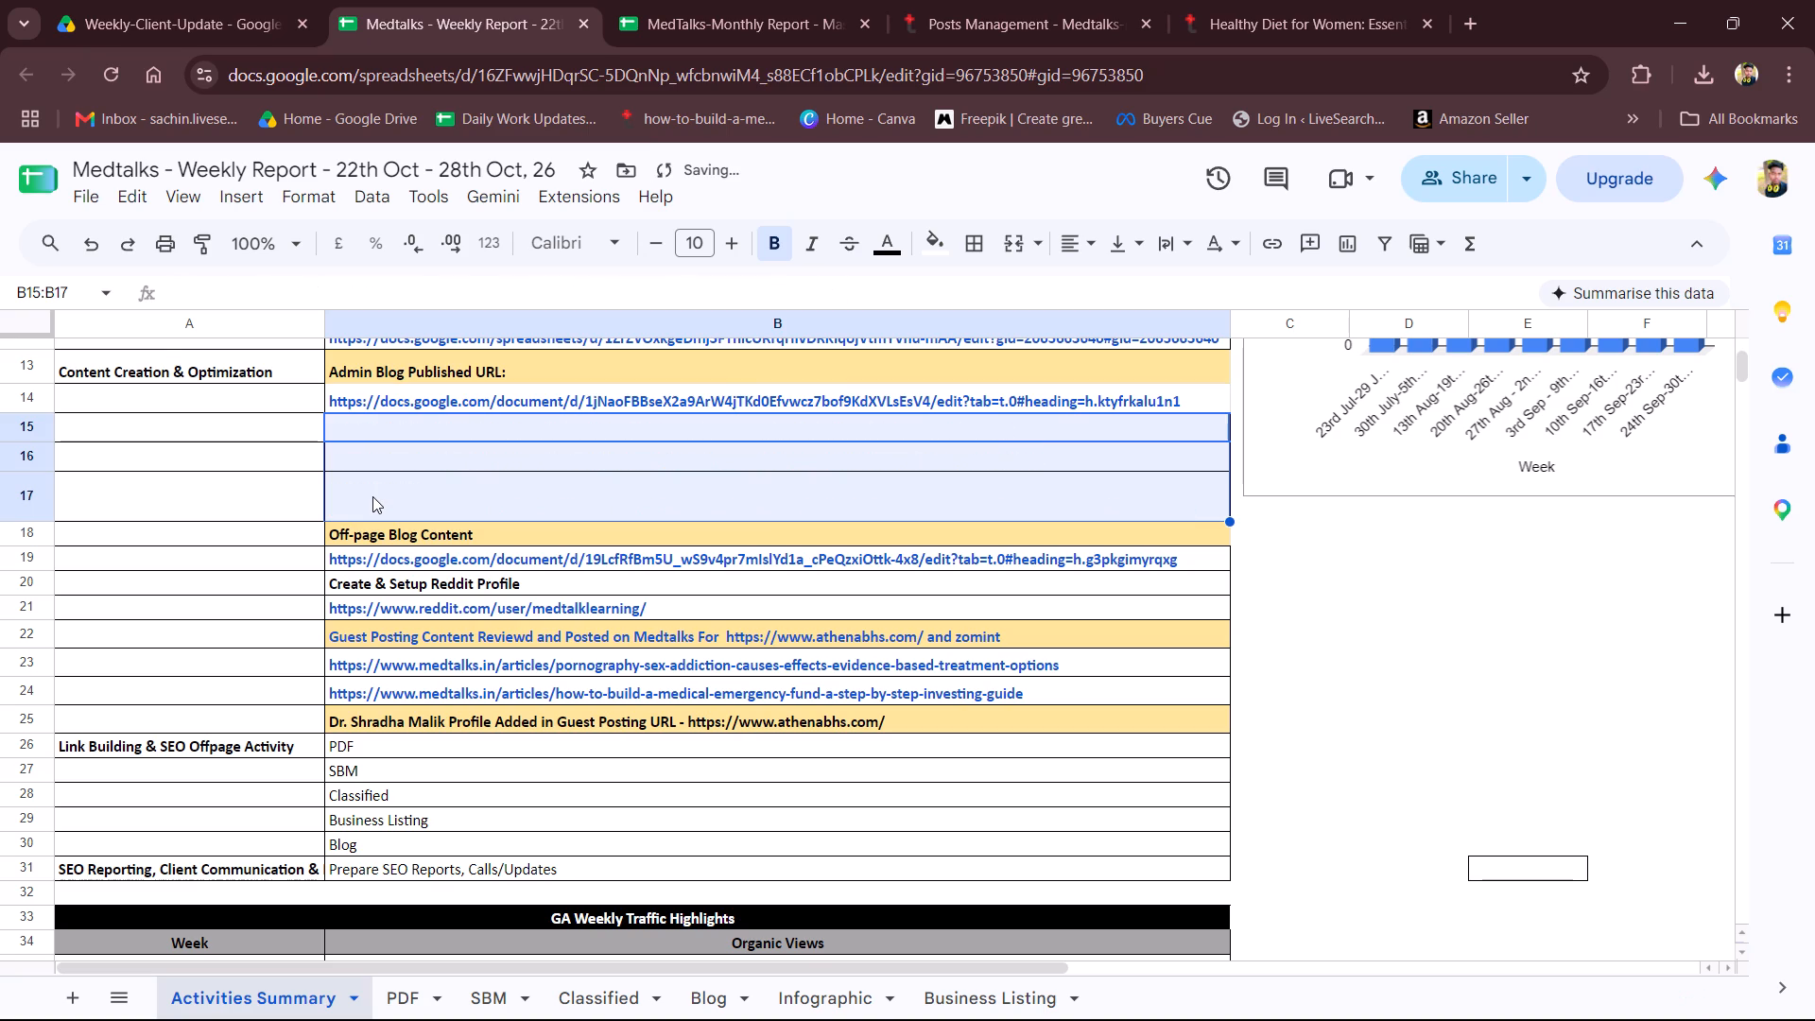
{"action": "key", "text": "ctrl+v"}
Delete the empty row 17 above Off-page Blog Content in the Activities Summary sheet.
{"action": "left_click", "coordinate": [20, 491]}
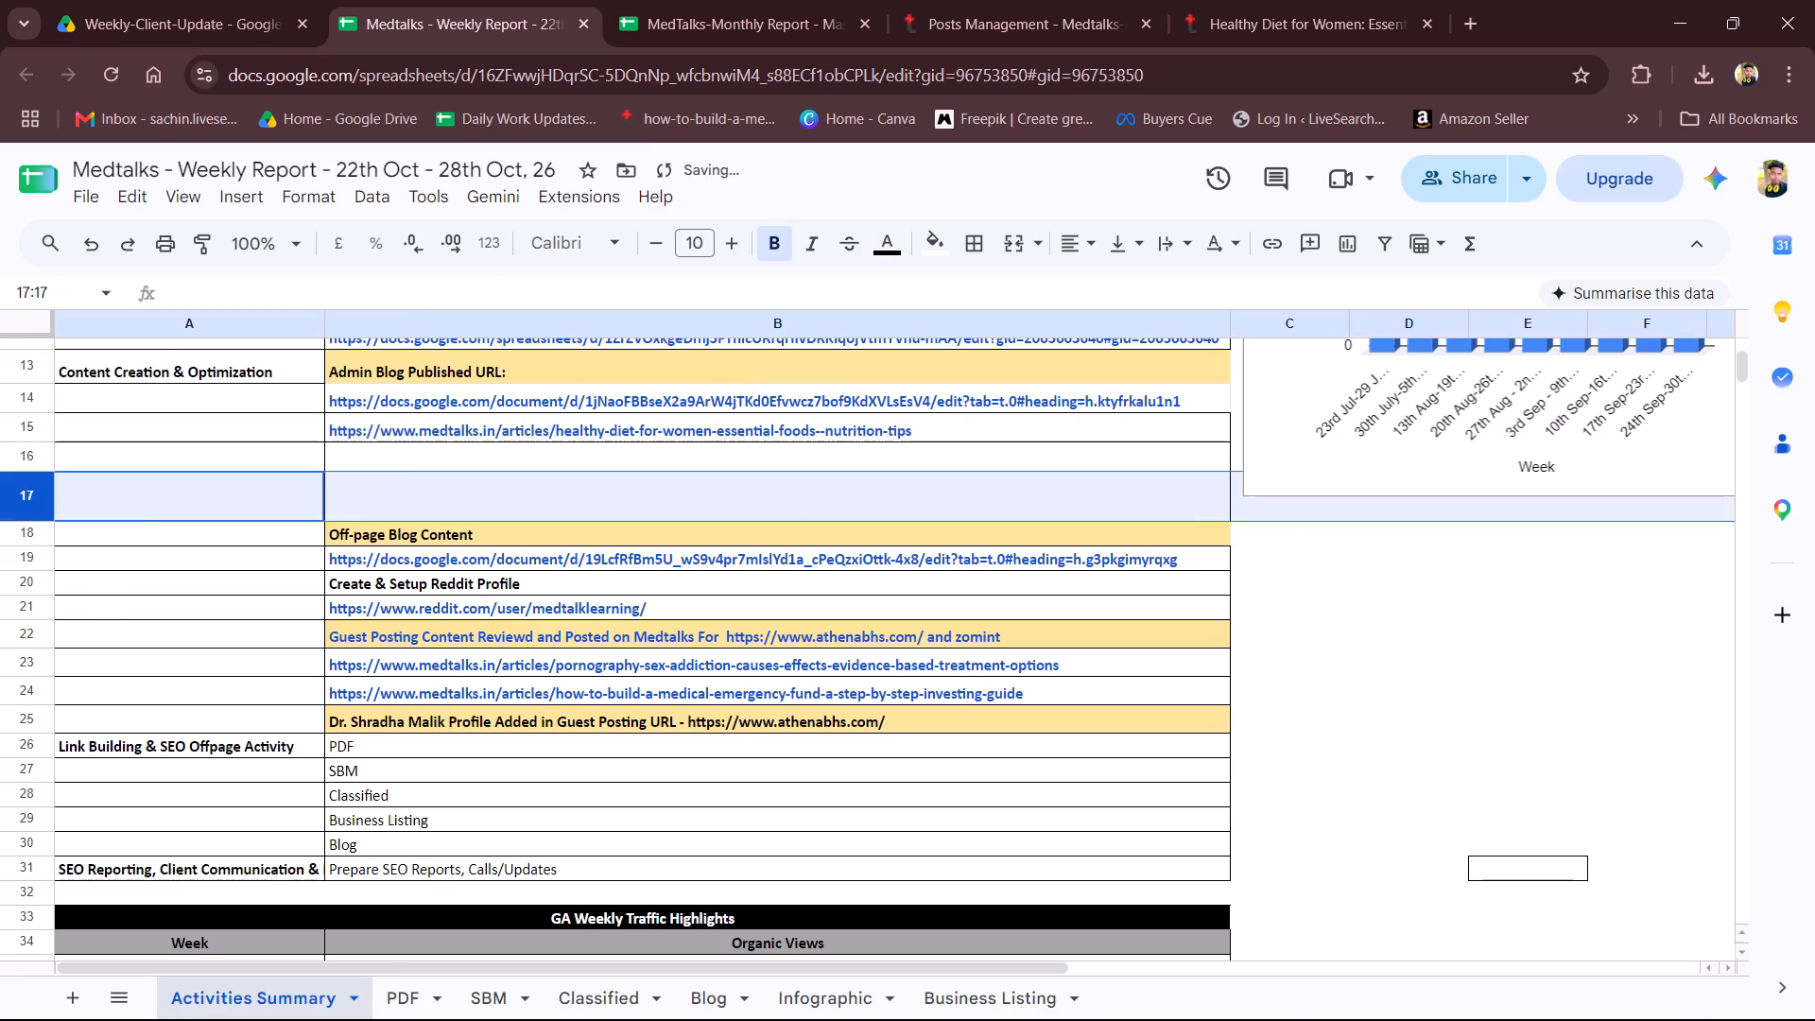
{"action": "right_click", "coordinate": [20, 490]}
{"action": "left_click", "coordinate": [129, 659]}
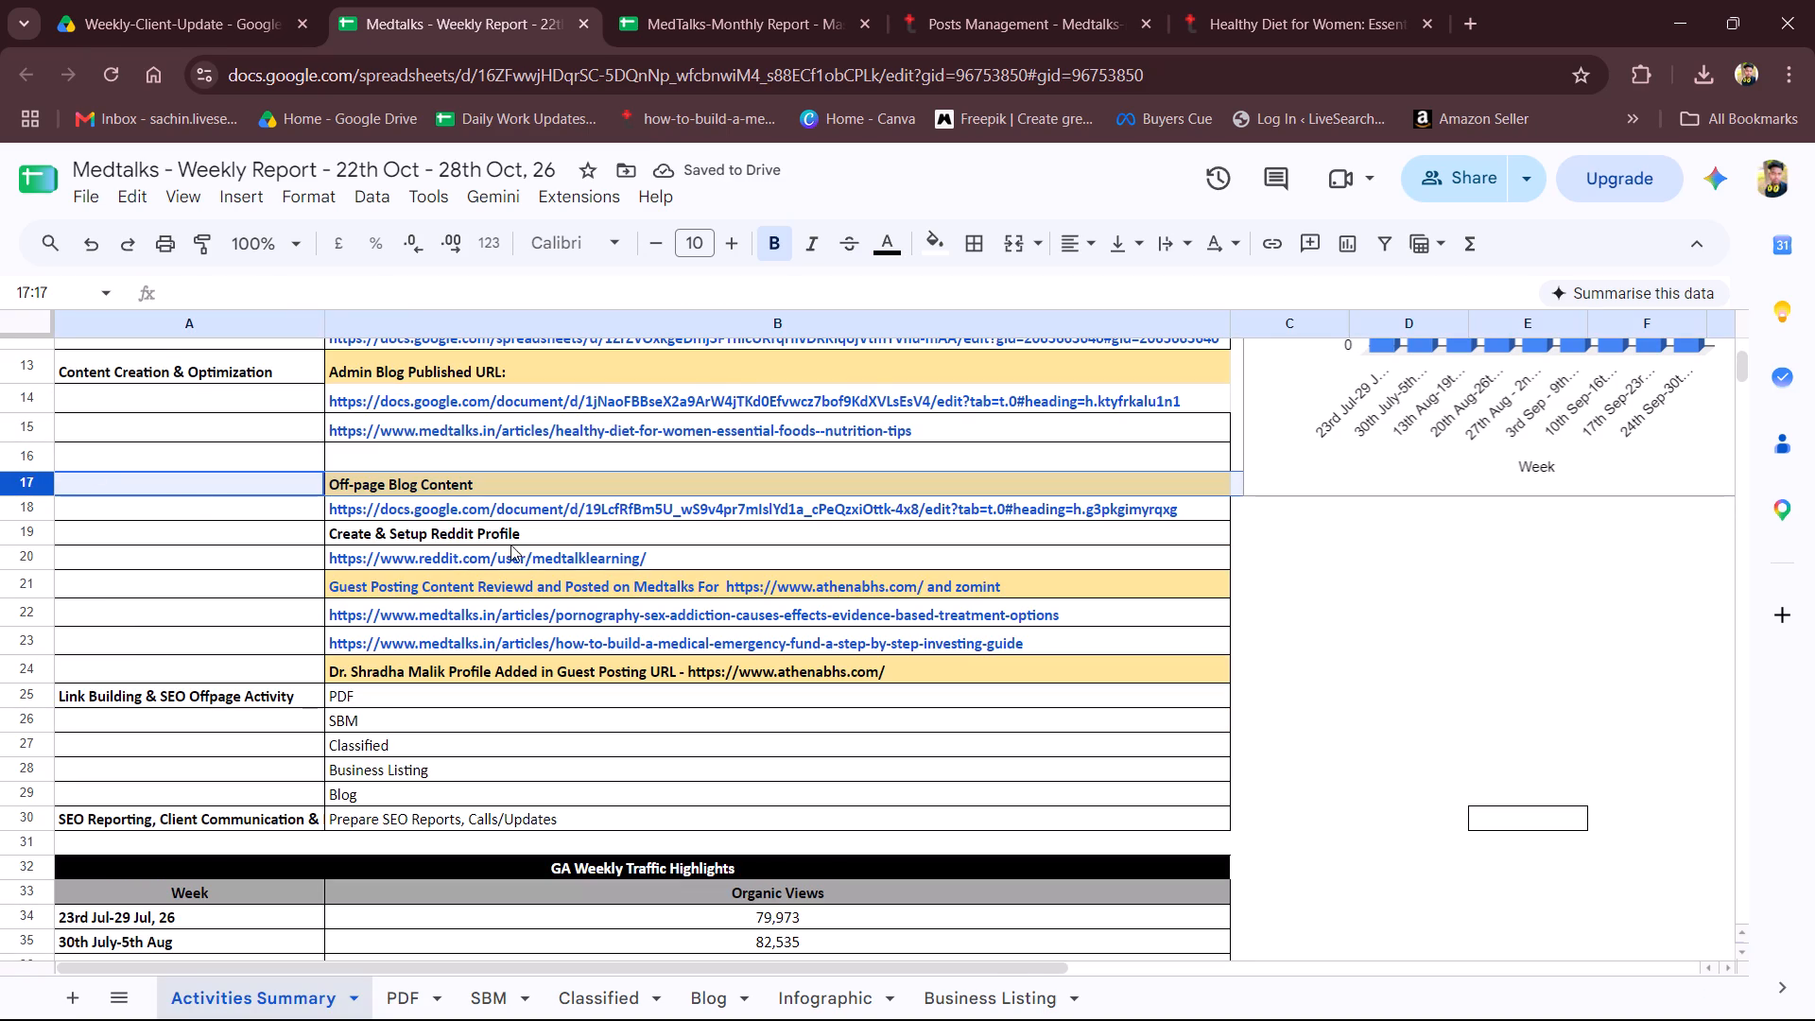
Delete rows 21–23, the guest posting content heading and its two article links, from the Activities Summary sheet.
{"action": "left_click", "coordinate": [436, 664]}
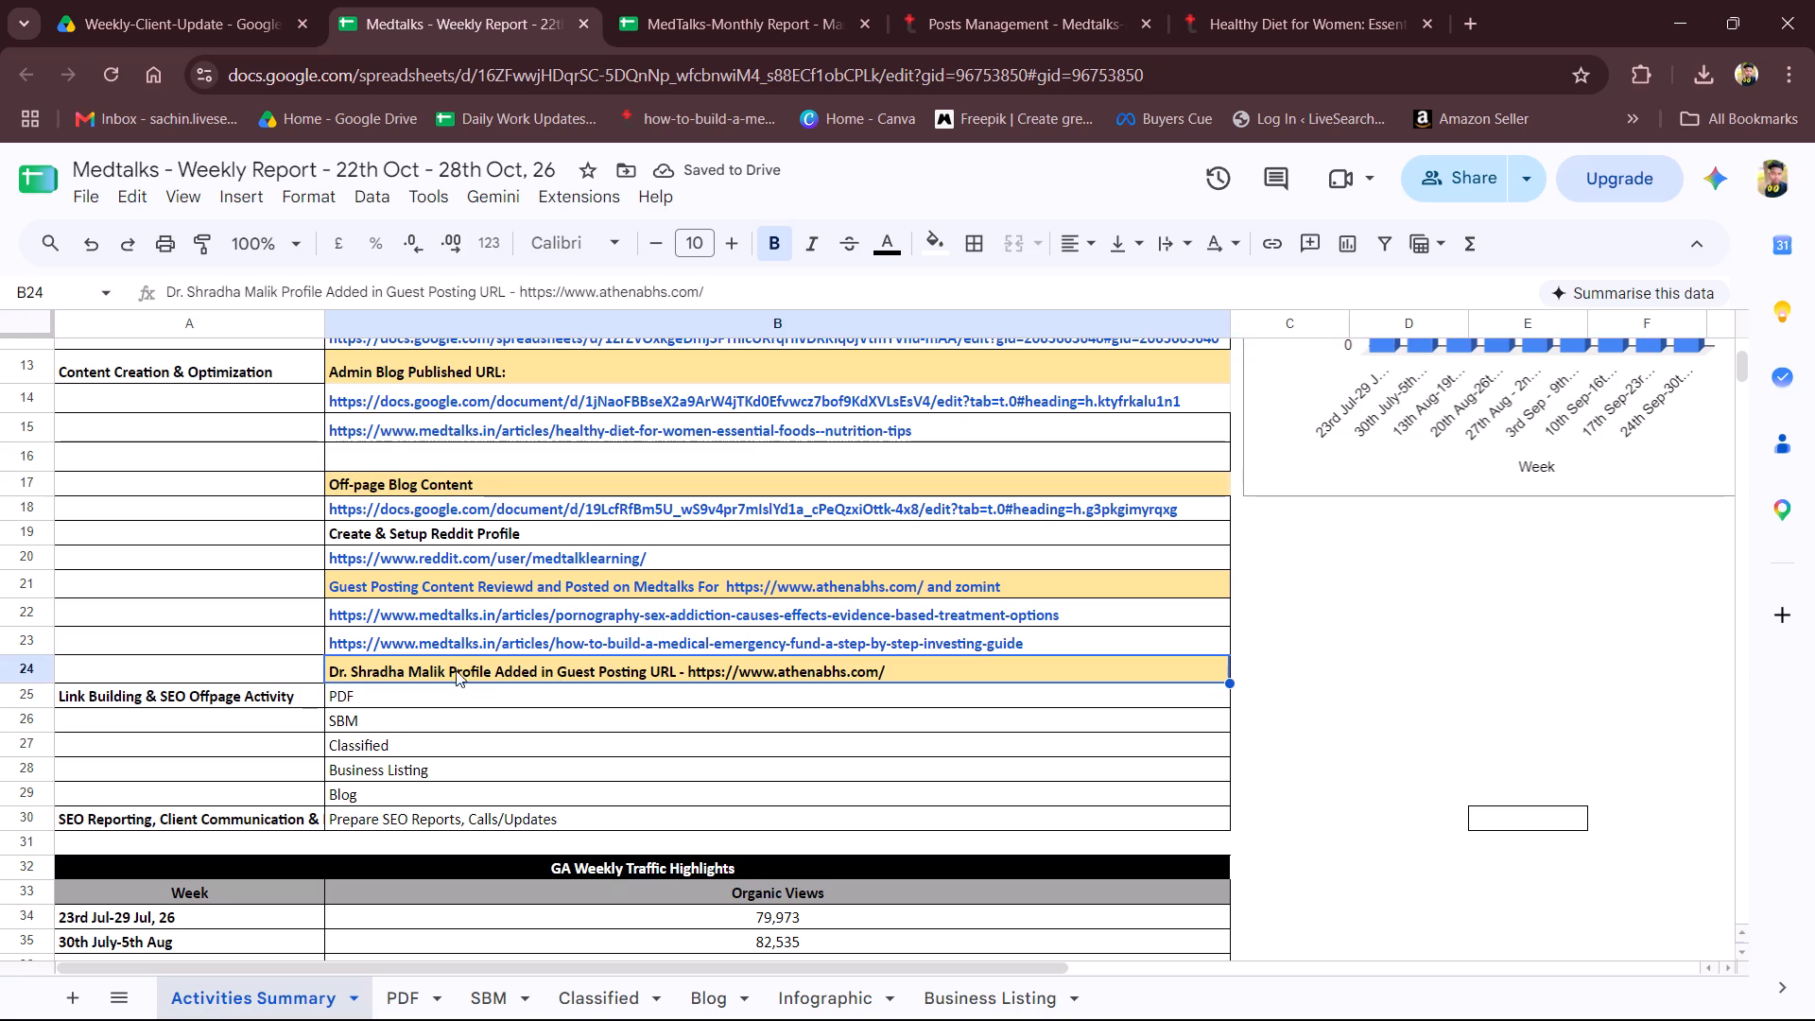
{"action": "left_click", "coordinate": [22, 579]}
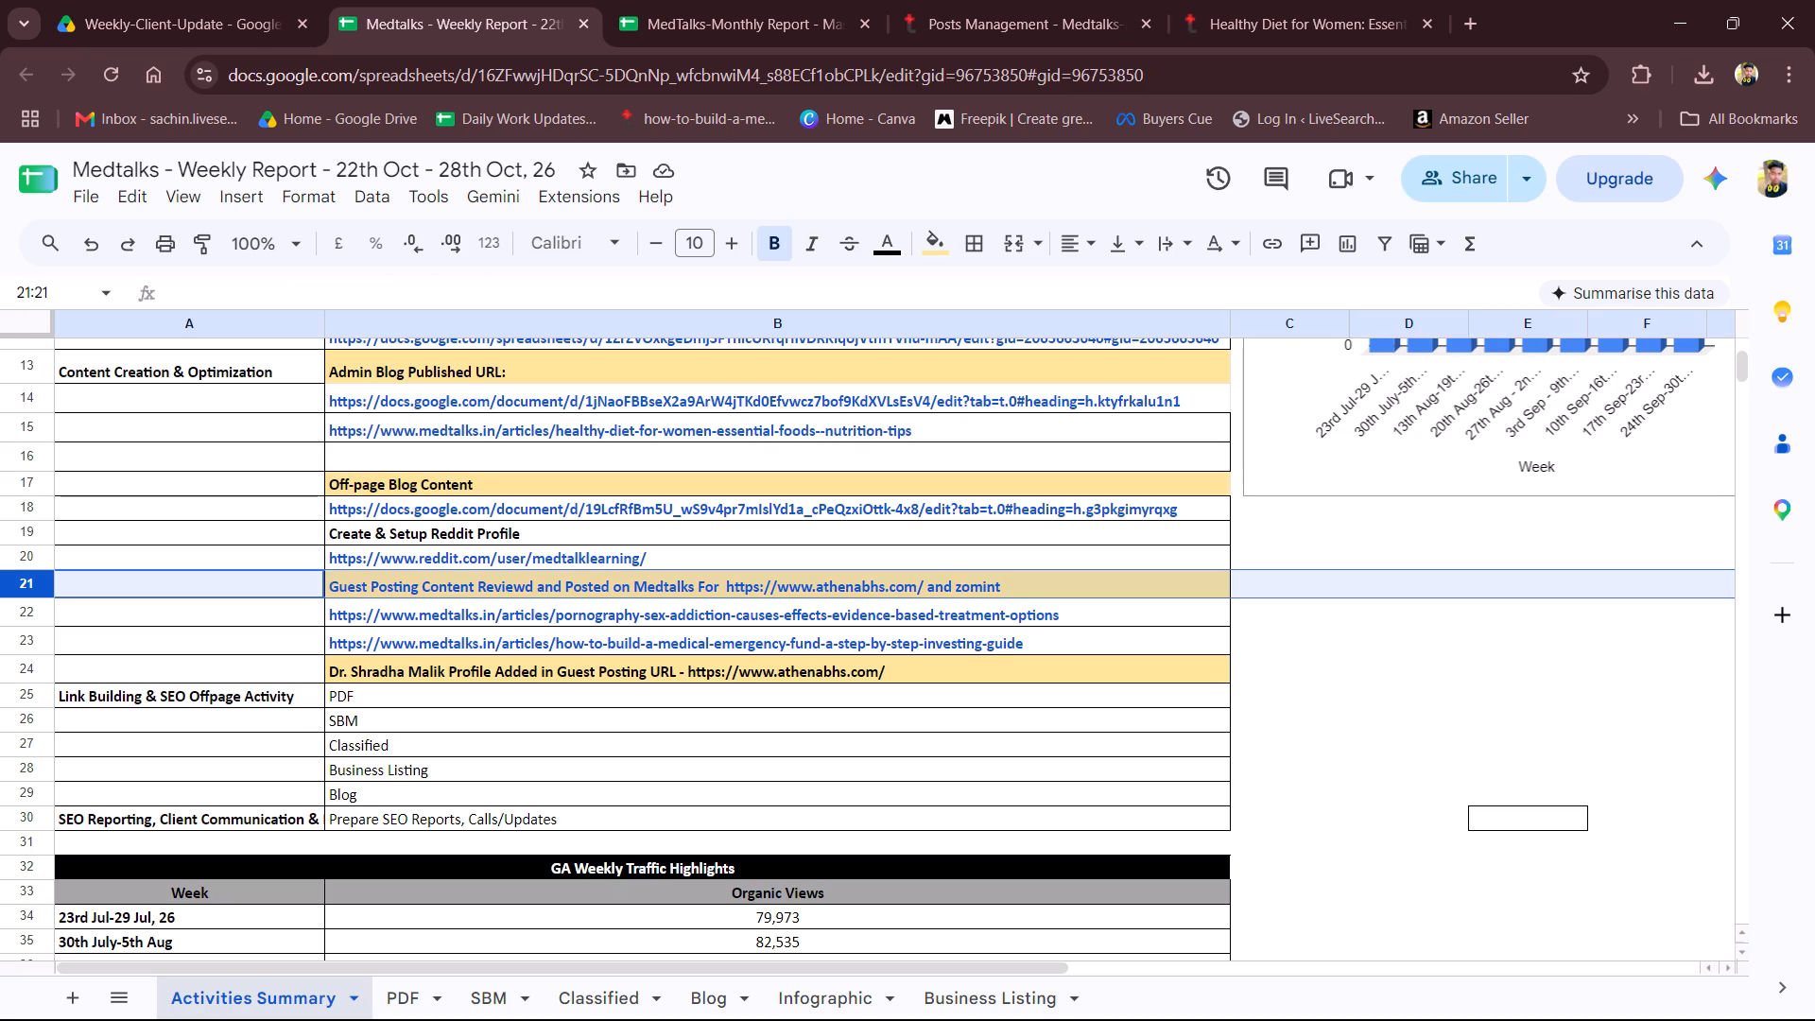
{"action": "left_click", "coordinate": [18, 643], "text": "shift"}
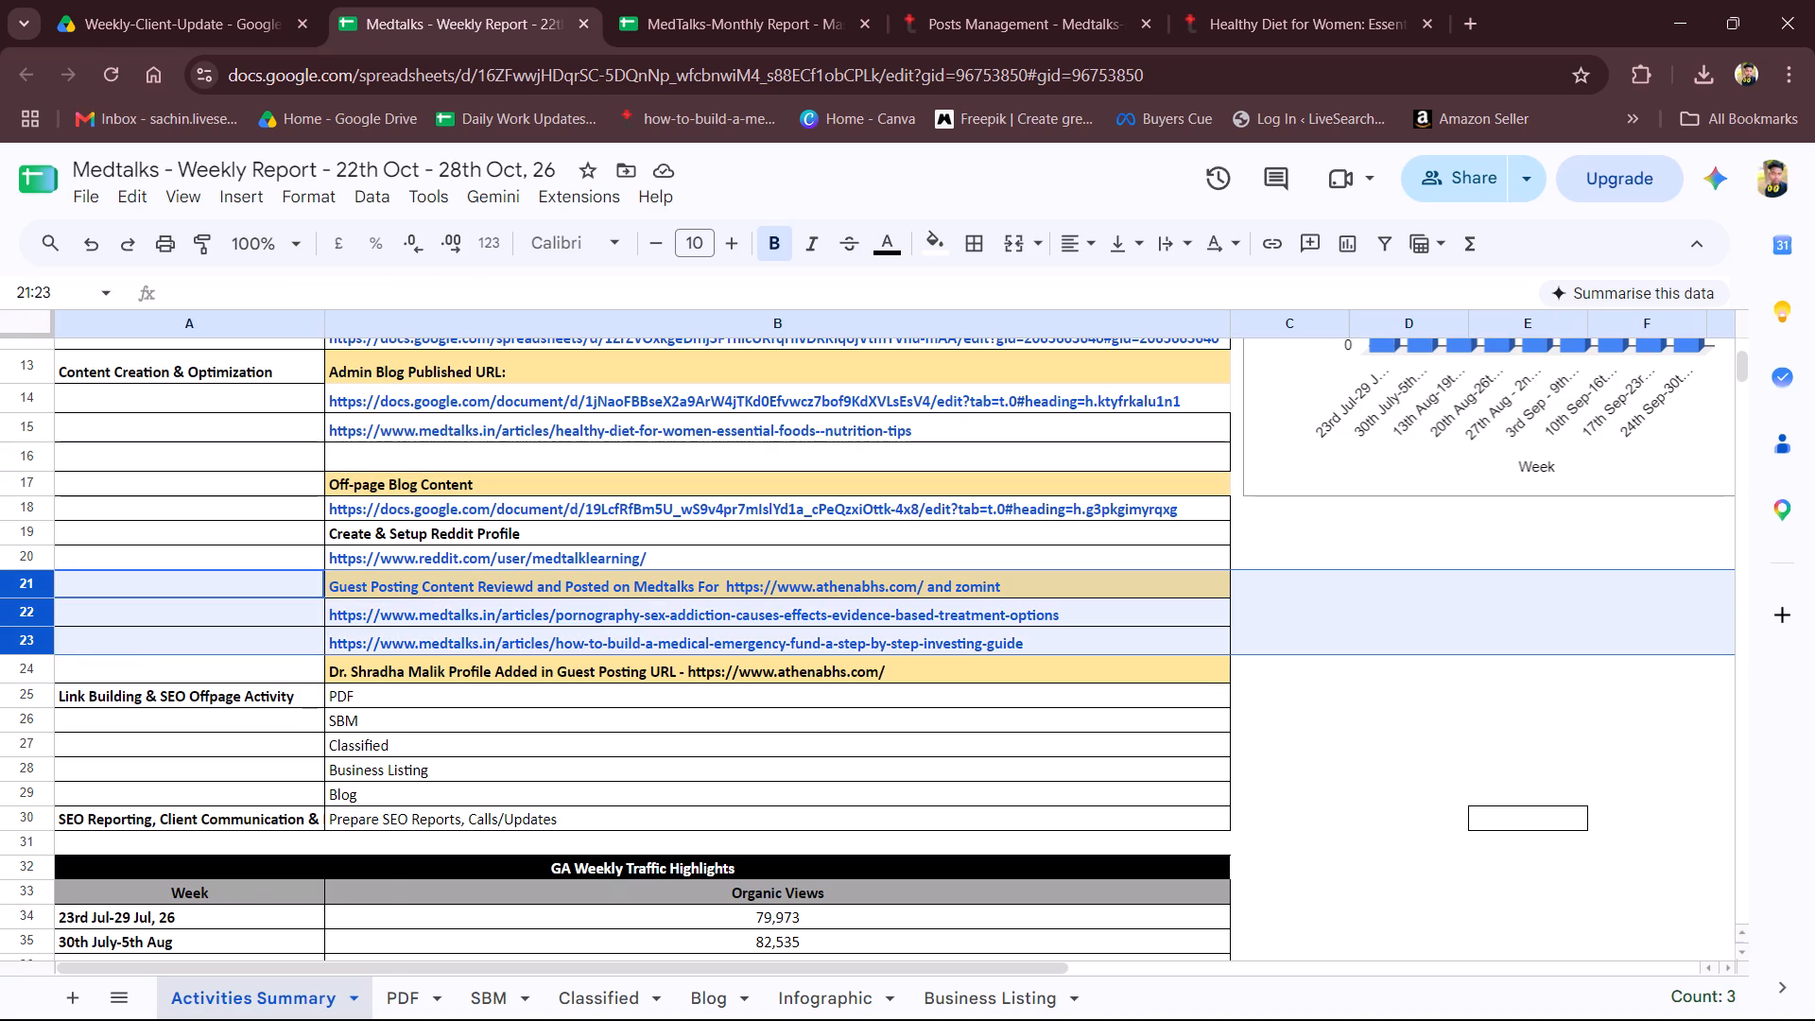
{"action": "right_click", "coordinate": [9, 617]}
{"action": "left_click", "coordinate": [102, 663]}
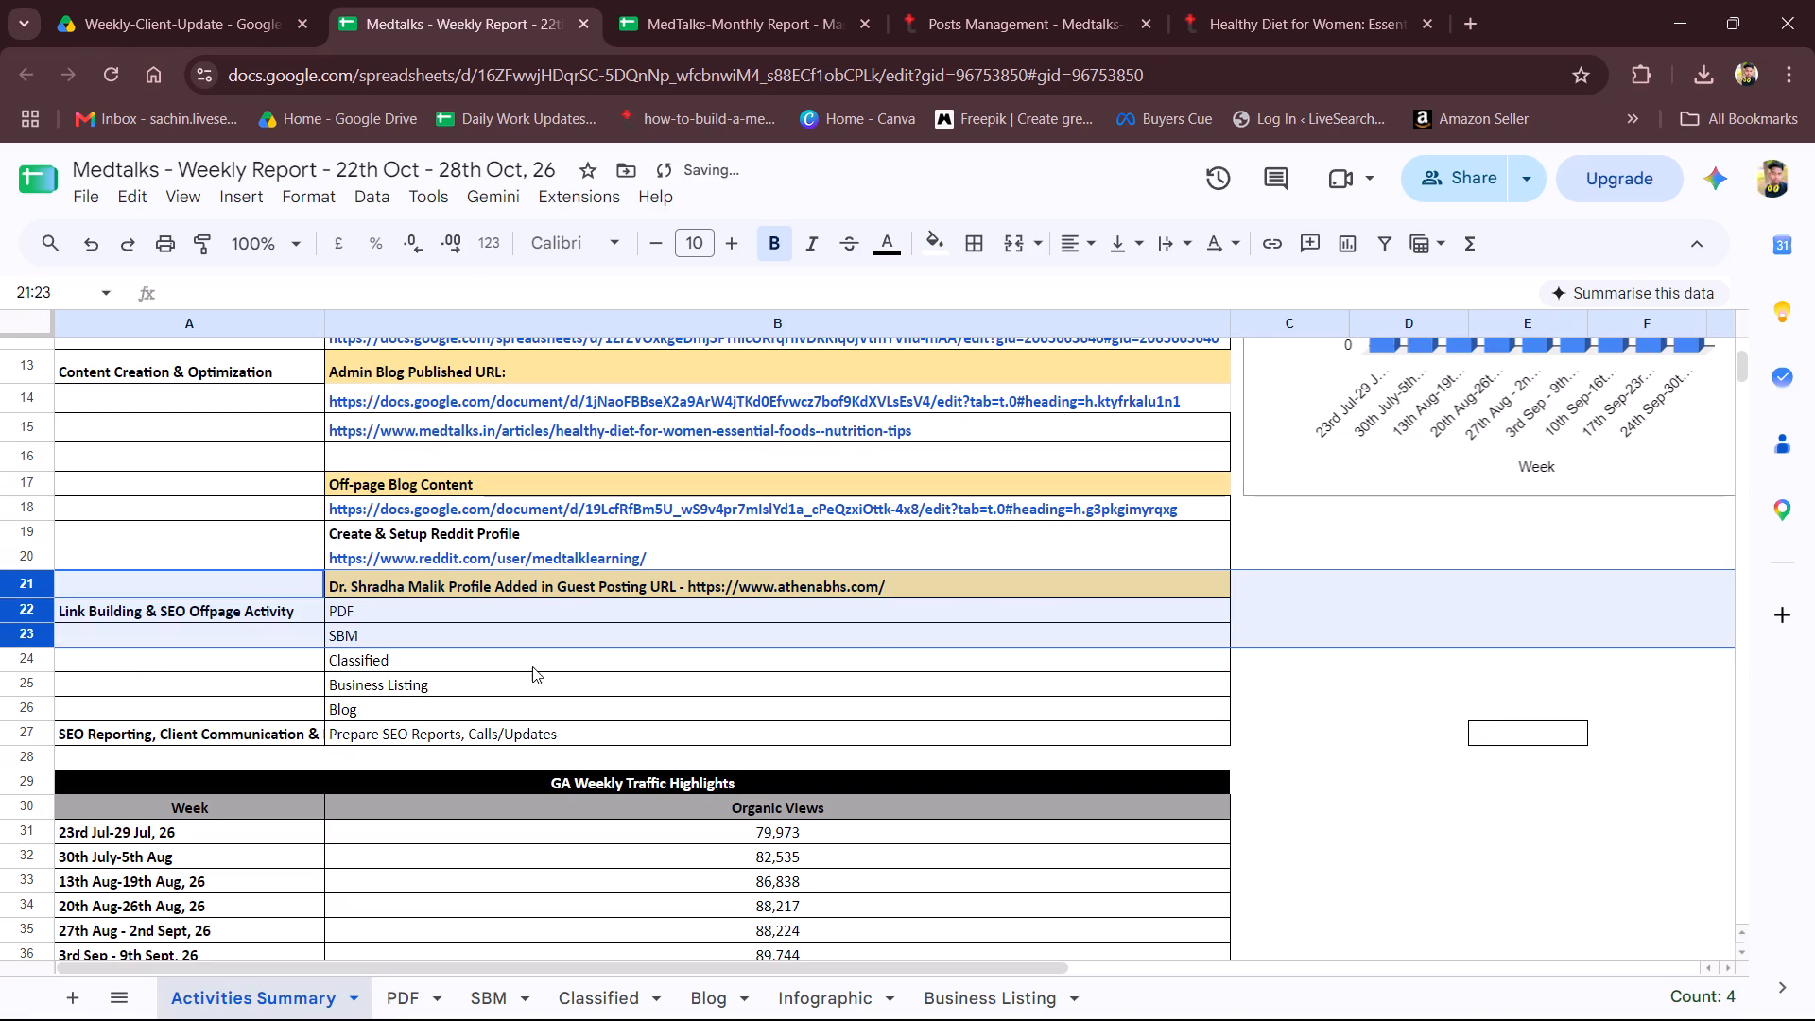
{"action": "left_click", "coordinate": [889, 577]}
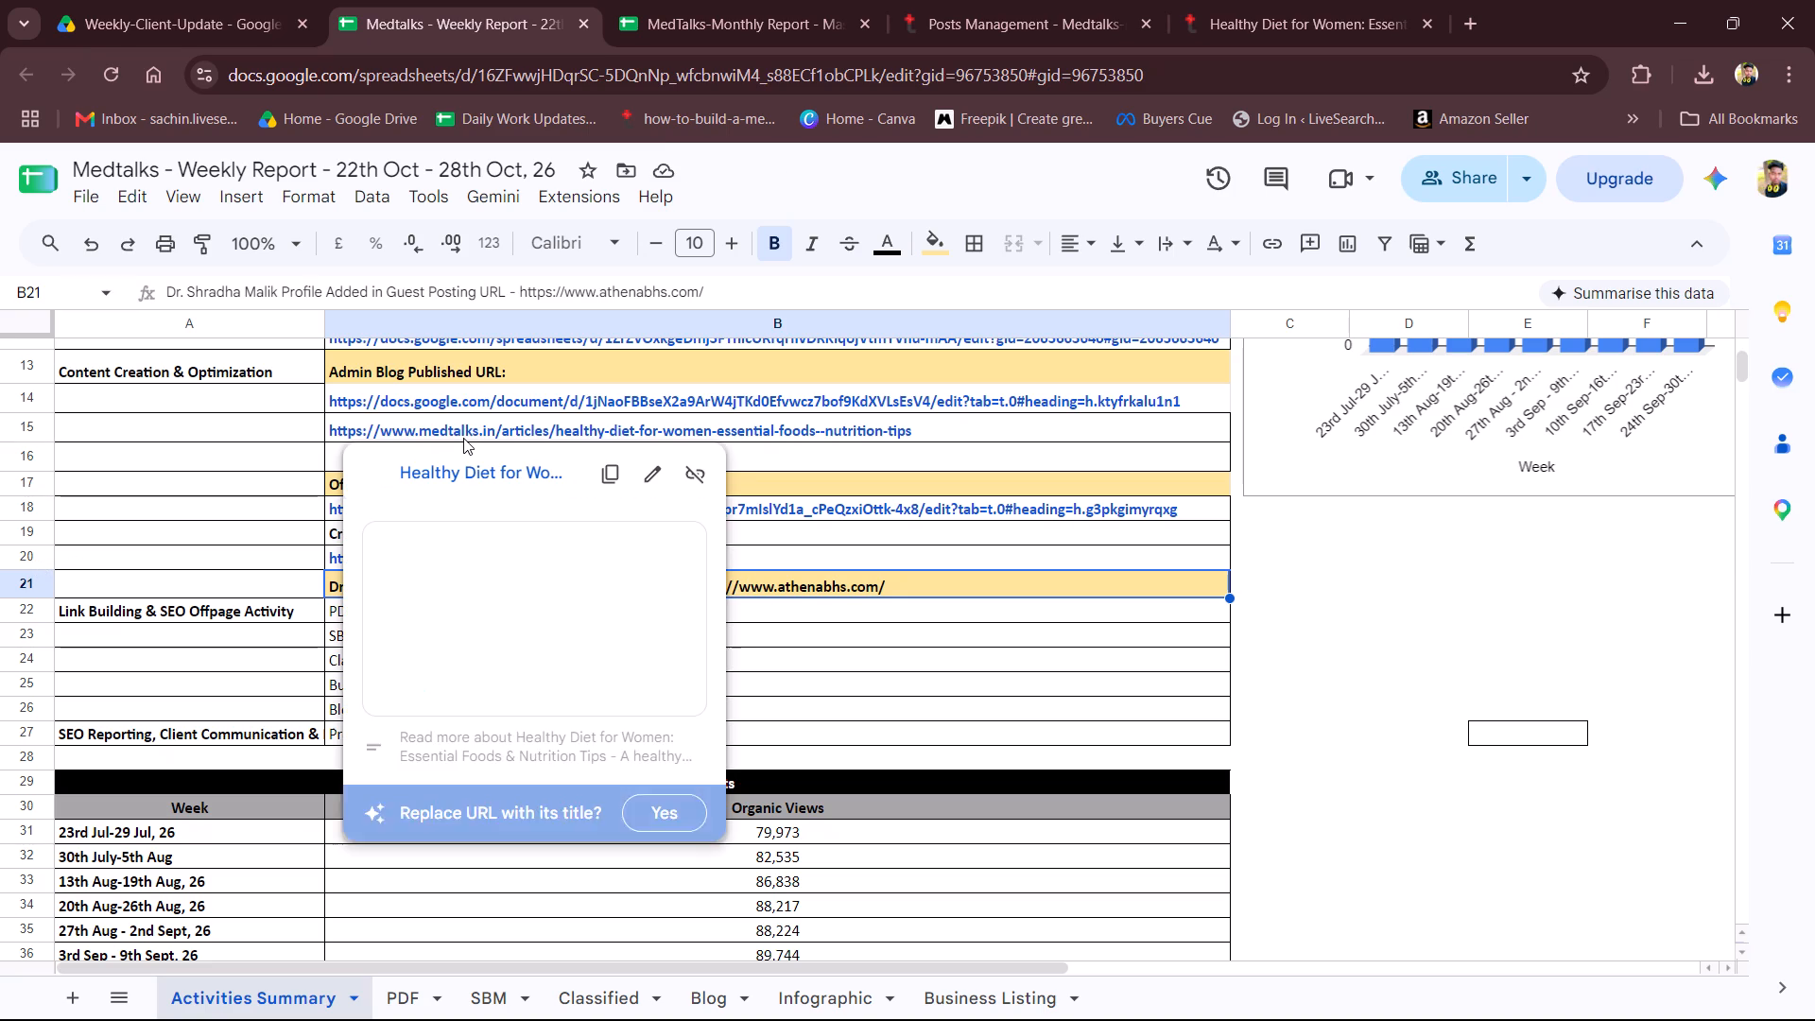
In the Master Seat report, follow the 27/10/2026 social bookmarking entry in Daily Activities to SBM and copy the five 27 Oct published links.
{"action": "left_click", "coordinate": [742, 0]}
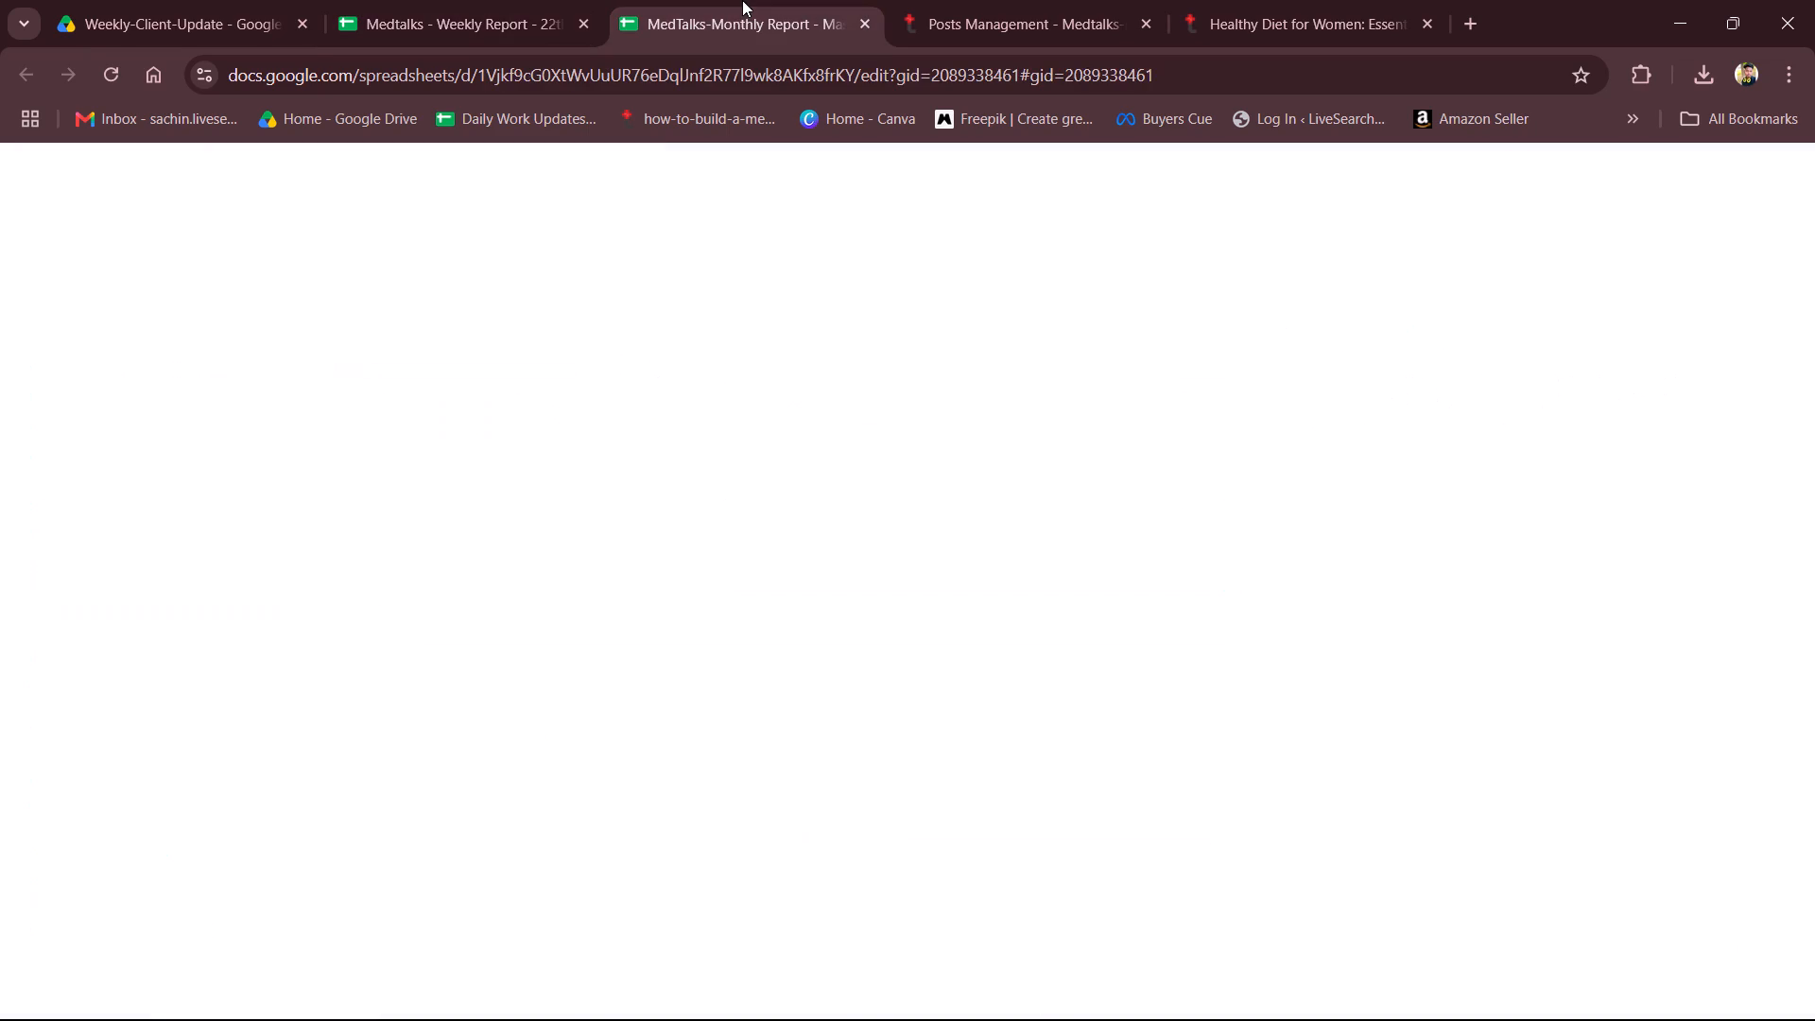
{"action": "left_click", "coordinate": [374, 982]}
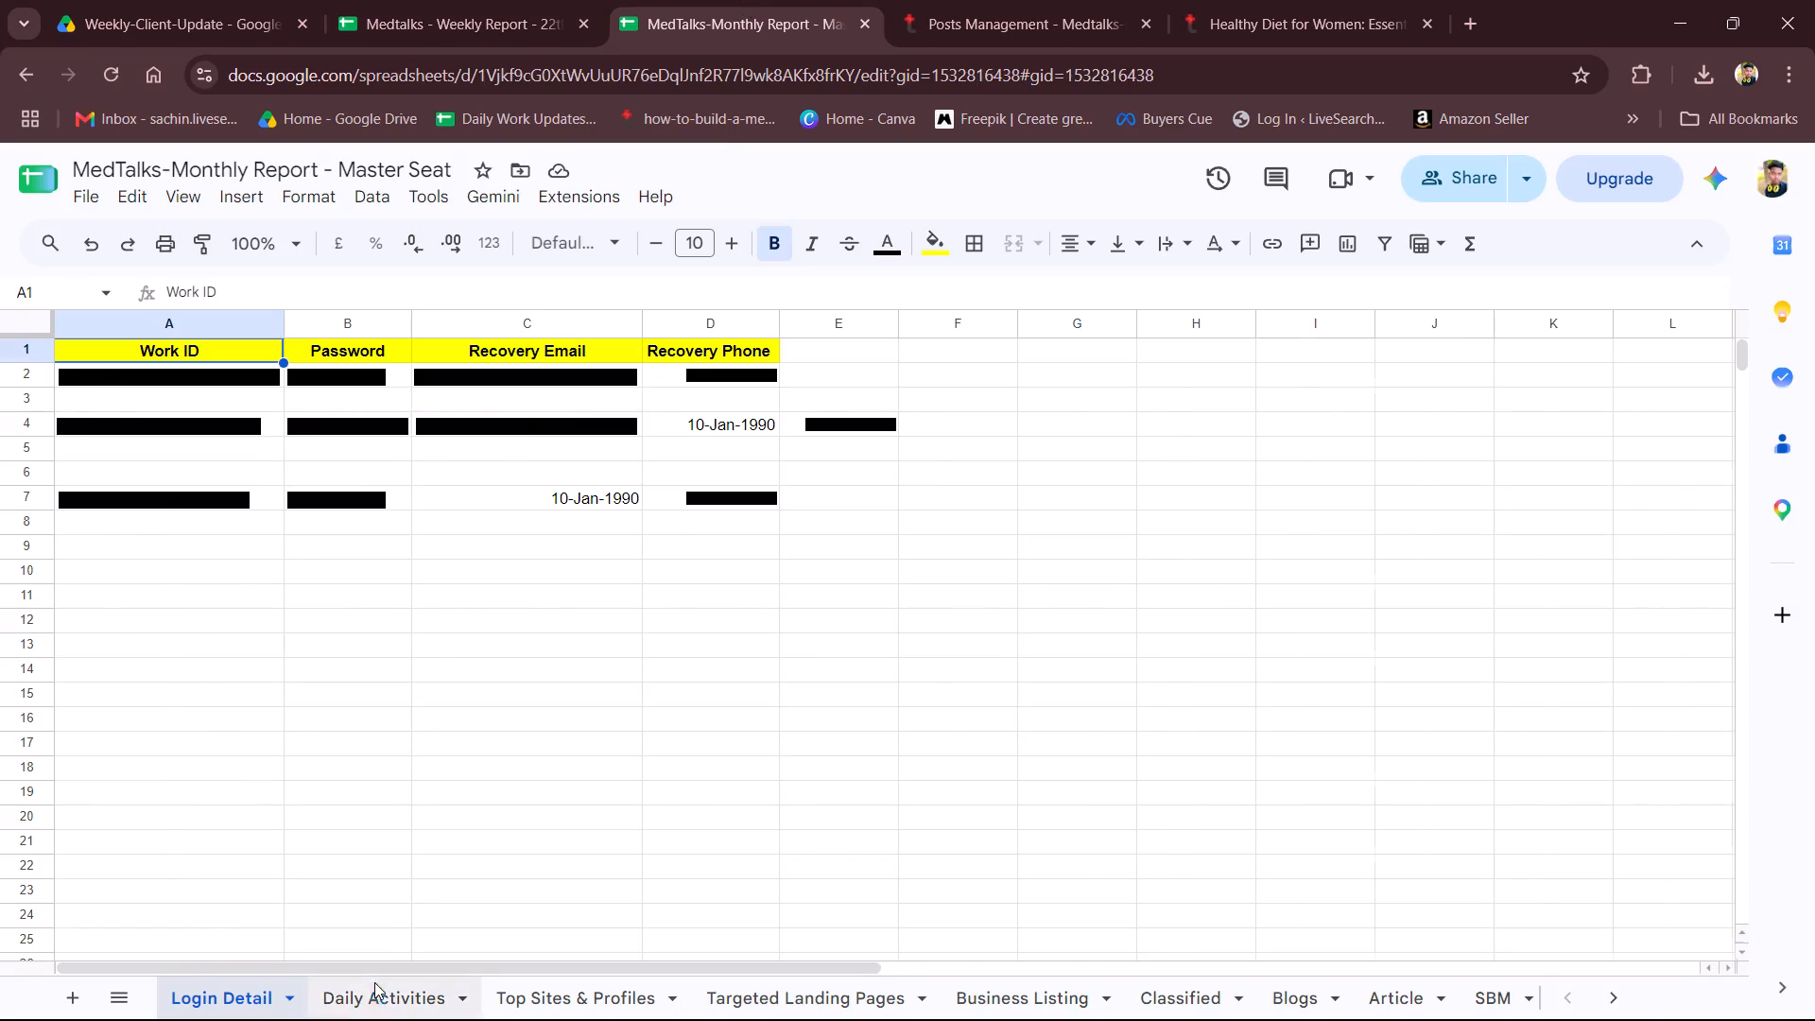
{"action": "scroll", "coordinate": [566, 770], "scroll_direction": "down", "scroll_amount": 9}
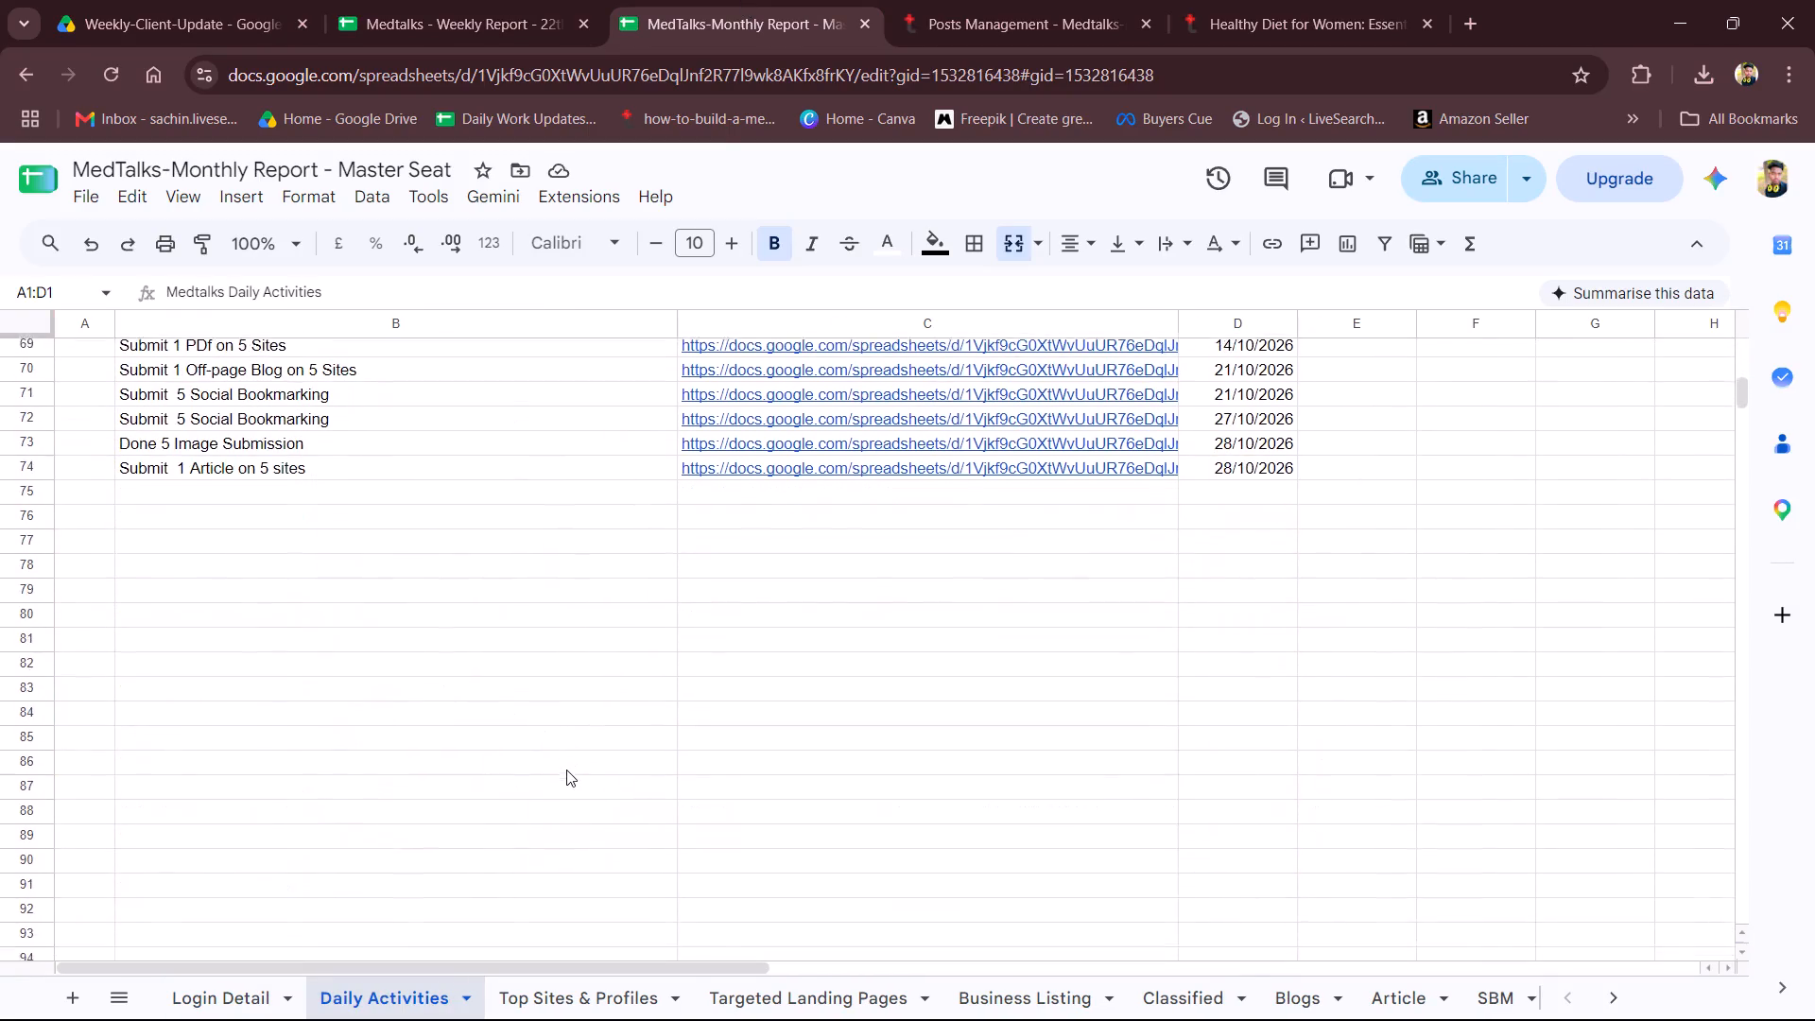
{"action": "scroll", "coordinate": [566, 770], "scroll_direction": "up", "scroll_amount": 2}
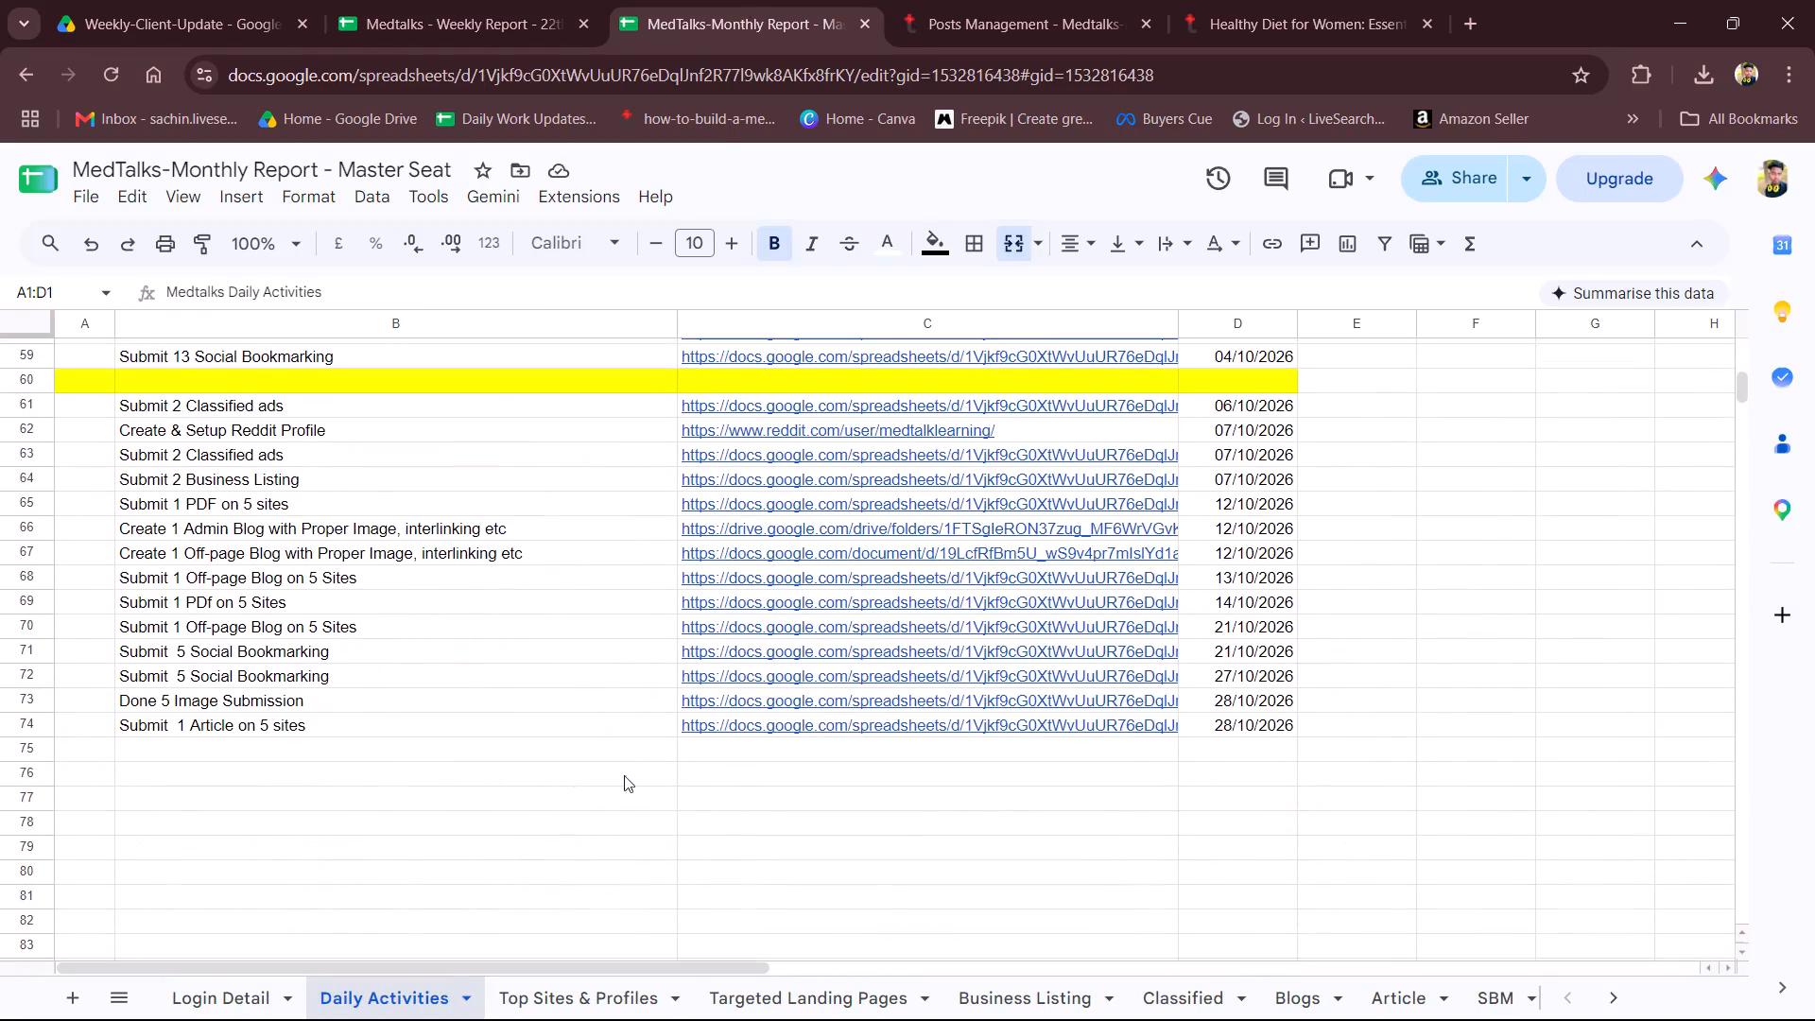
{"action": "left_click", "coordinate": [882, 672]}
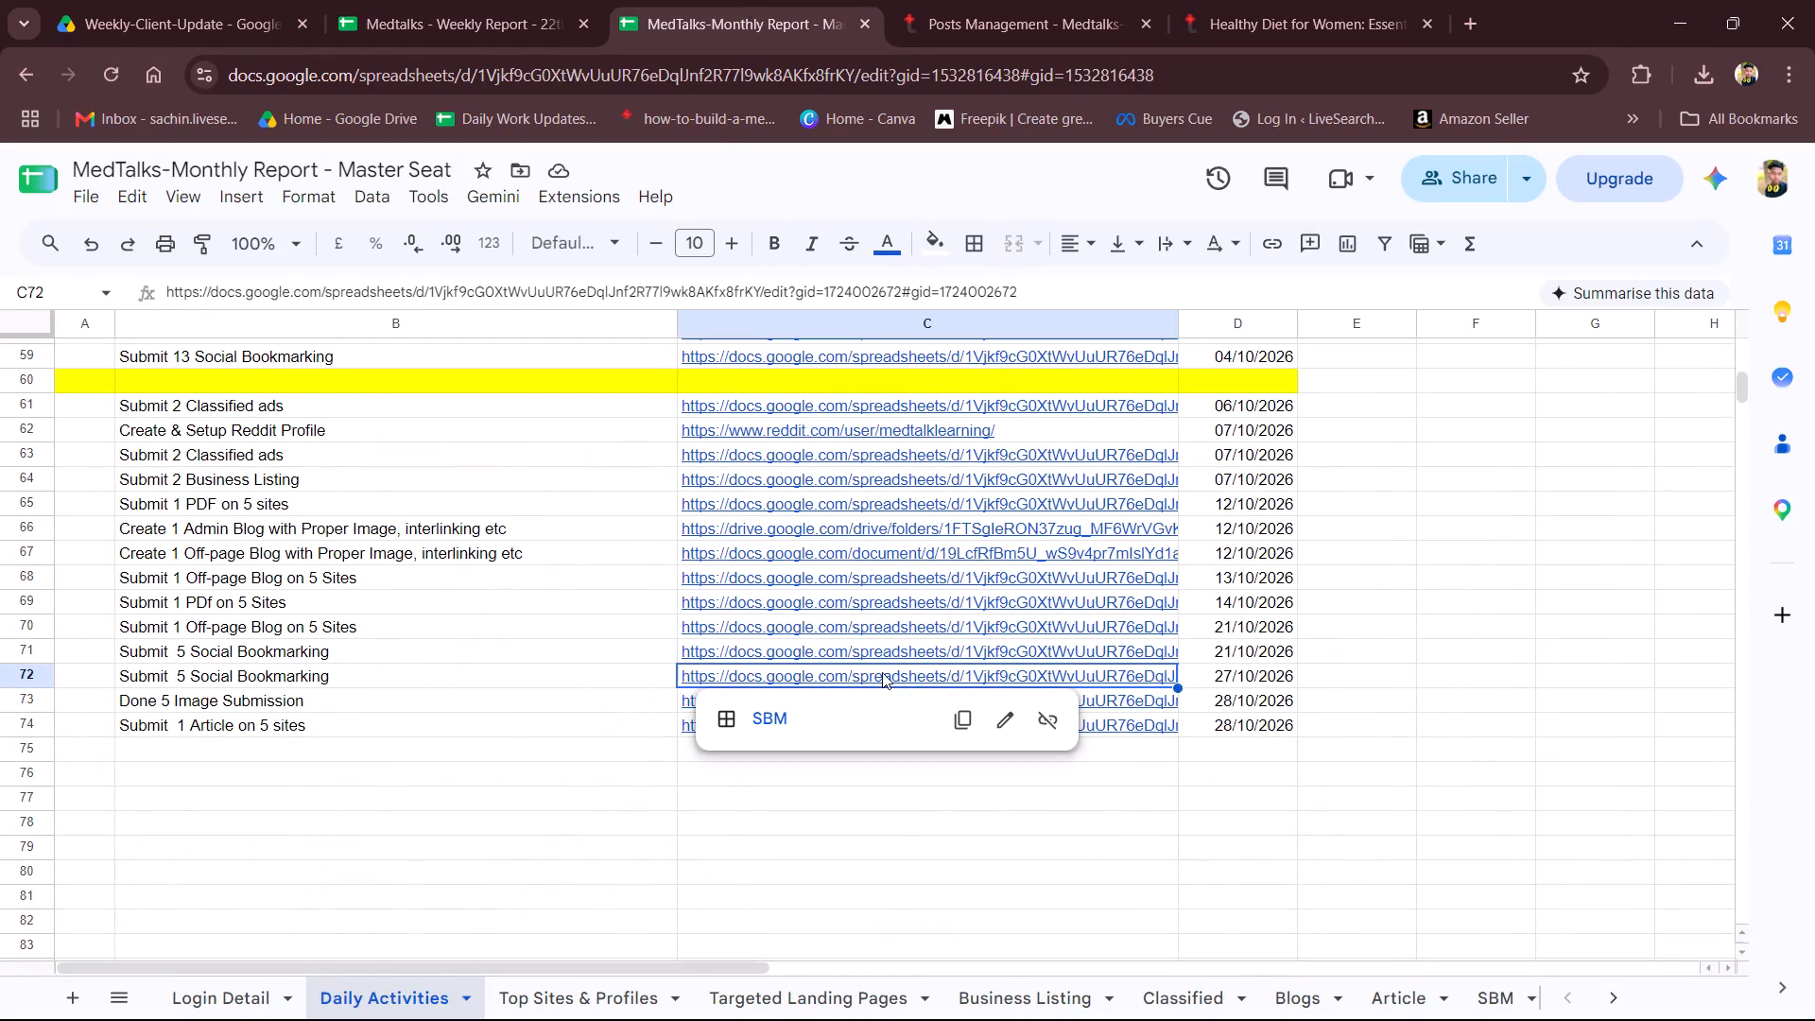
{"action": "left_click", "coordinate": [766, 721]}
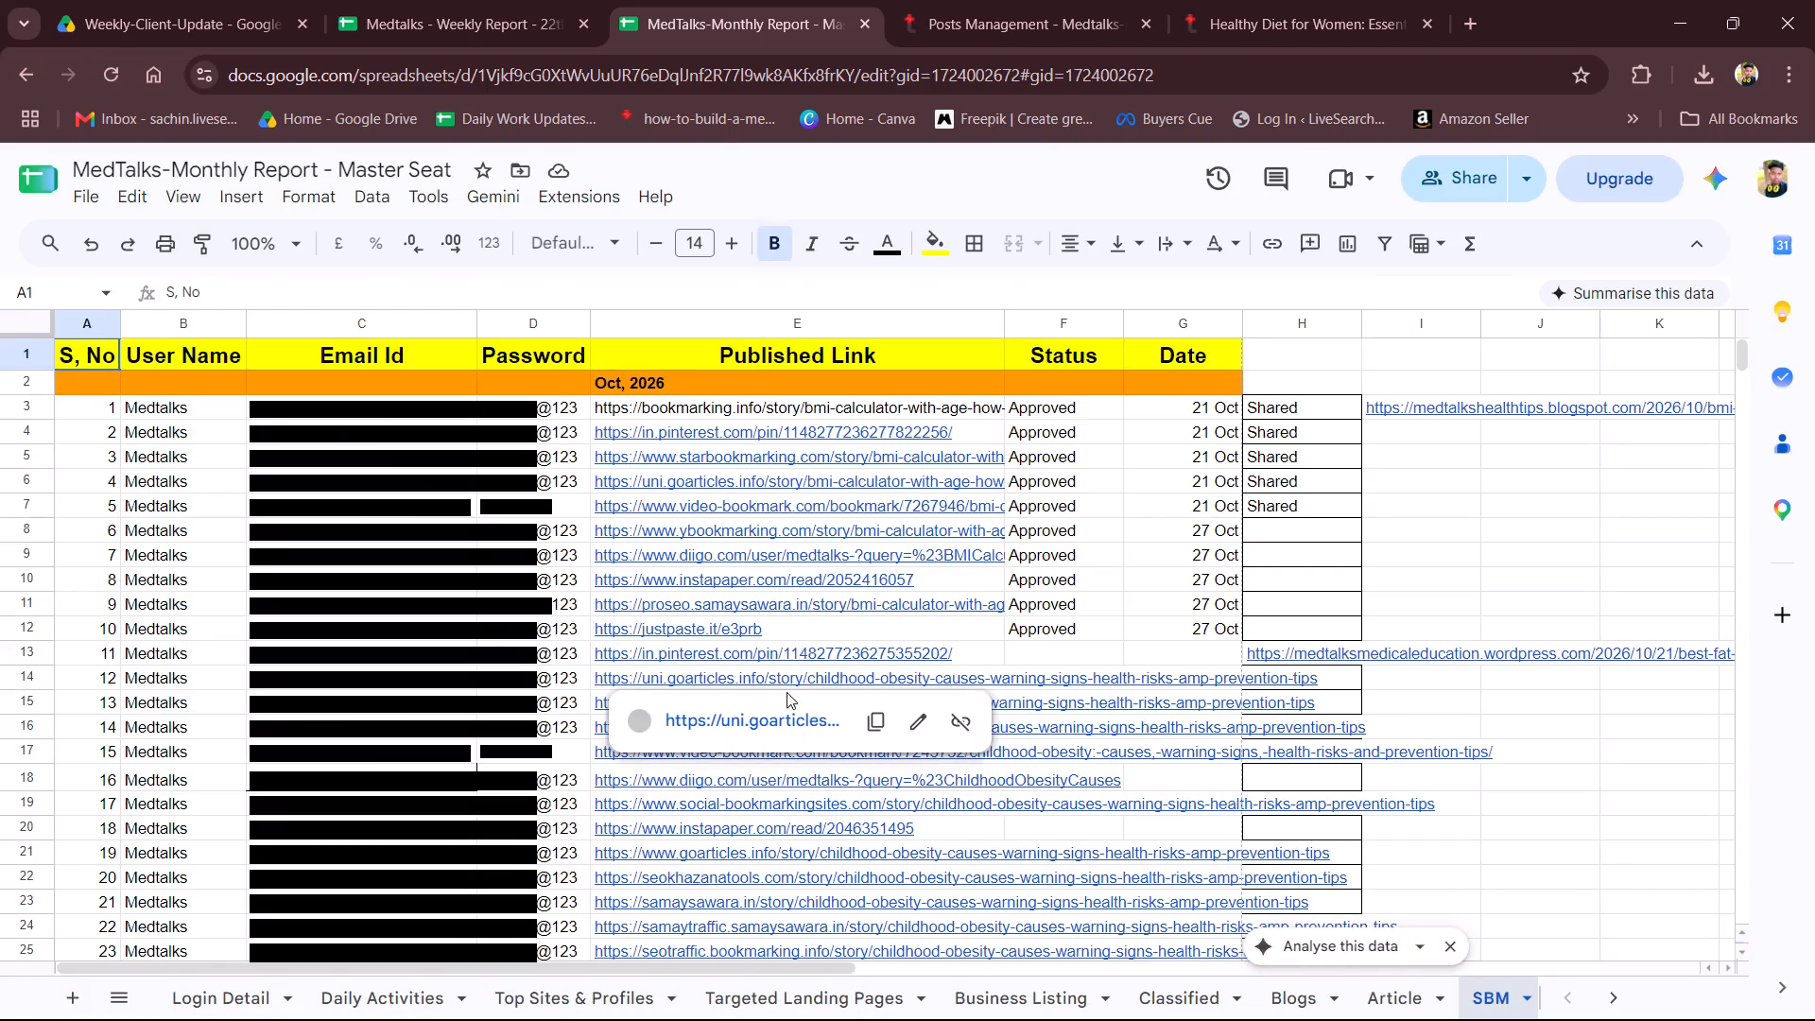
{"action": "left_click", "coordinate": [892, 528]}
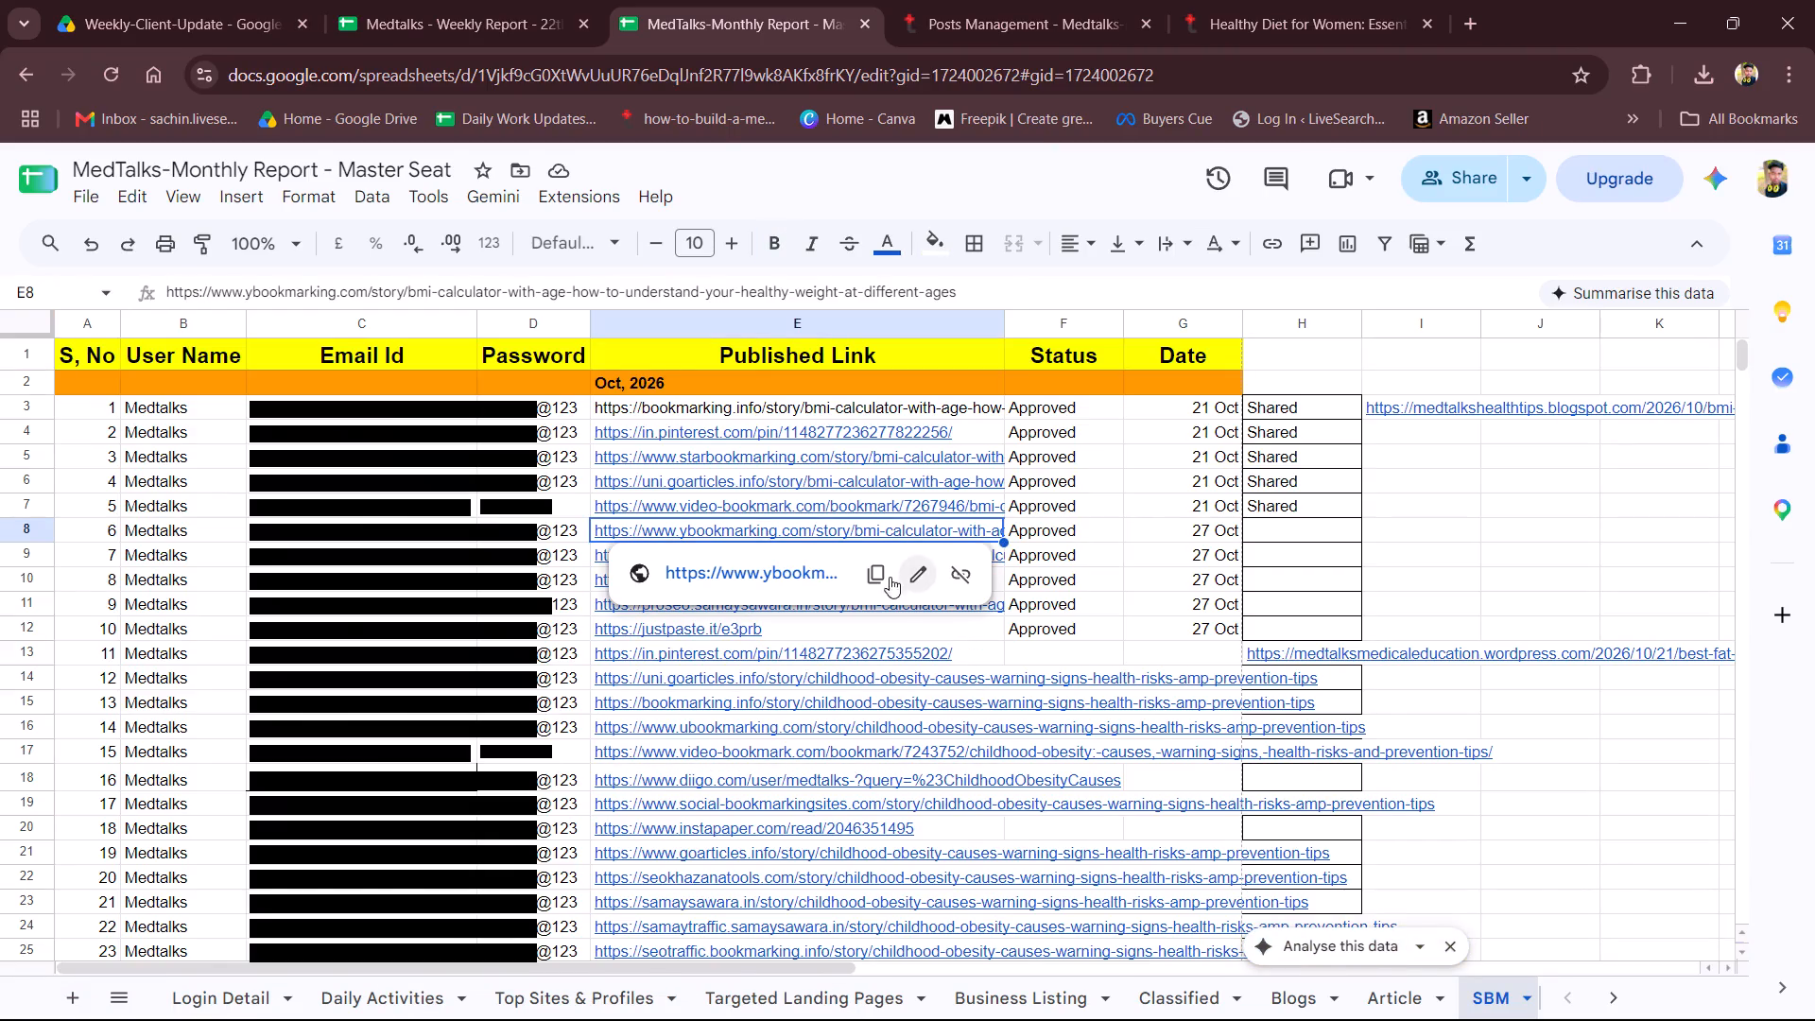
{"action": "left_click", "coordinate": [896, 620], "text": "shift"}
{"action": "key", "text": "ctrl+c"}
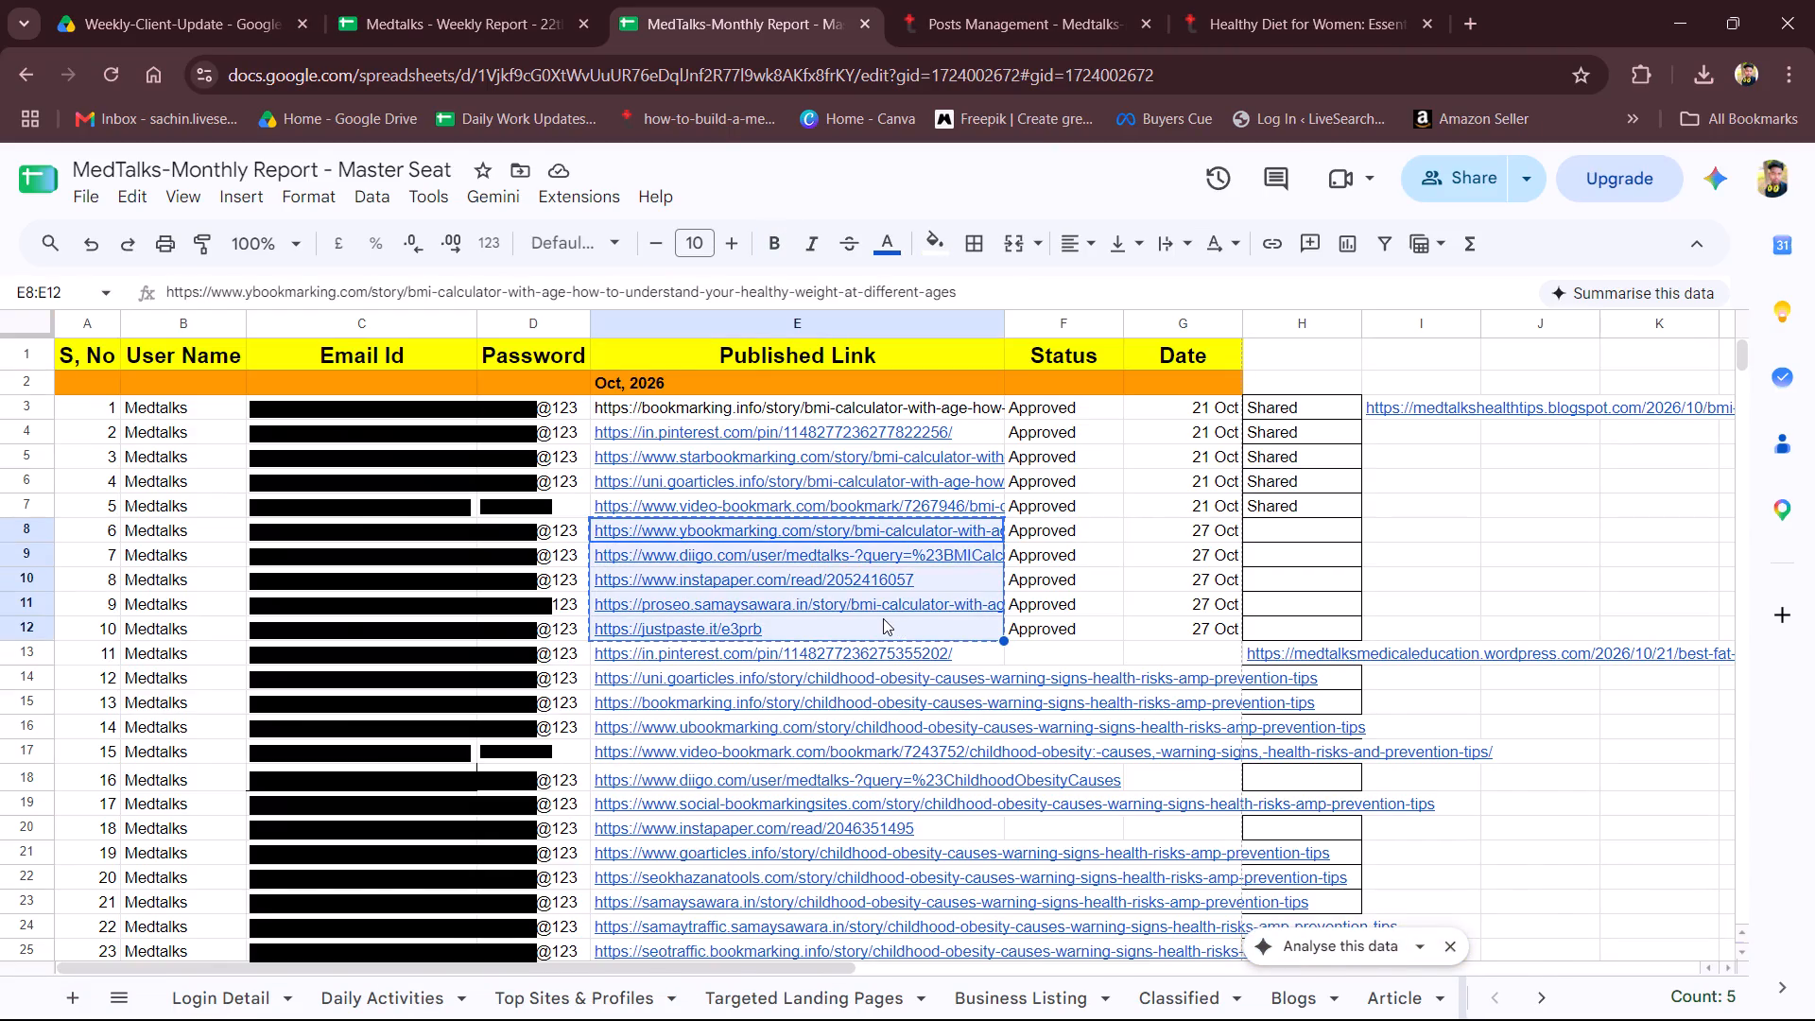
Open the weekly report's SBM sheet and move it ahead of the PDF sheet.
{"action": "left_click", "coordinate": [415, 0]}
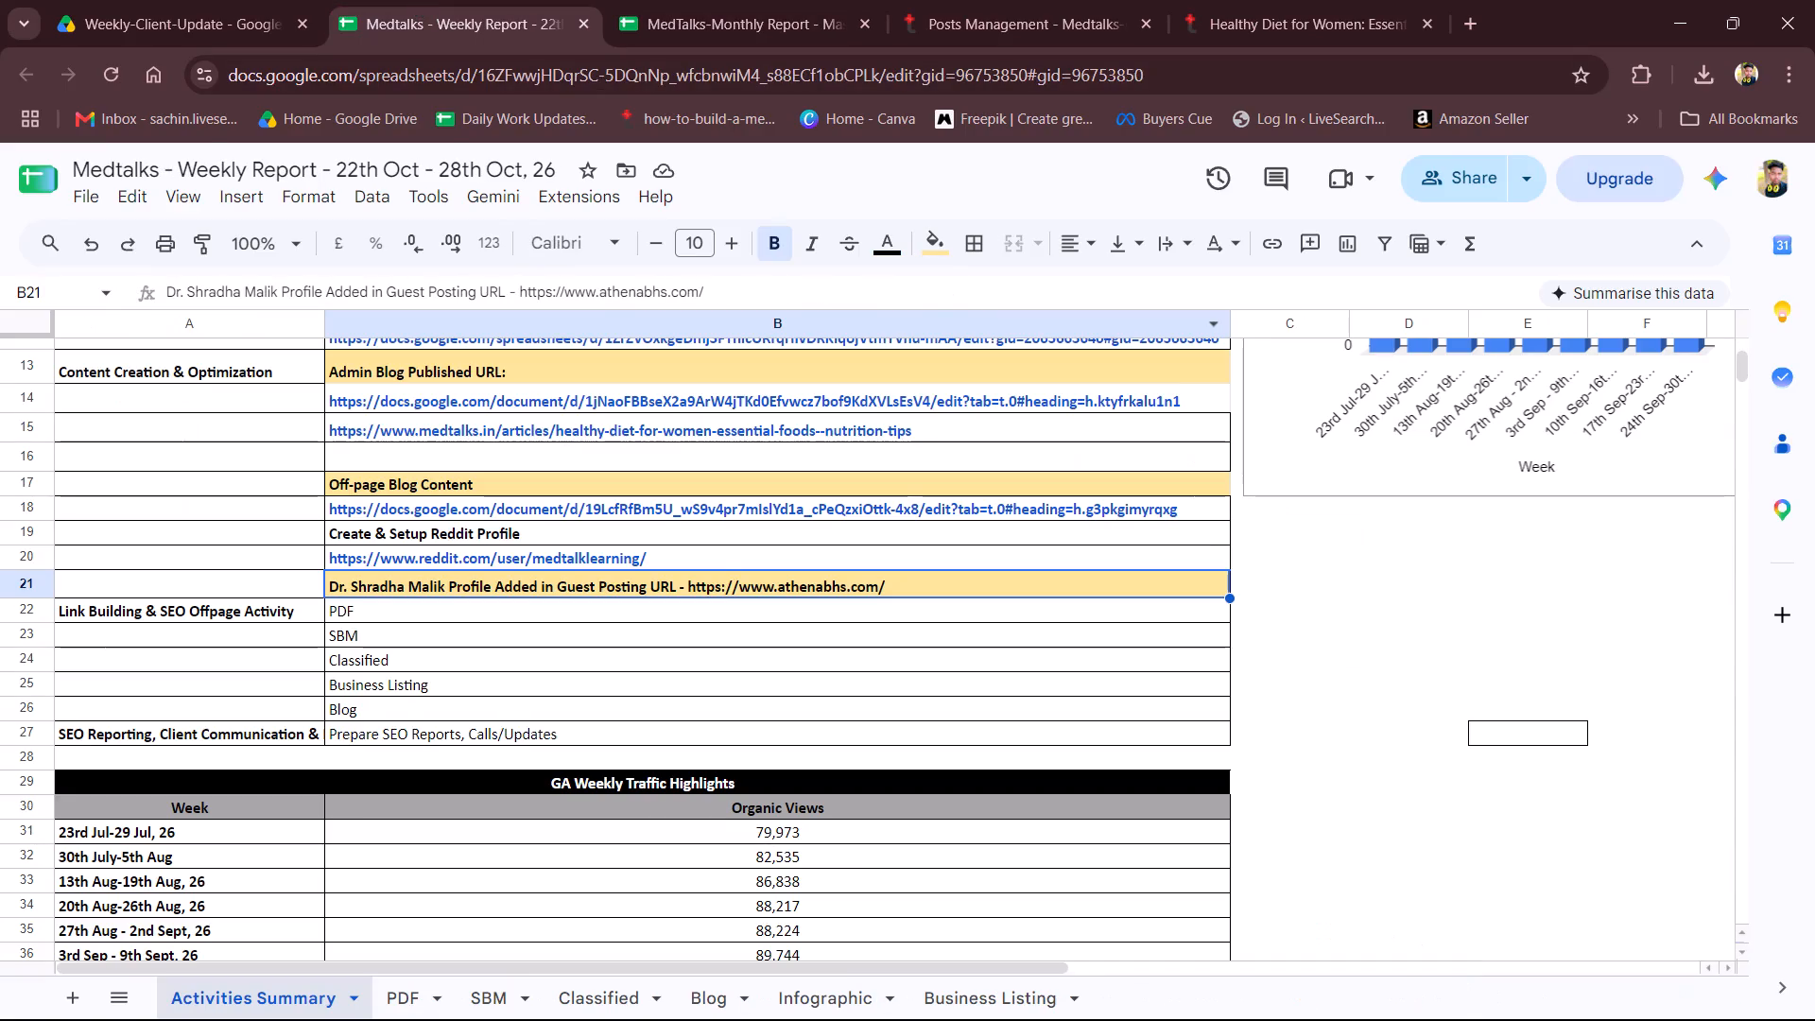
{"action": "left_click_drag", "start_coordinate": [485, 1001], "coordinate": [397, 1019]}
Clear the old Published URLs in C9:C26 of the SBM Report and paste the five copied links starting at C9.
{"action": "scroll", "coordinate": [451, 555], "scroll_direction": "down", "scroll_amount": 2}
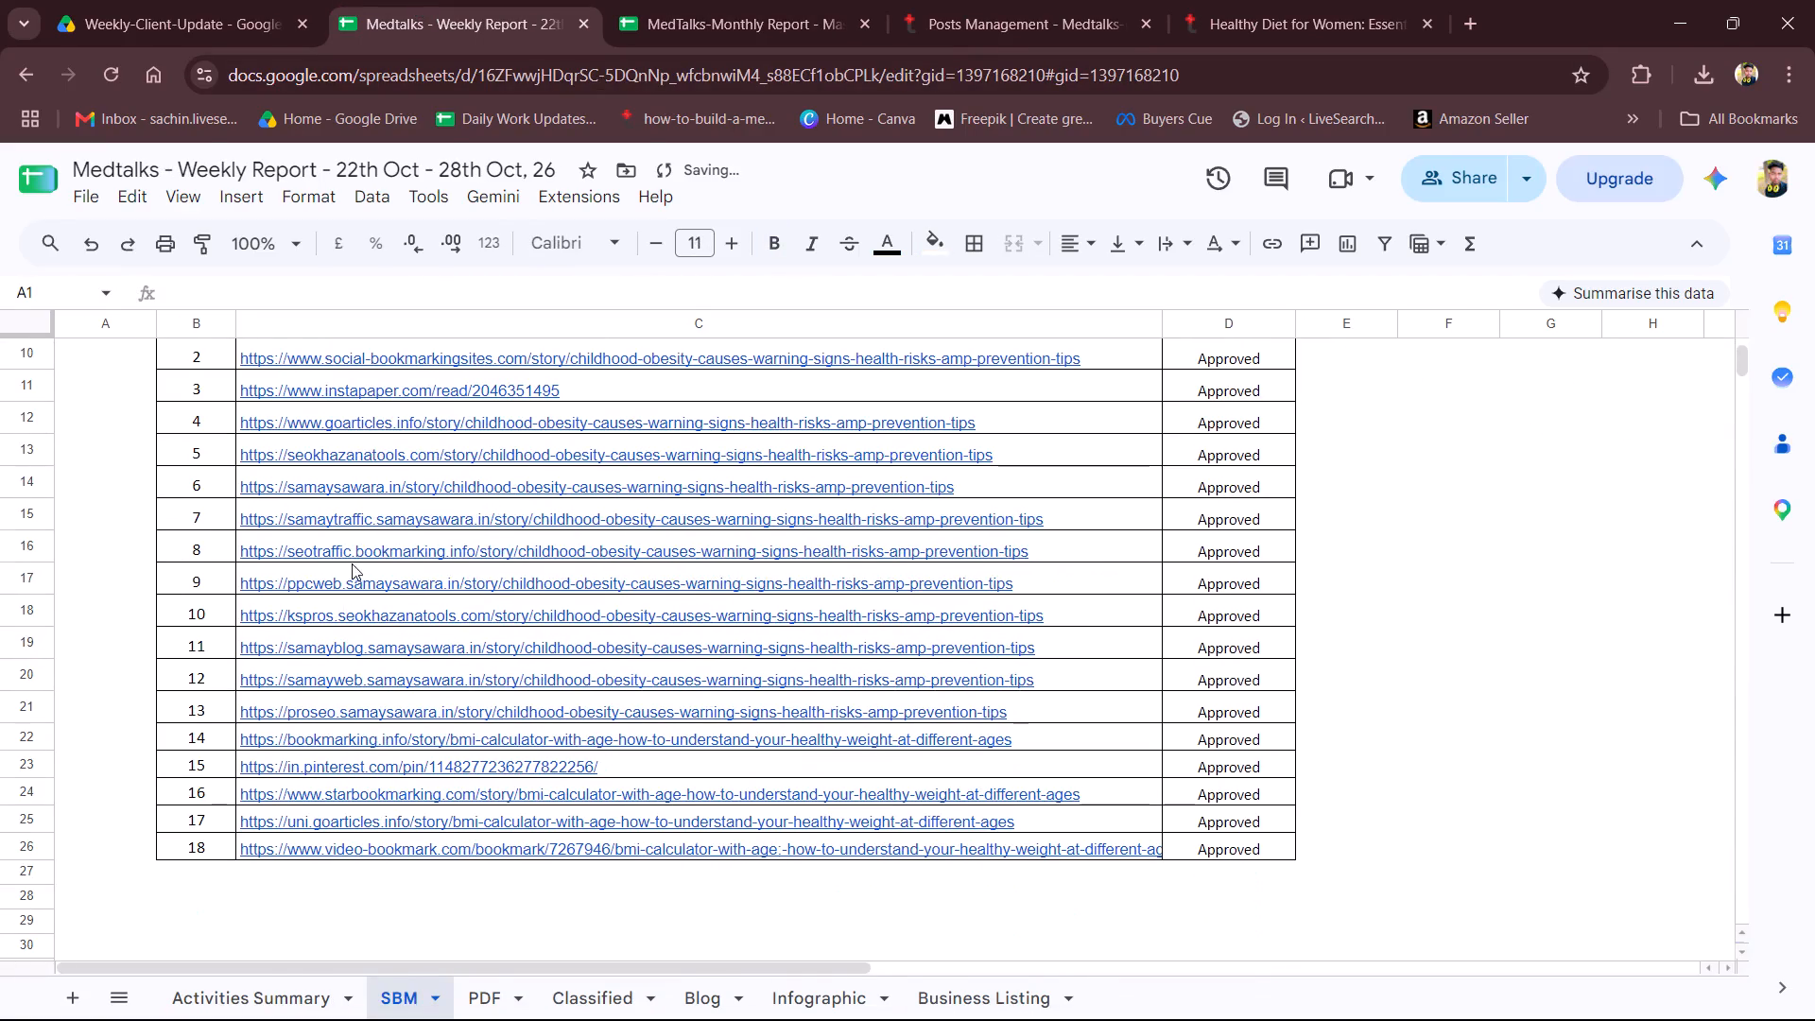
{"action": "scroll", "coordinate": [352, 563], "scroll_direction": "up", "scroll_amount": 1}
{"action": "left_click", "coordinate": [385, 491]}
{"action": "scroll", "coordinate": [406, 670], "scroll_direction": "down", "scroll_amount": 3}
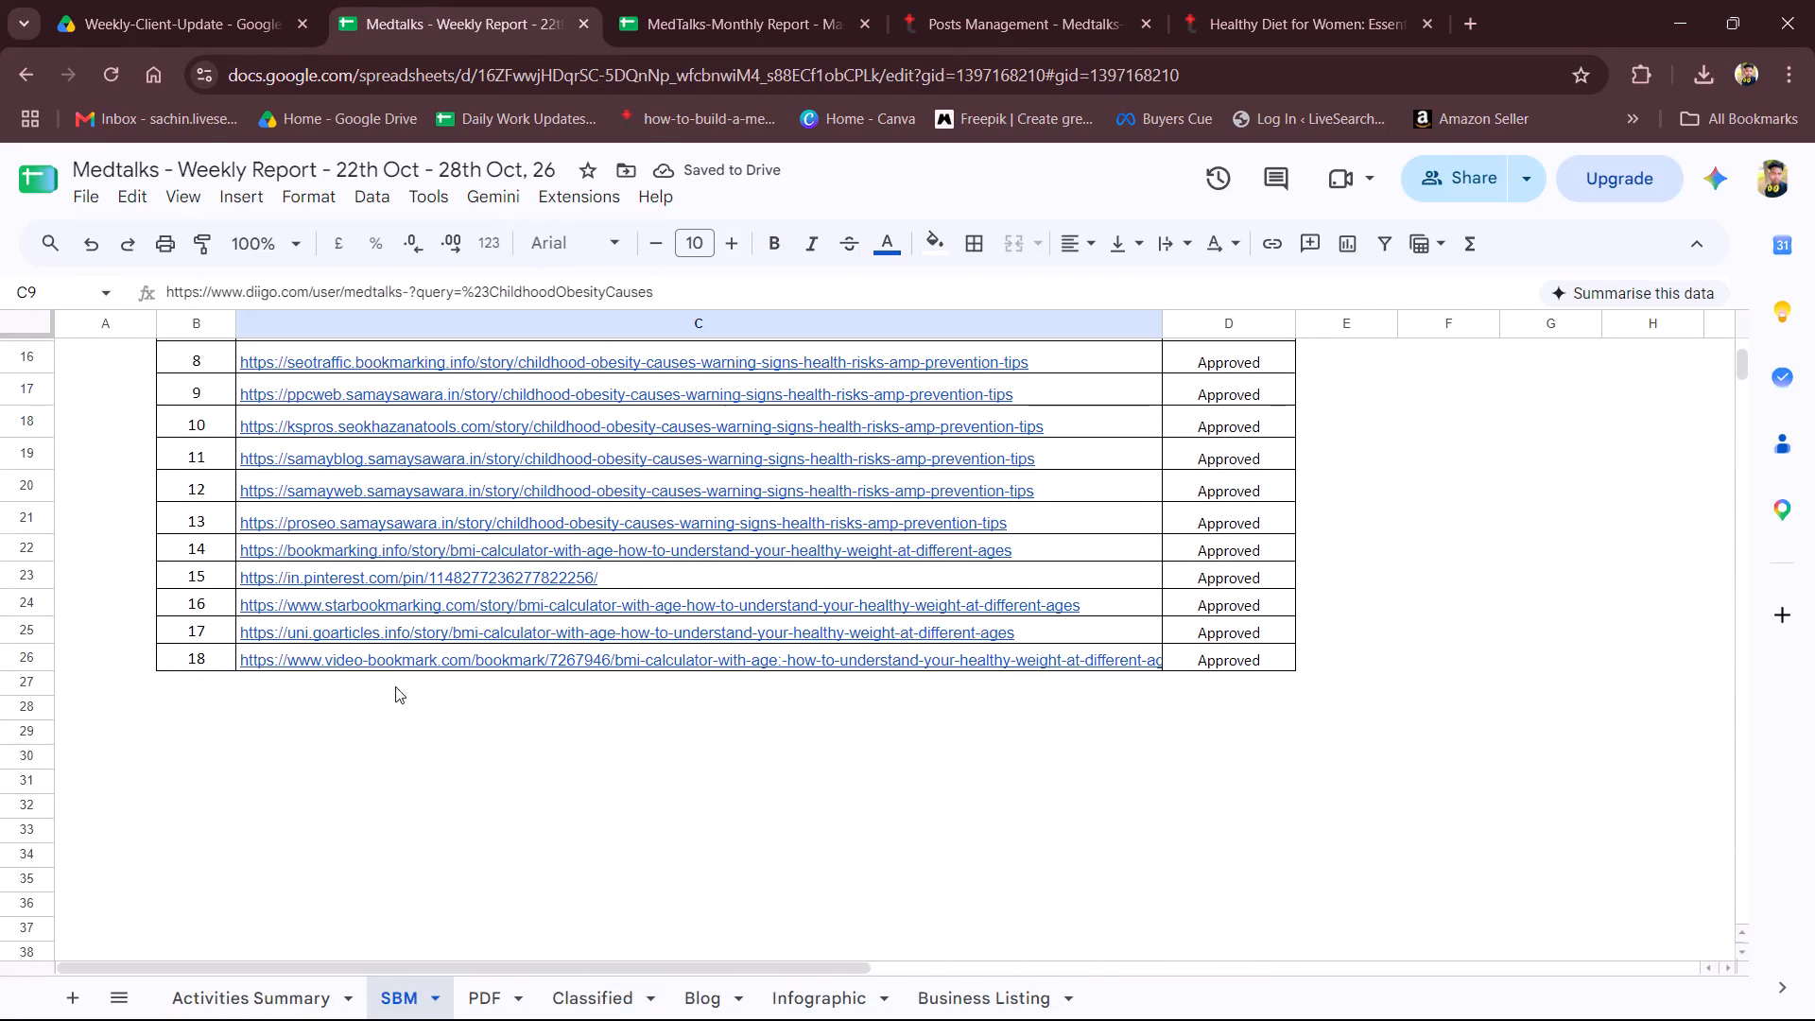
{"action": "left_click", "coordinate": [395, 649], "text": "shift"}
{"action": "key", "text": "BackSpace"}
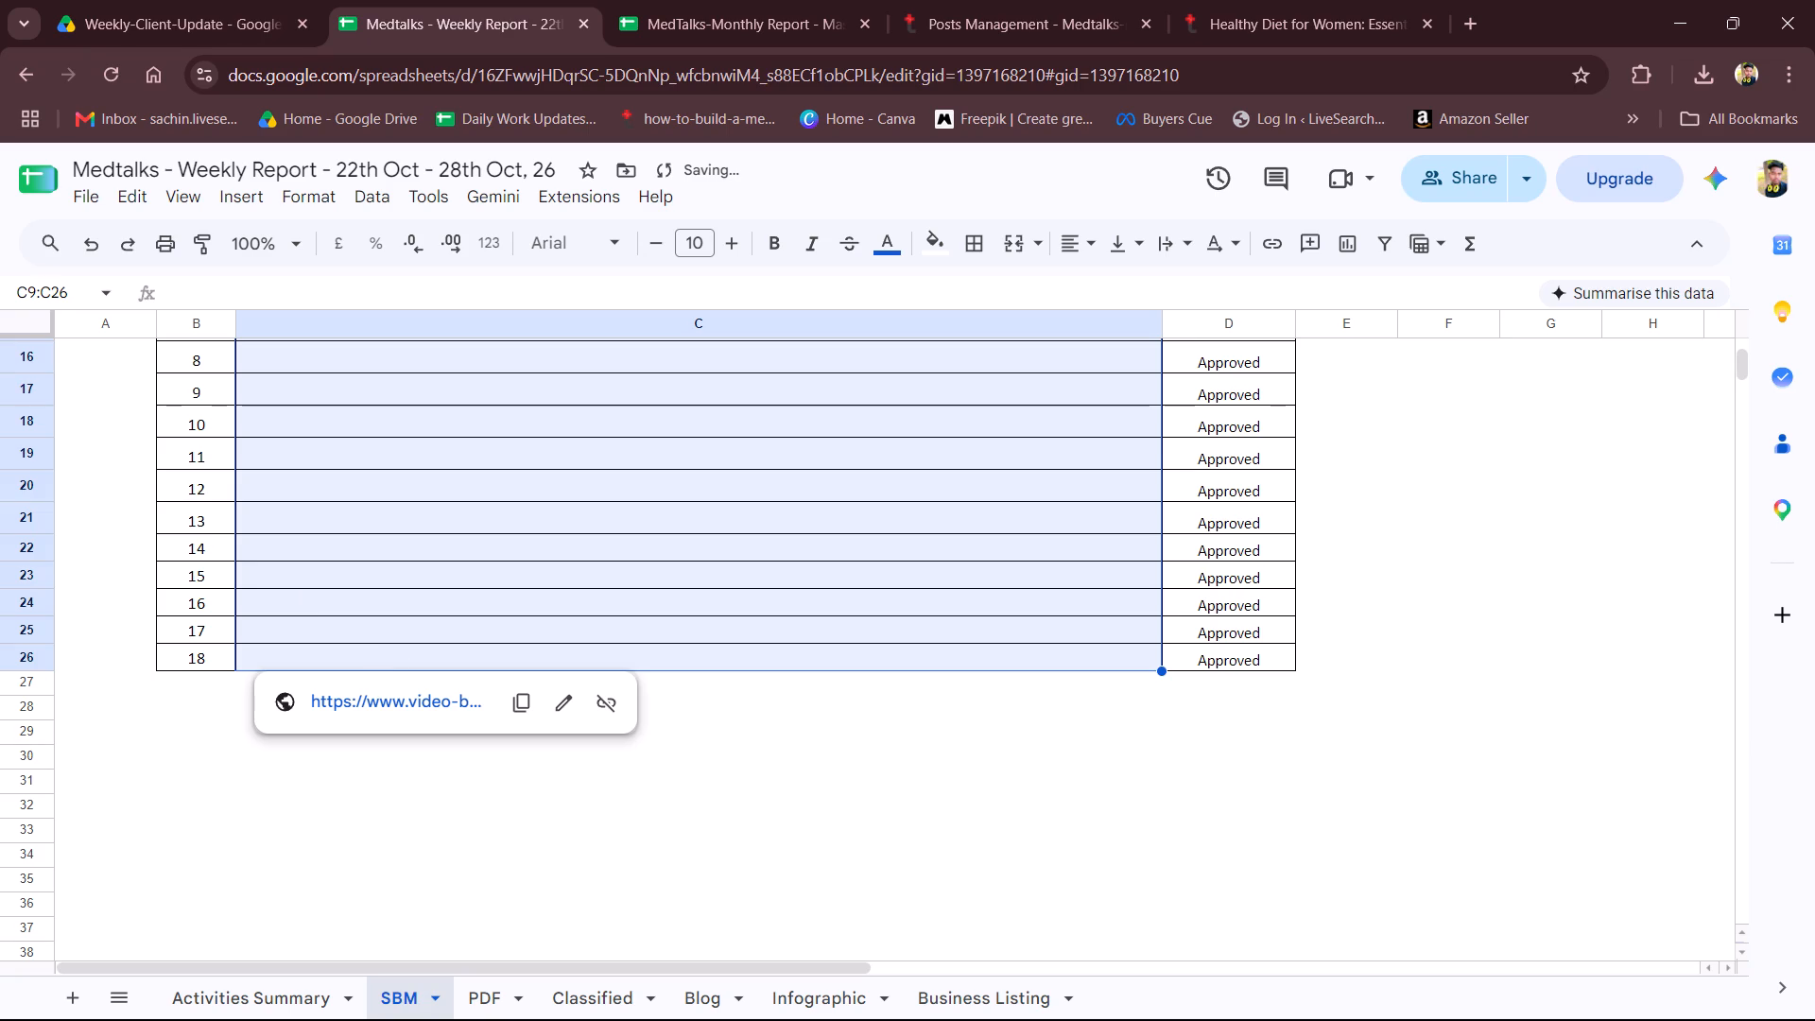
{"action": "scroll", "coordinate": [214, 534], "scroll_direction": "up", "scroll_amount": 4}
{"action": "key", "text": "ctrl+v"}
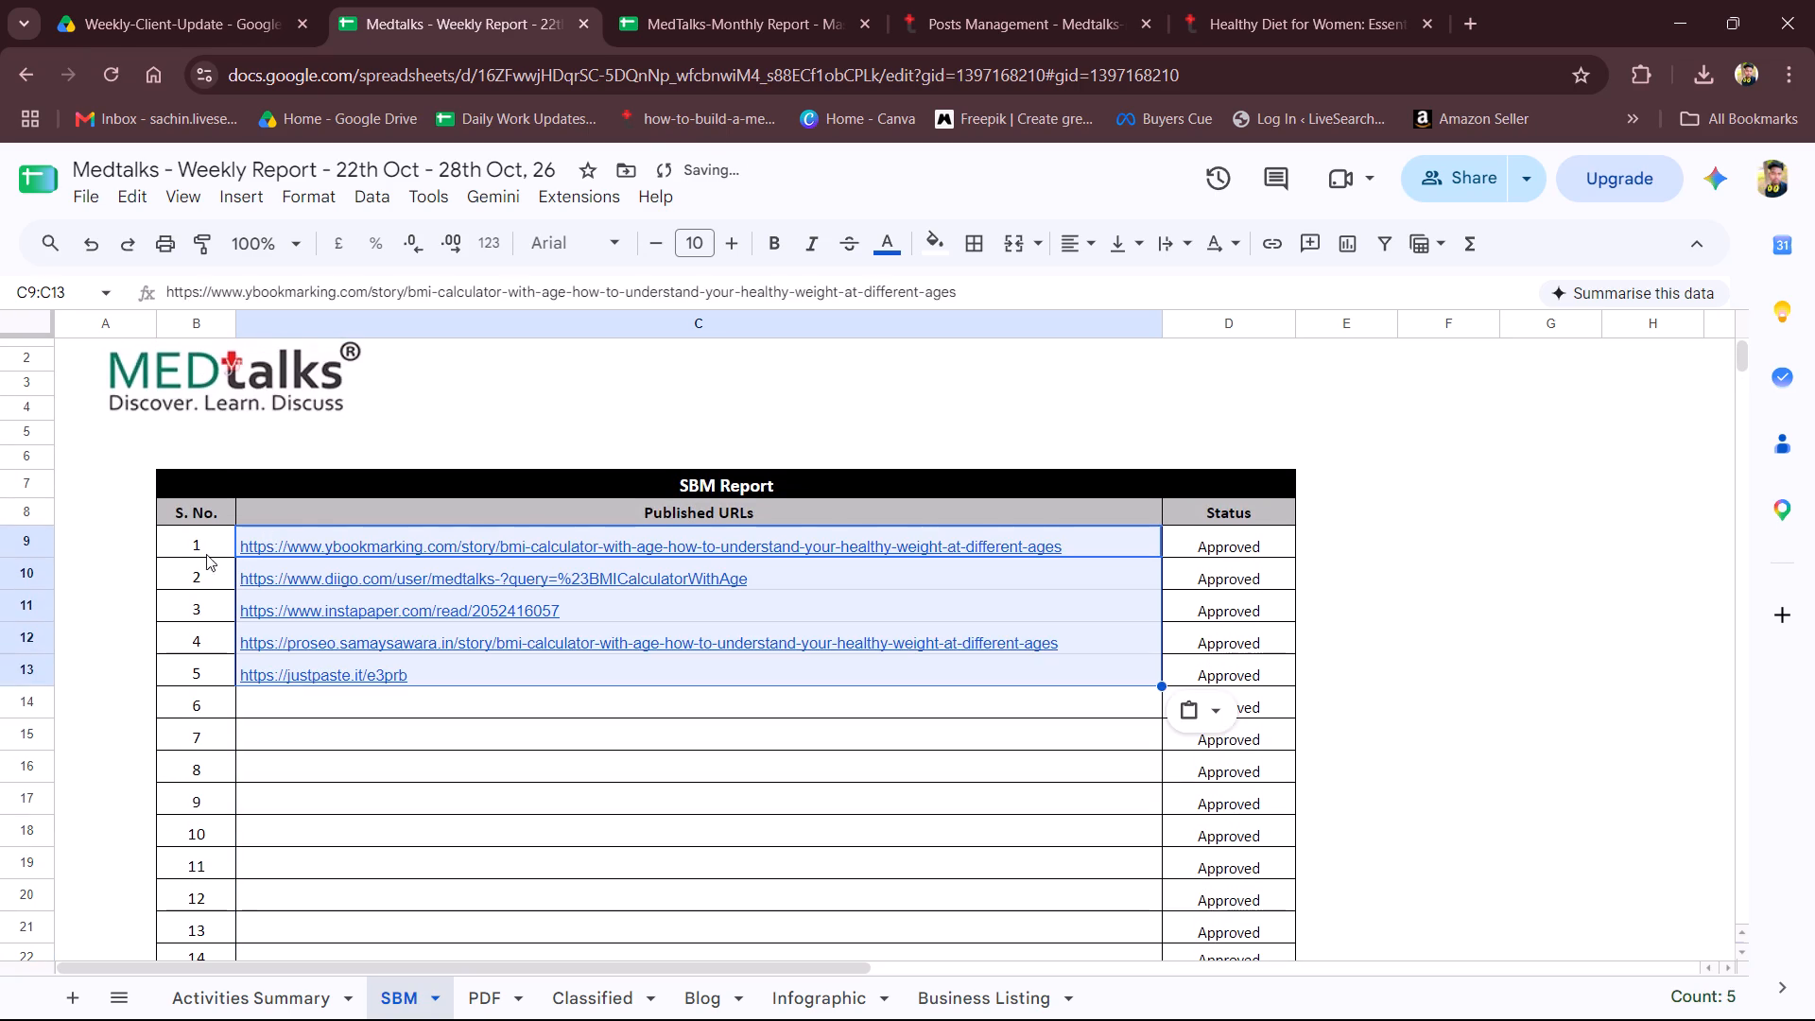
Delete the leftover rows 14–26 below the fifth link in the SBM Report.
{"action": "left_click", "coordinate": [19, 701]}
{"action": "scroll", "coordinate": [31, 746], "scroll_direction": "down", "scroll_amount": 1}
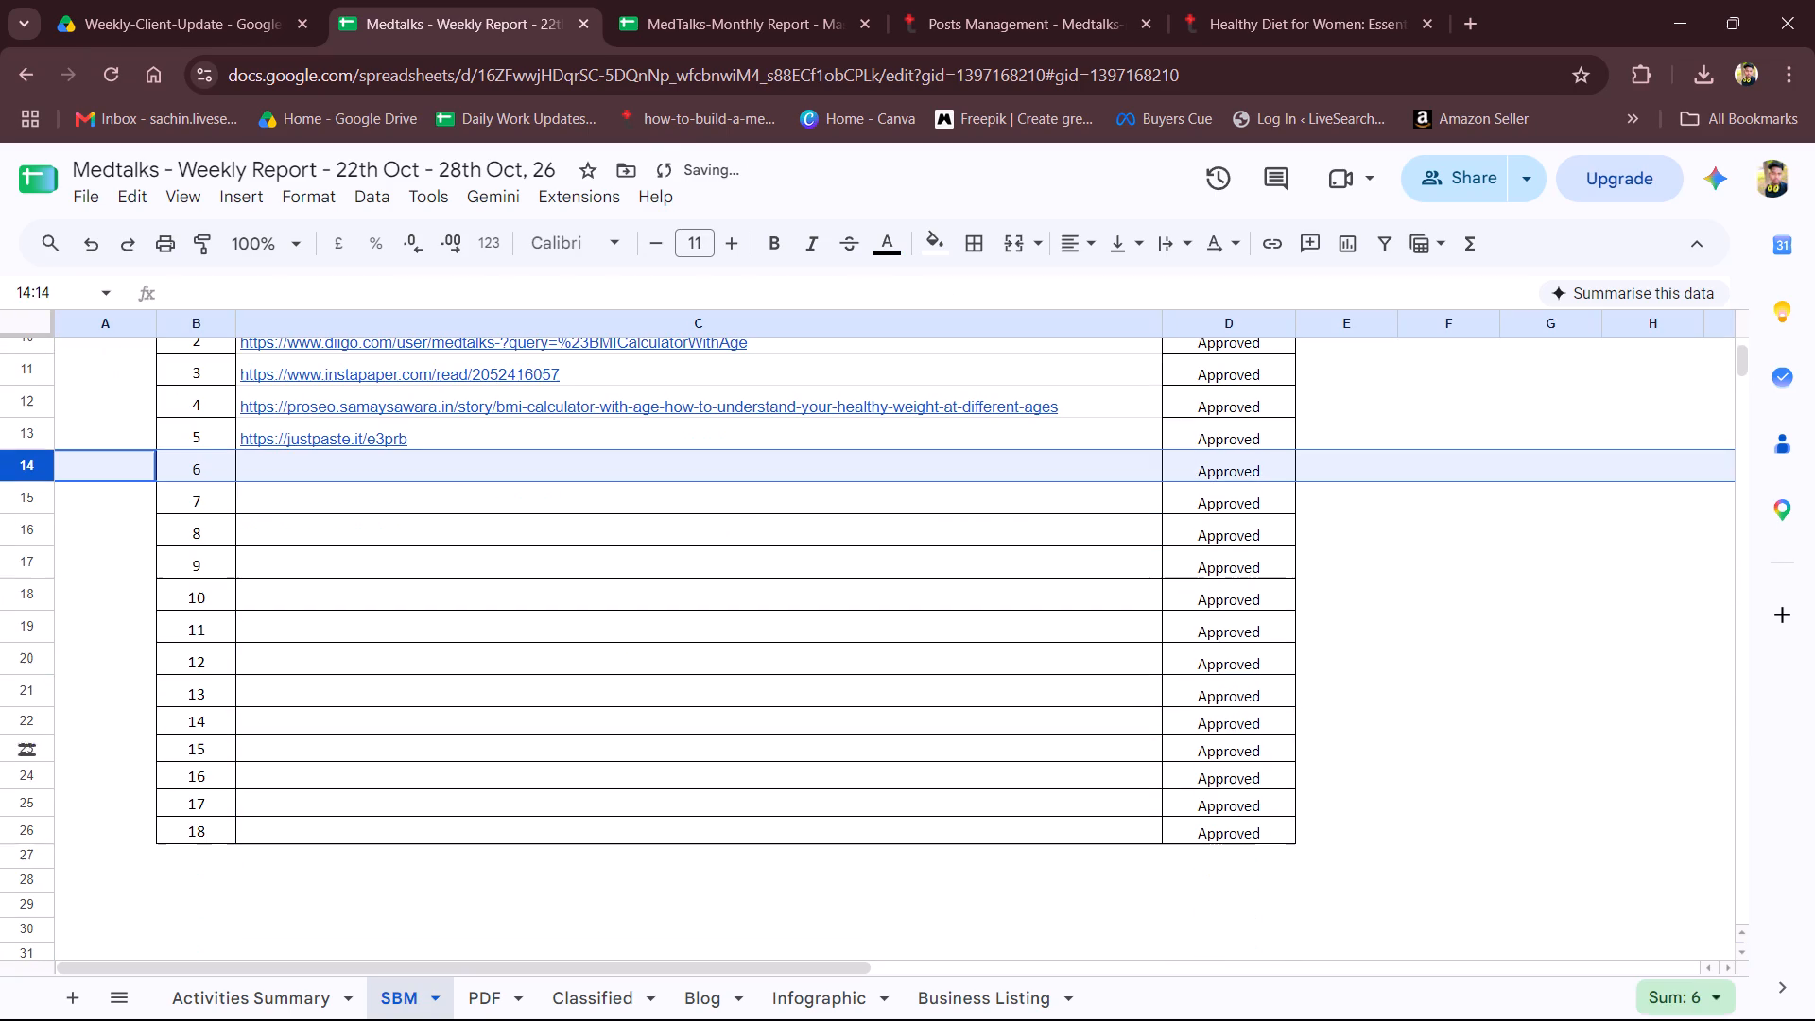
{"action": "scroll", "coordinate": [34, 754], "scroll_direction": "down", "scroll_amount": 1}
{"action": "left_click", "coordinate": [31, 835], "text": "shift"}
{"action": "right_click", "coordinate": [0, 593]}
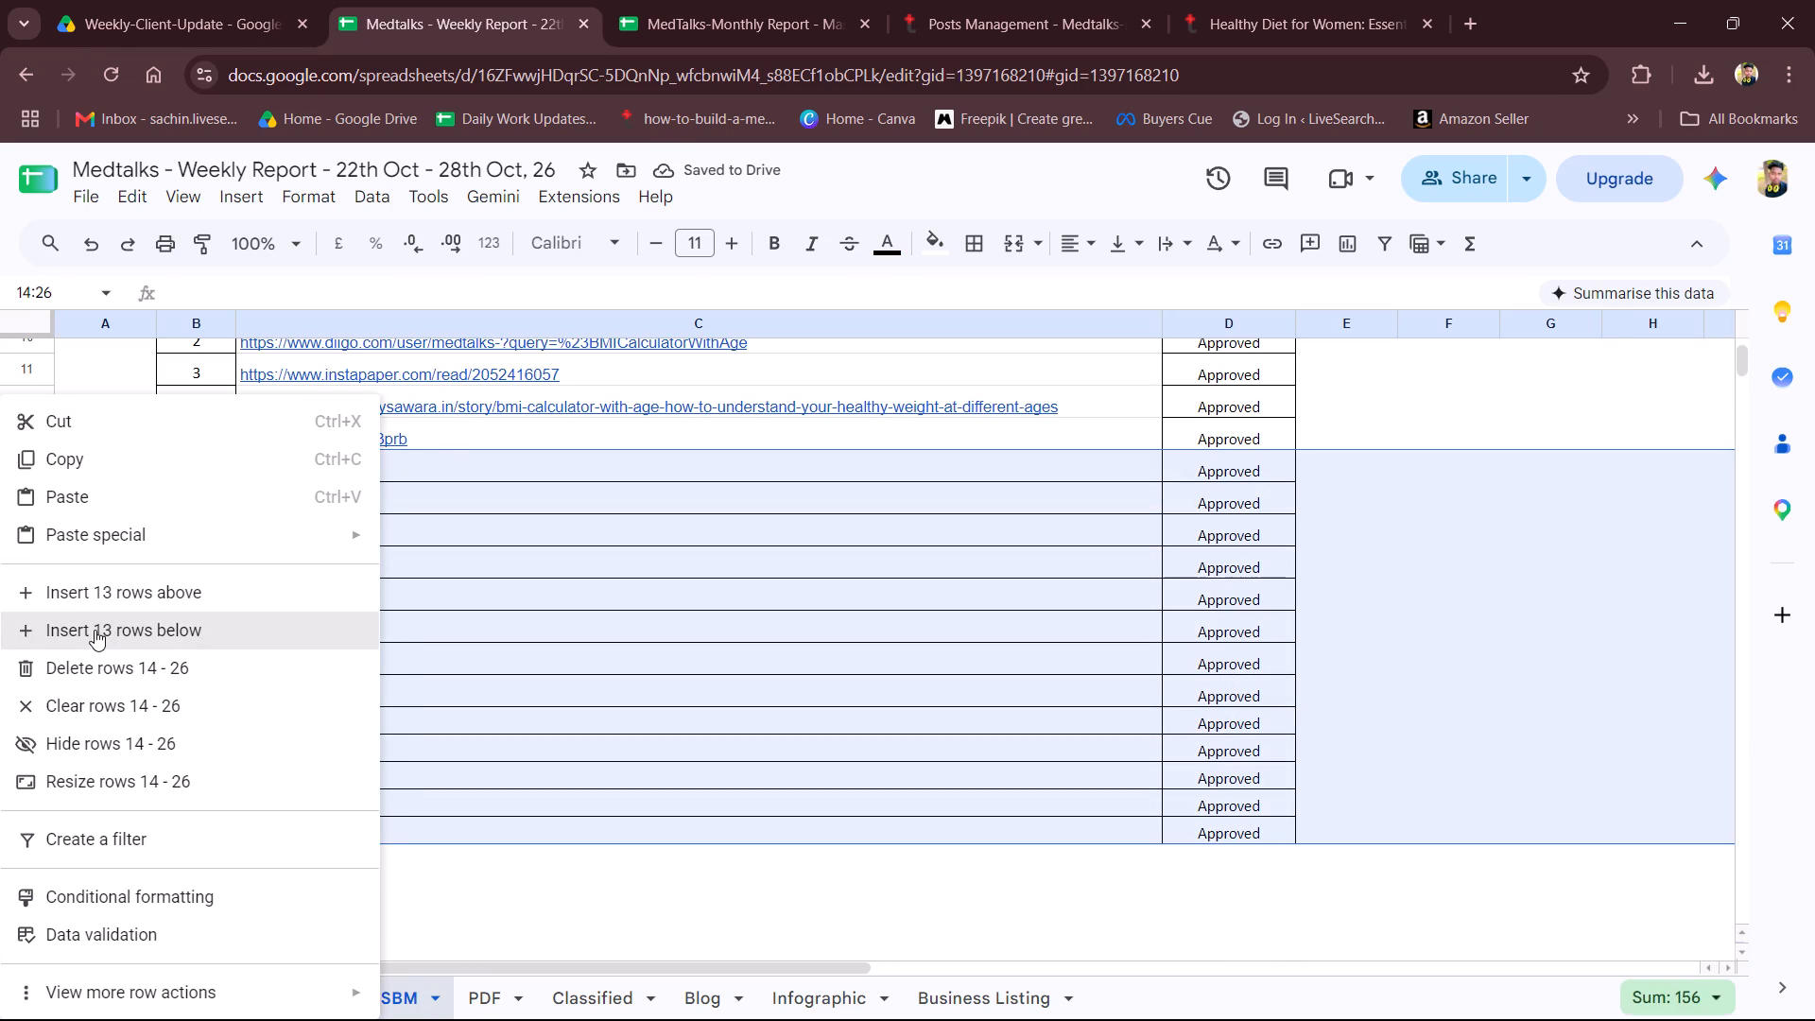
{"action": "left_click", "coordinate": [91, 651]}
{"action": "scroll", "coordinate": [314, 544], "scroll_direction": "up", "scroll_amount": 1}
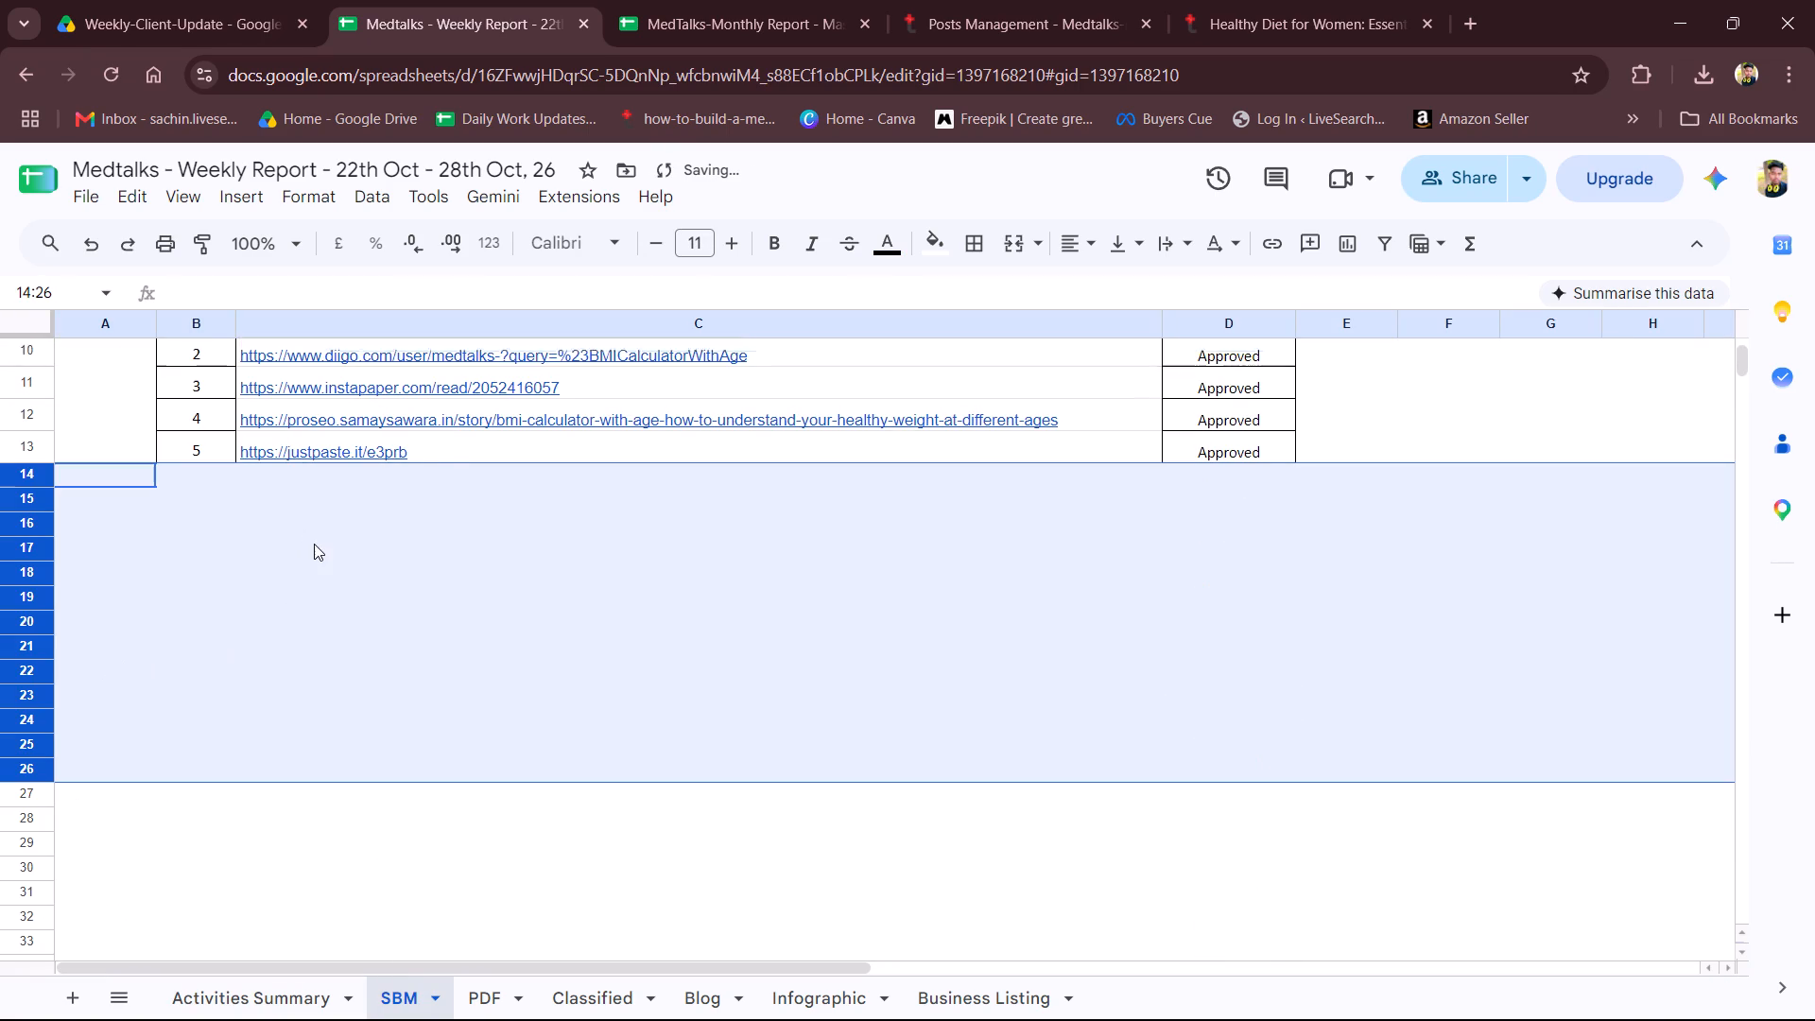
Apply all borders to the five pasted links in C9:C13 of the SBM Report.
{"action": "scroll", "coordinate": [314, 544], "scroll_direction": "up", "scroll_amount": 1}
{"action": "left_click", "coordinate": [359, 527]}
{"action": "left_click", "coordinate": [454, 655], "text": "shift"}
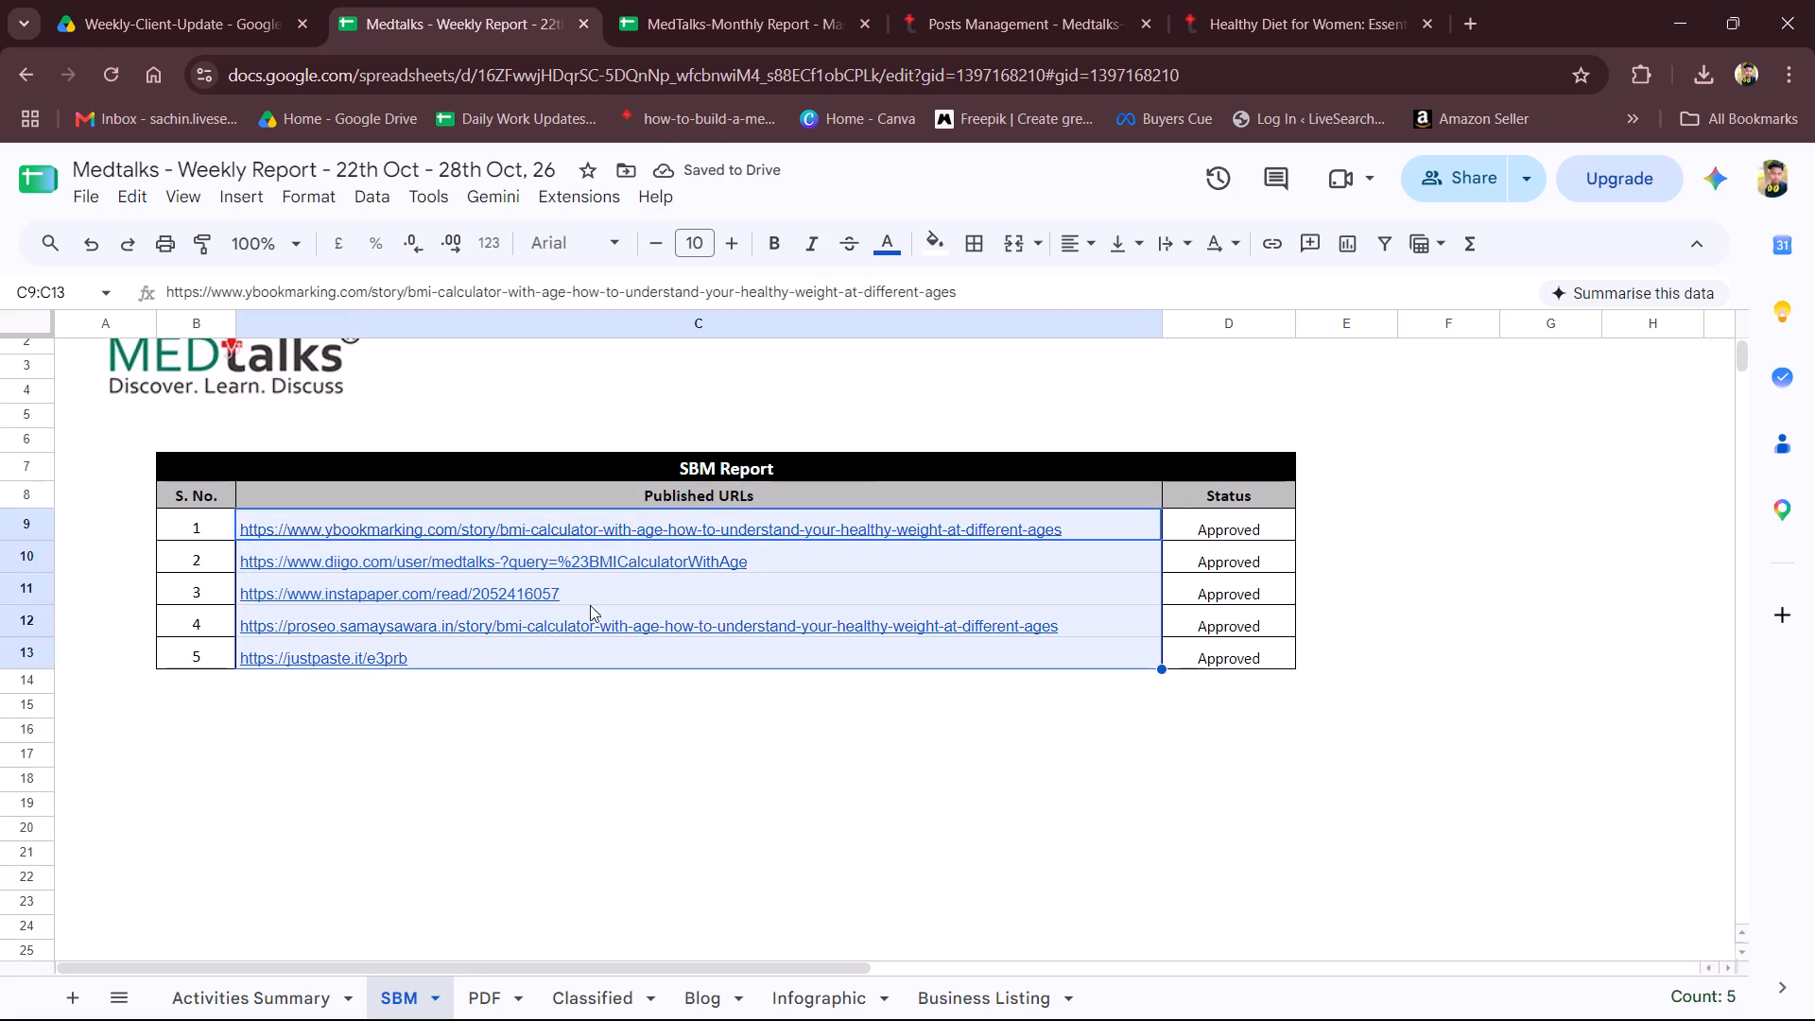
{"action": "left_click", "coordinate": [990, 242]}
{"action": "left_click", "coordinate": [990, 300]}
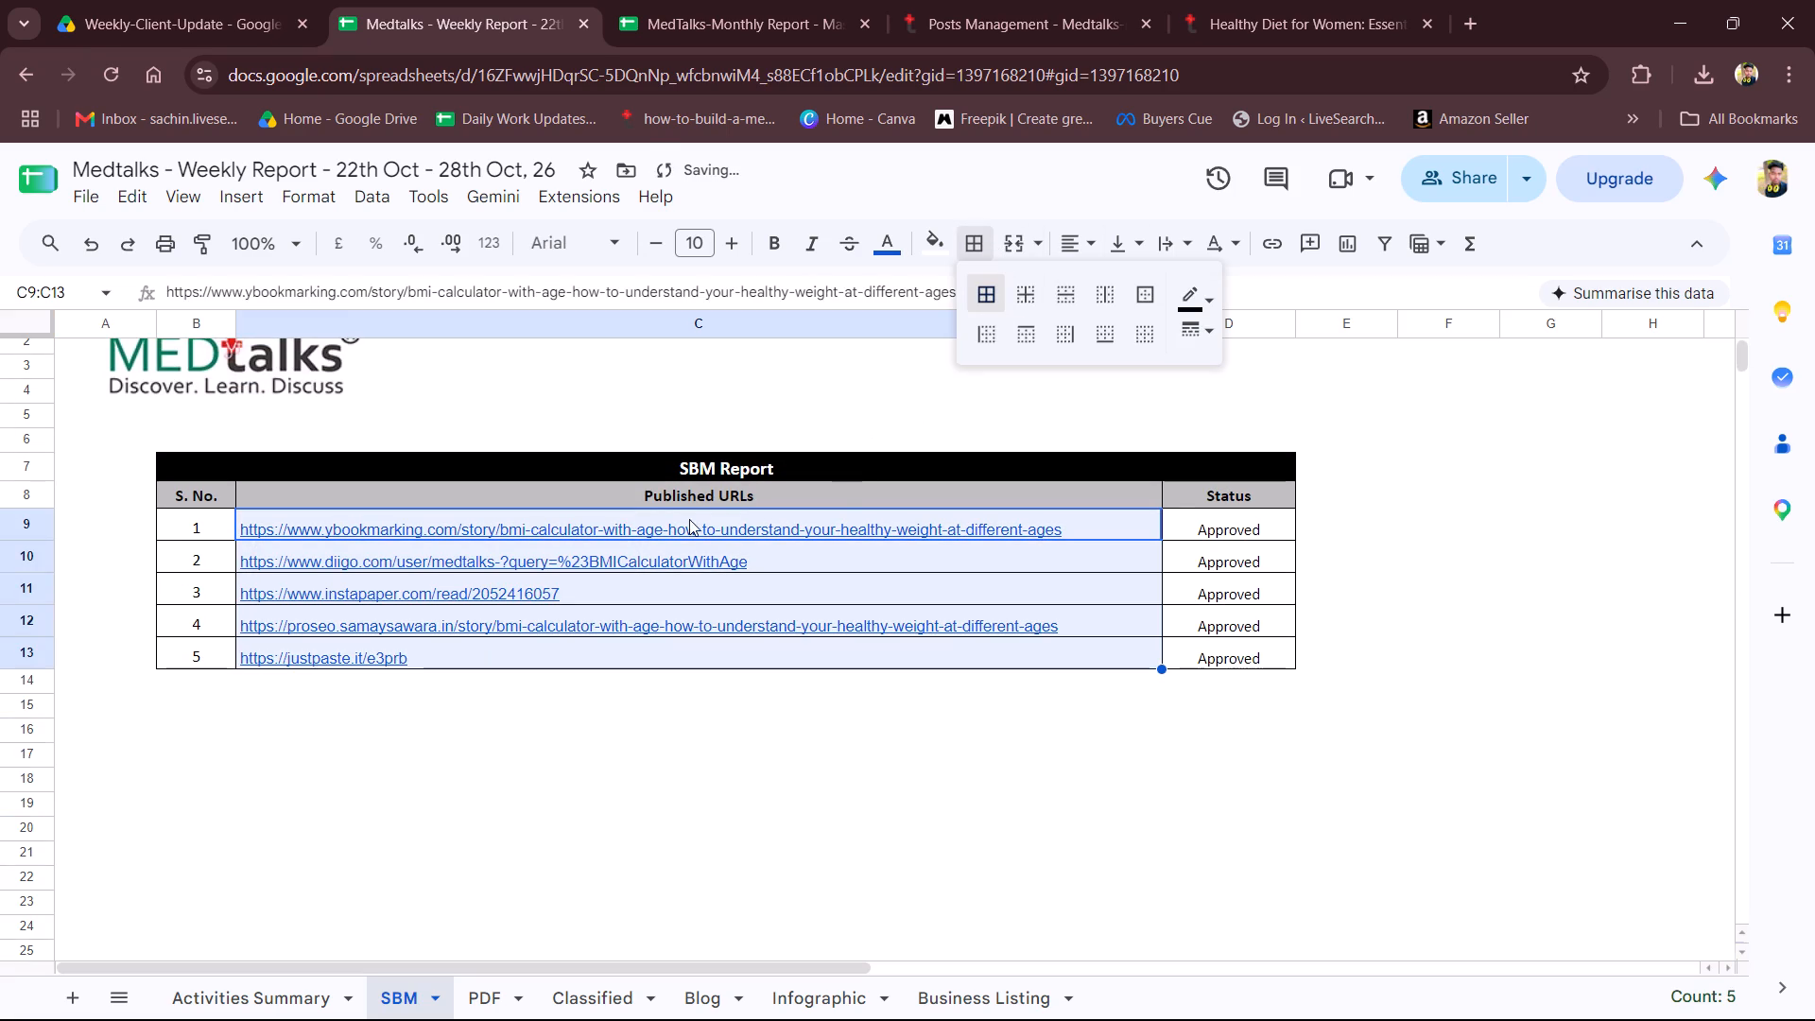
{"action": "left_click", "coordinate": [593, 758]}
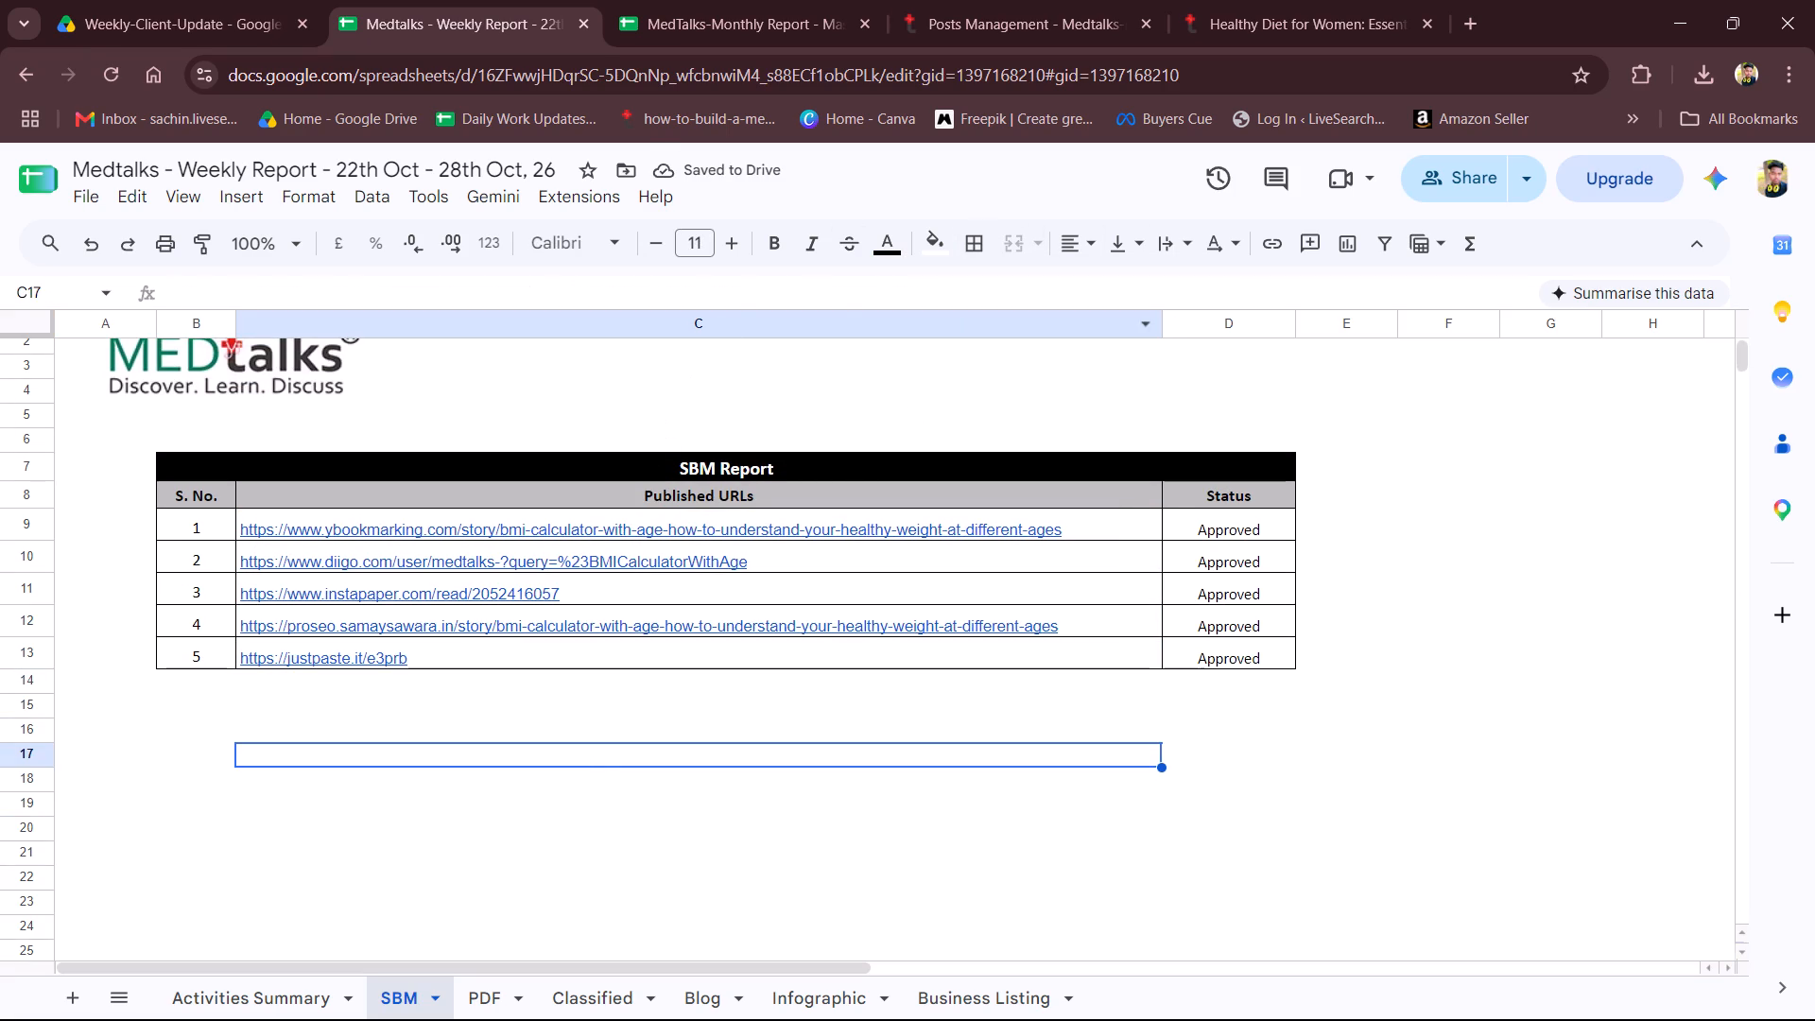
In the Master Seat report's SBM sheet, mark the five 27 Oct links as Shared by filling the value from H7 down to H12.
{"action": "left_click", "coordinate": [735, 0]}
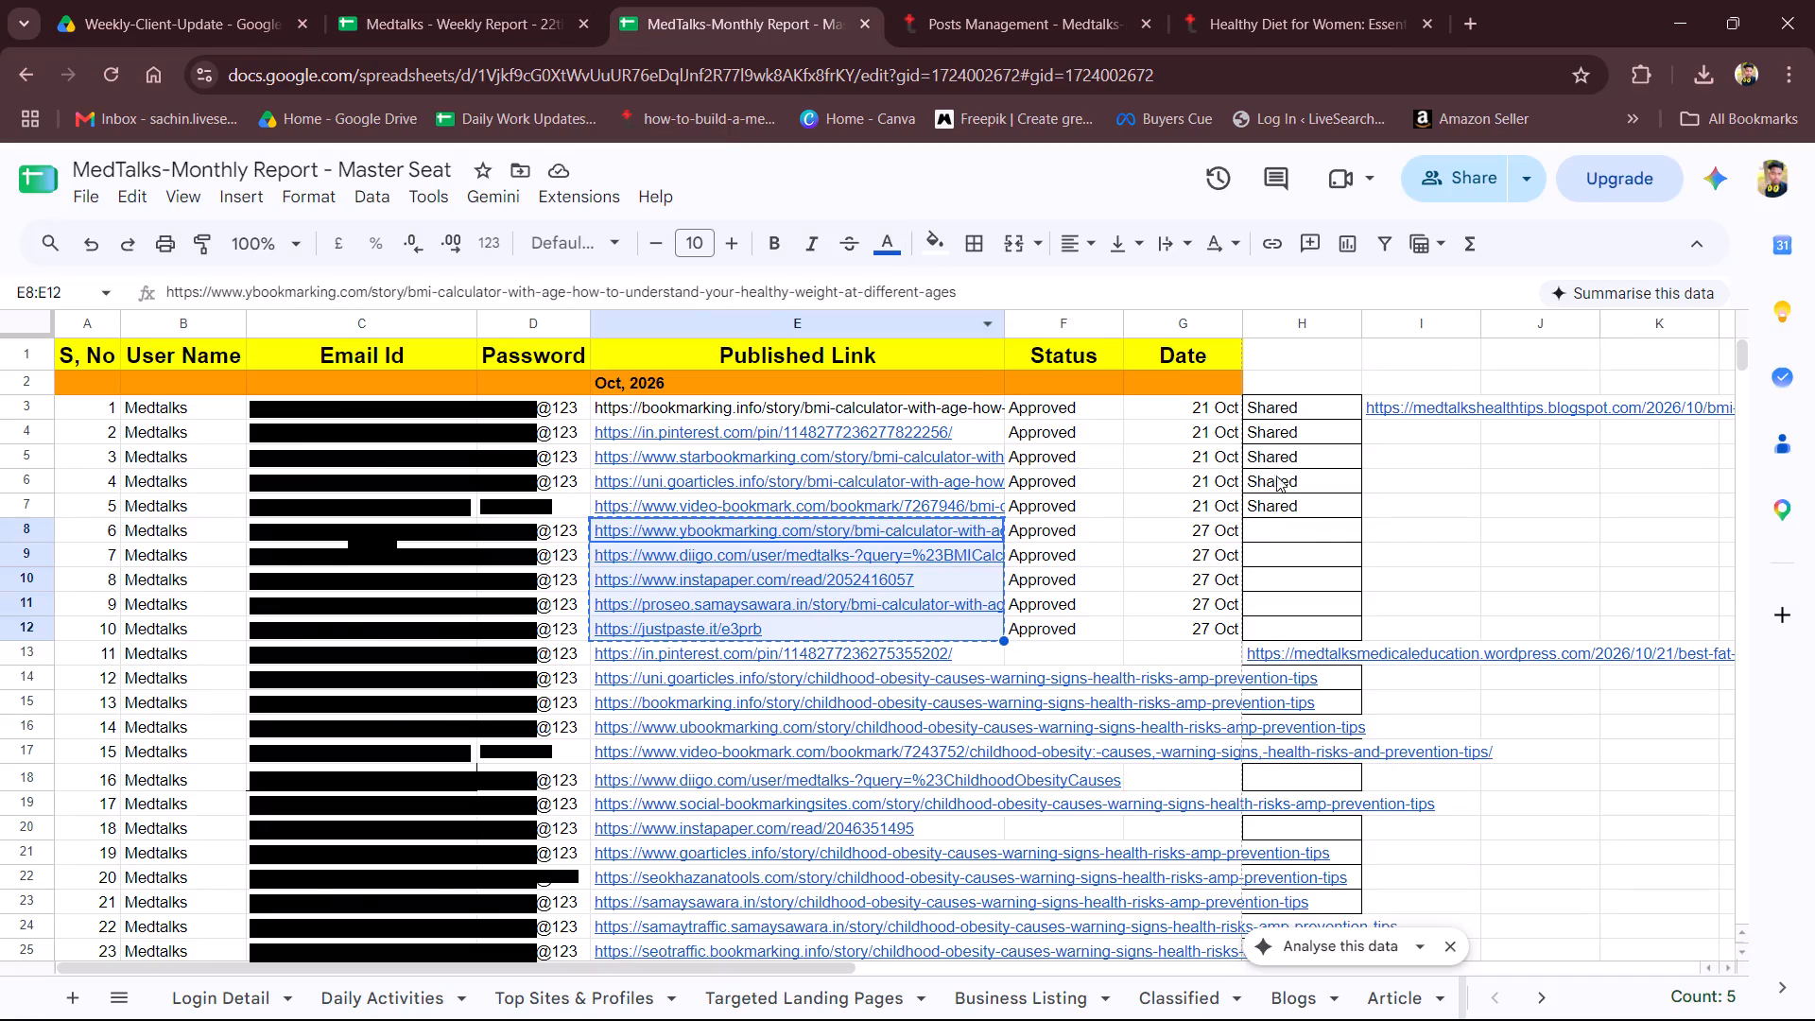
{"action": "left_click", "coordinate": [1281, 502]}
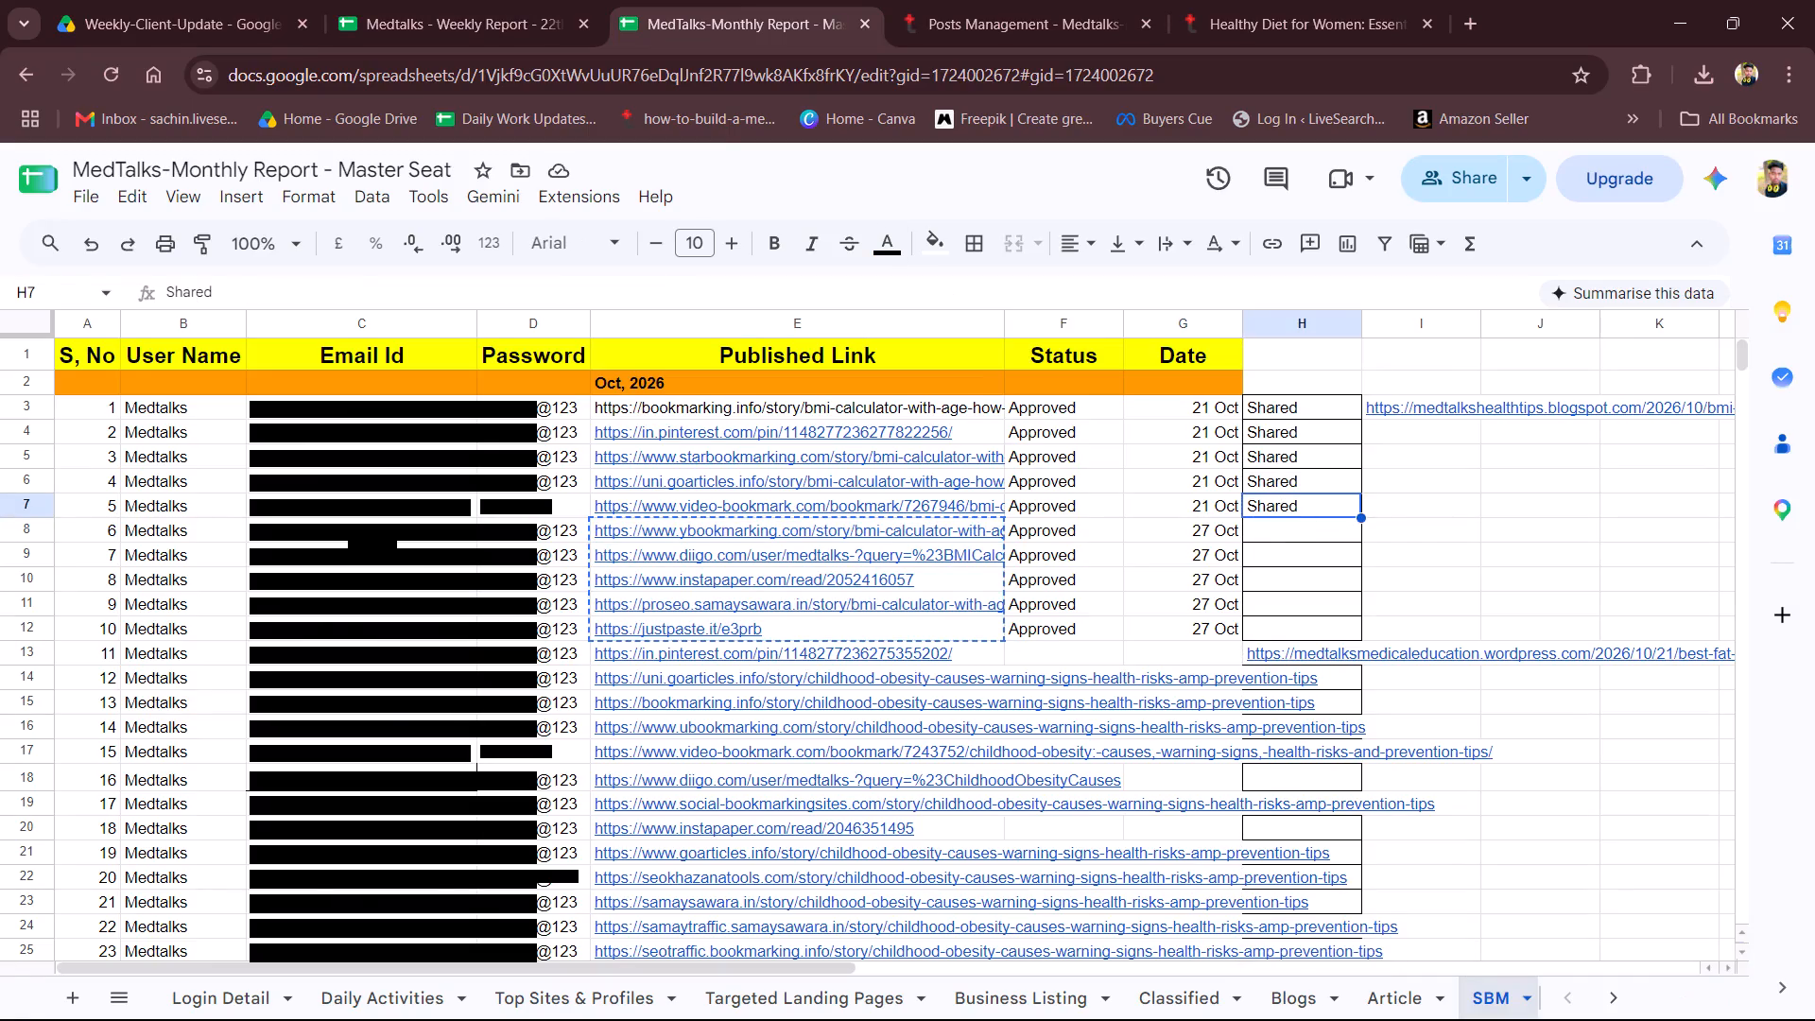
{"action": "left_click_drag", "start_coordinate": [1359, 519], "coordinate": [1375, 633]}
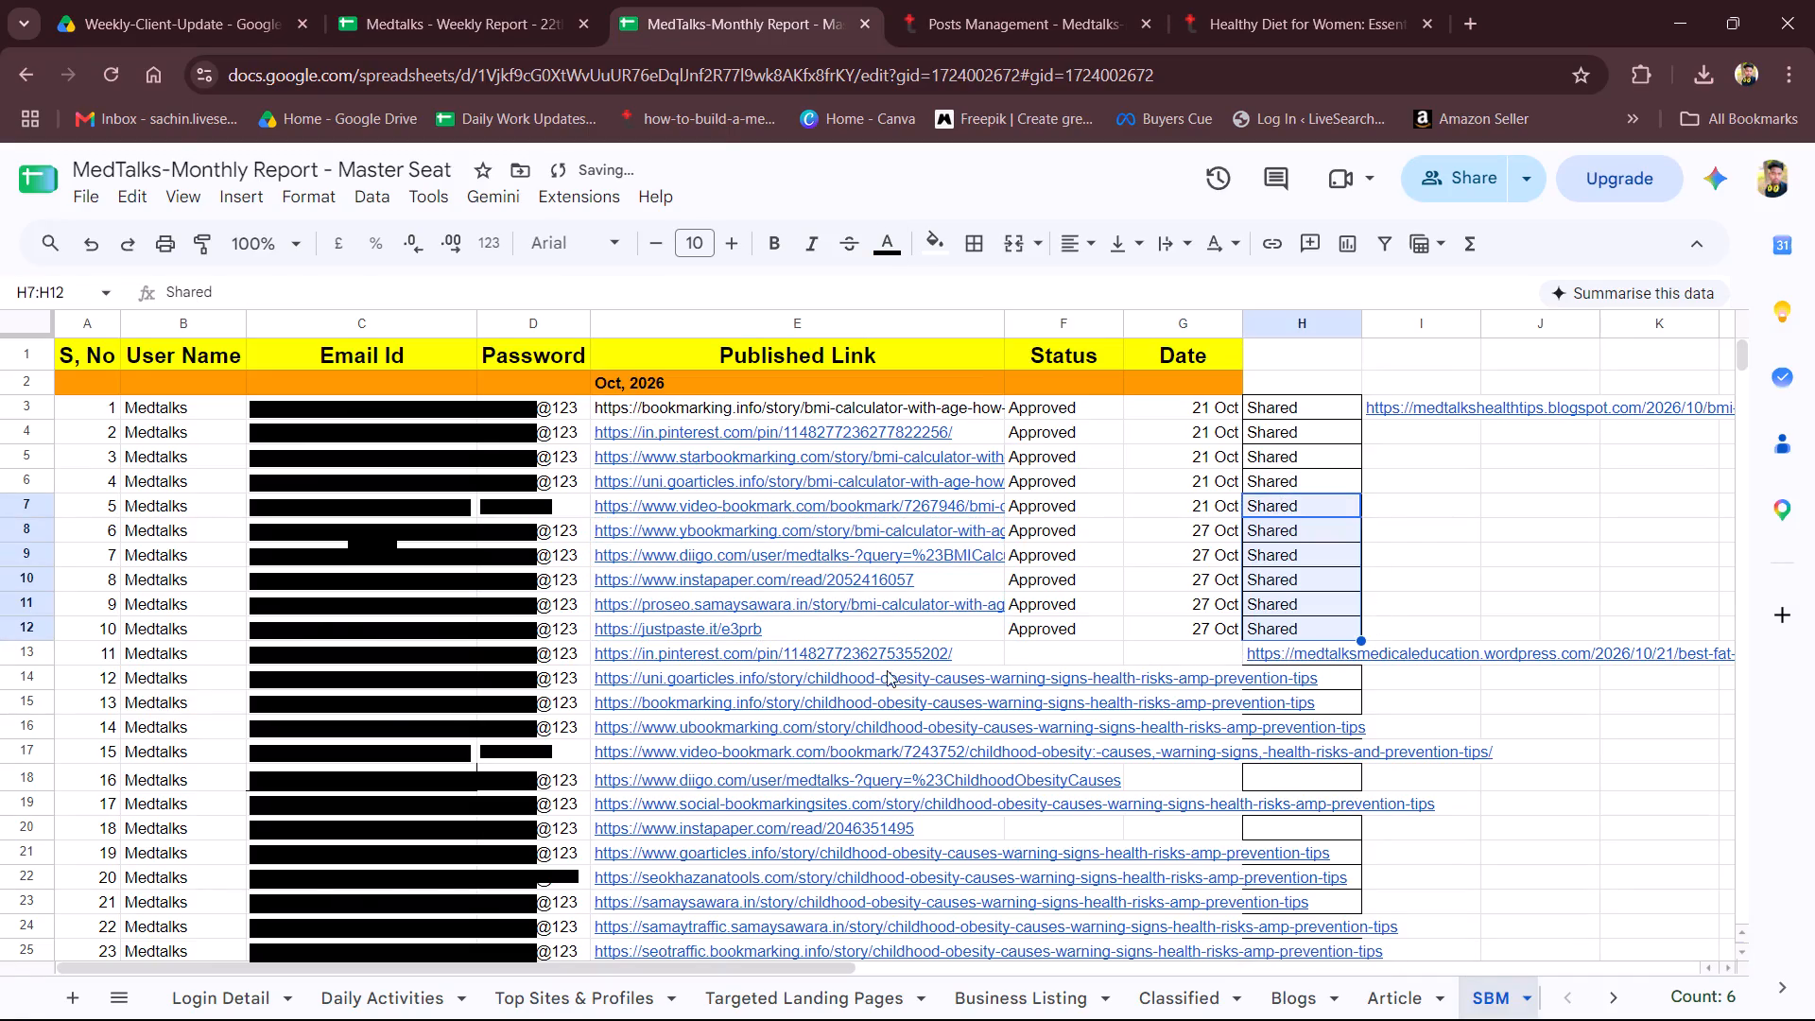
Follow the 28/10/2026 image submission entry in Daily Activities to Infographics and copy the five 28 Oct published links in E3:E7.
{"action": "left_click", "coordinate": [386, 1005]}
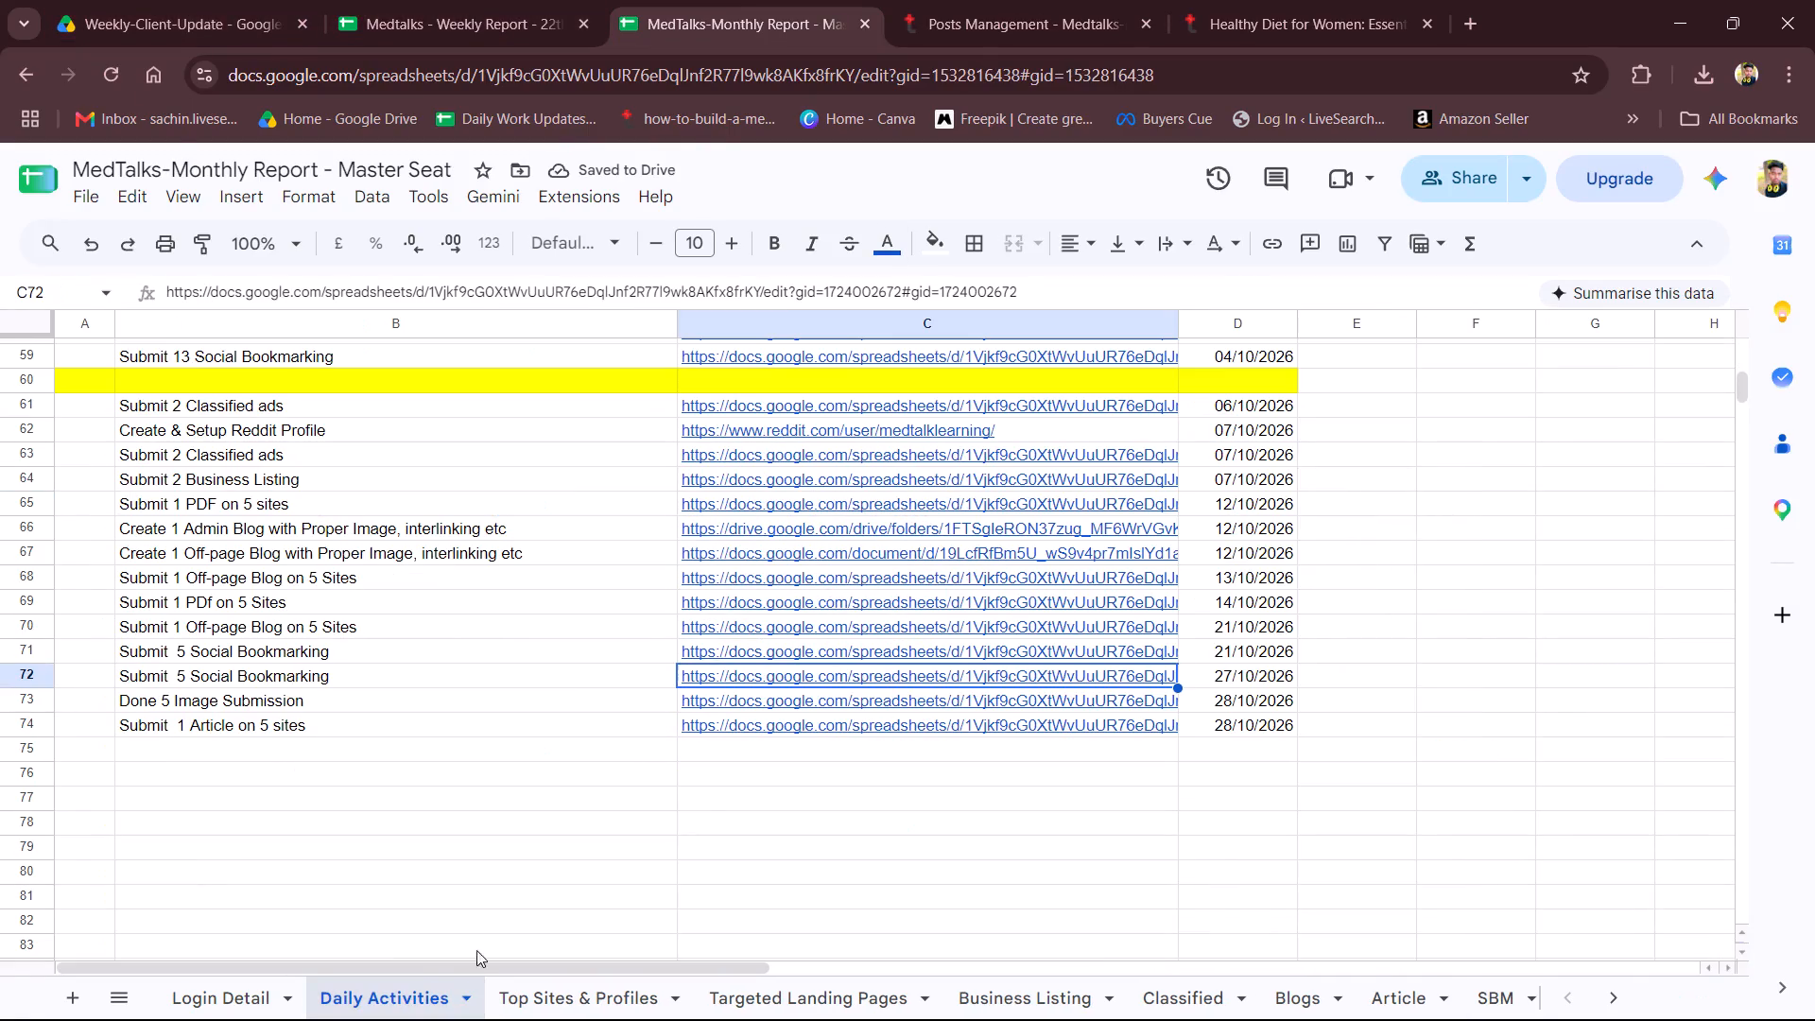
{"action": "left_click", "coordinate": [757, 704]}
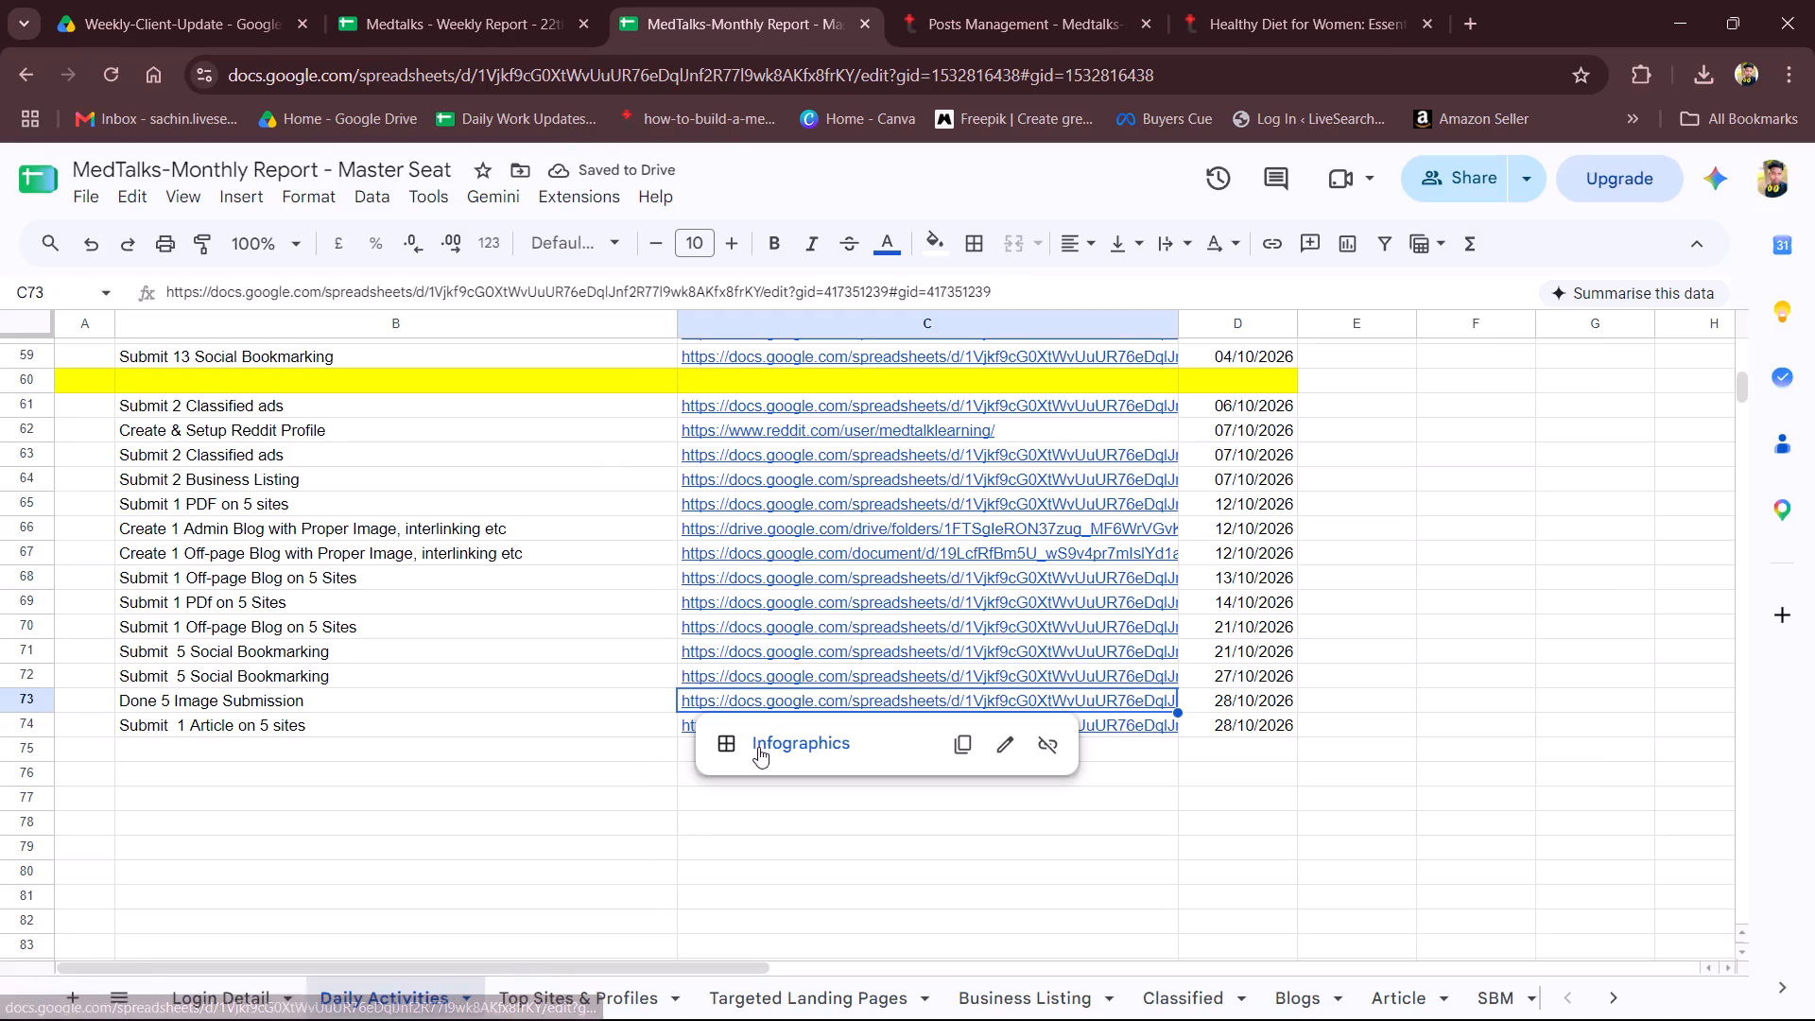
{"action": "left_click", "coordinate": [758, 747]}
{"action": "left_click", "coordinate": [786, 409]}
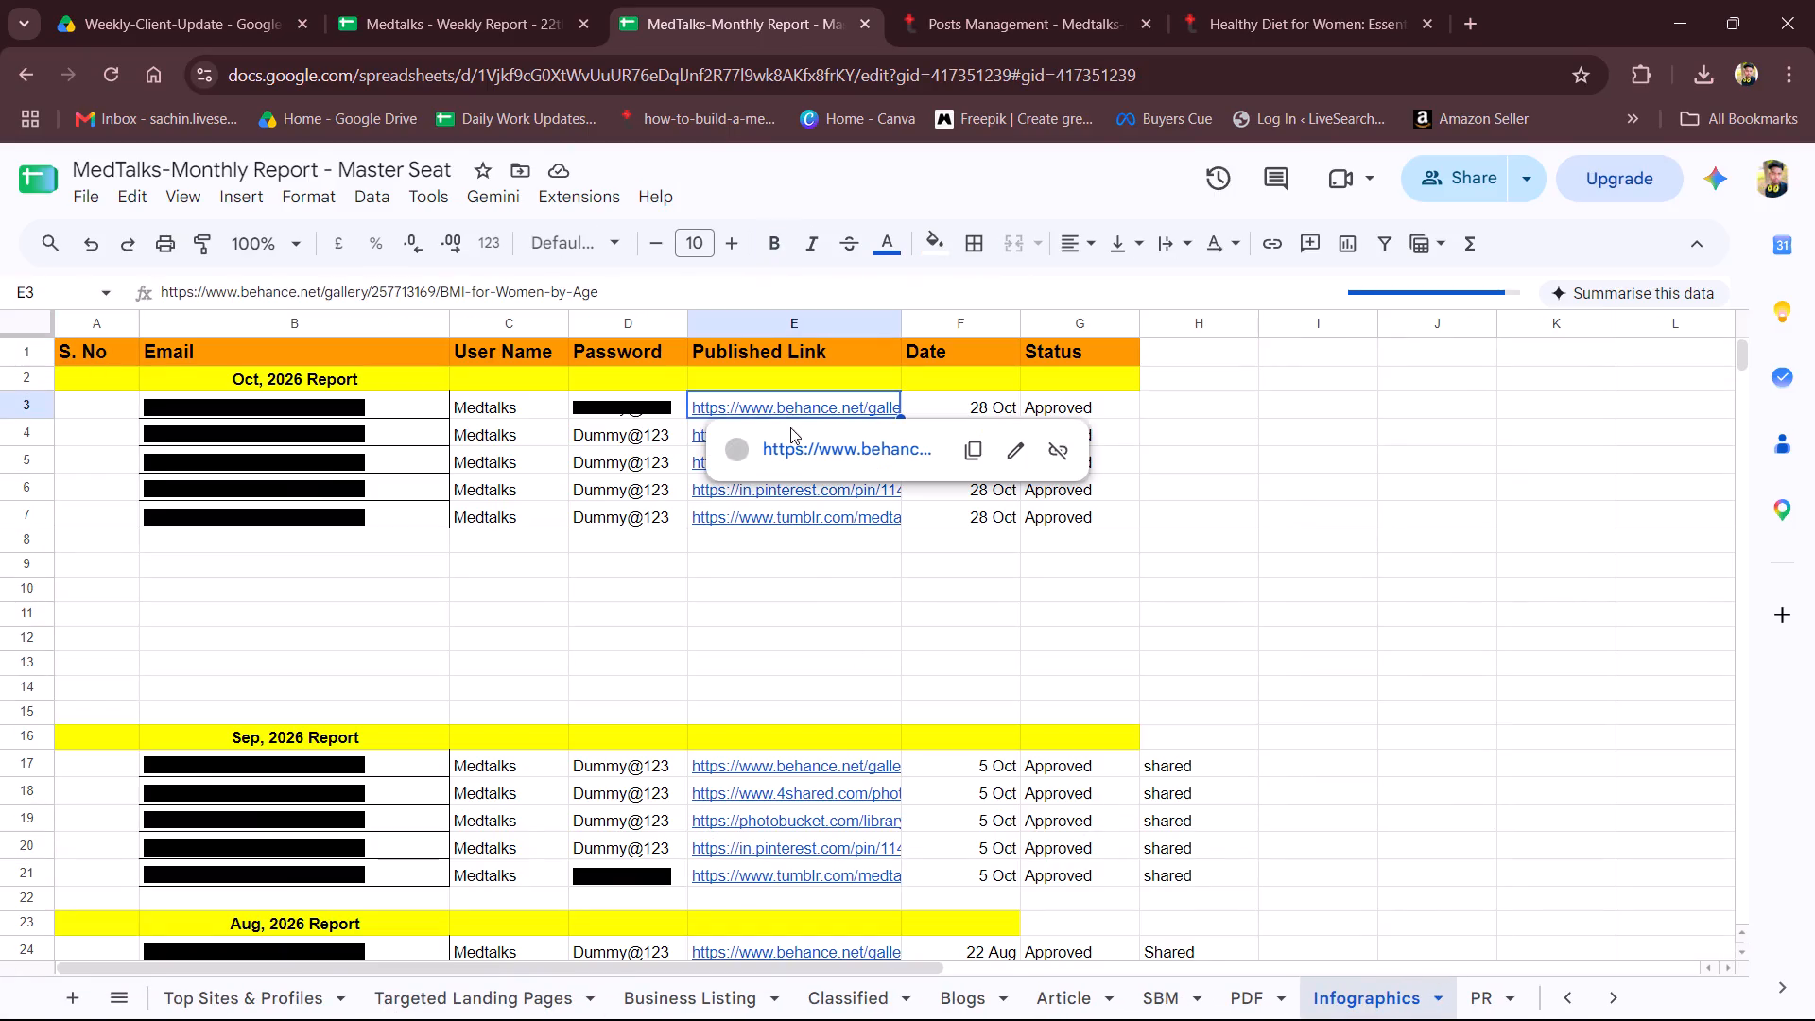
{"action": "left_click", "coordinate": [792, 523], "text": "shift"}
{"action": "key", "text": "ctrl+c"}
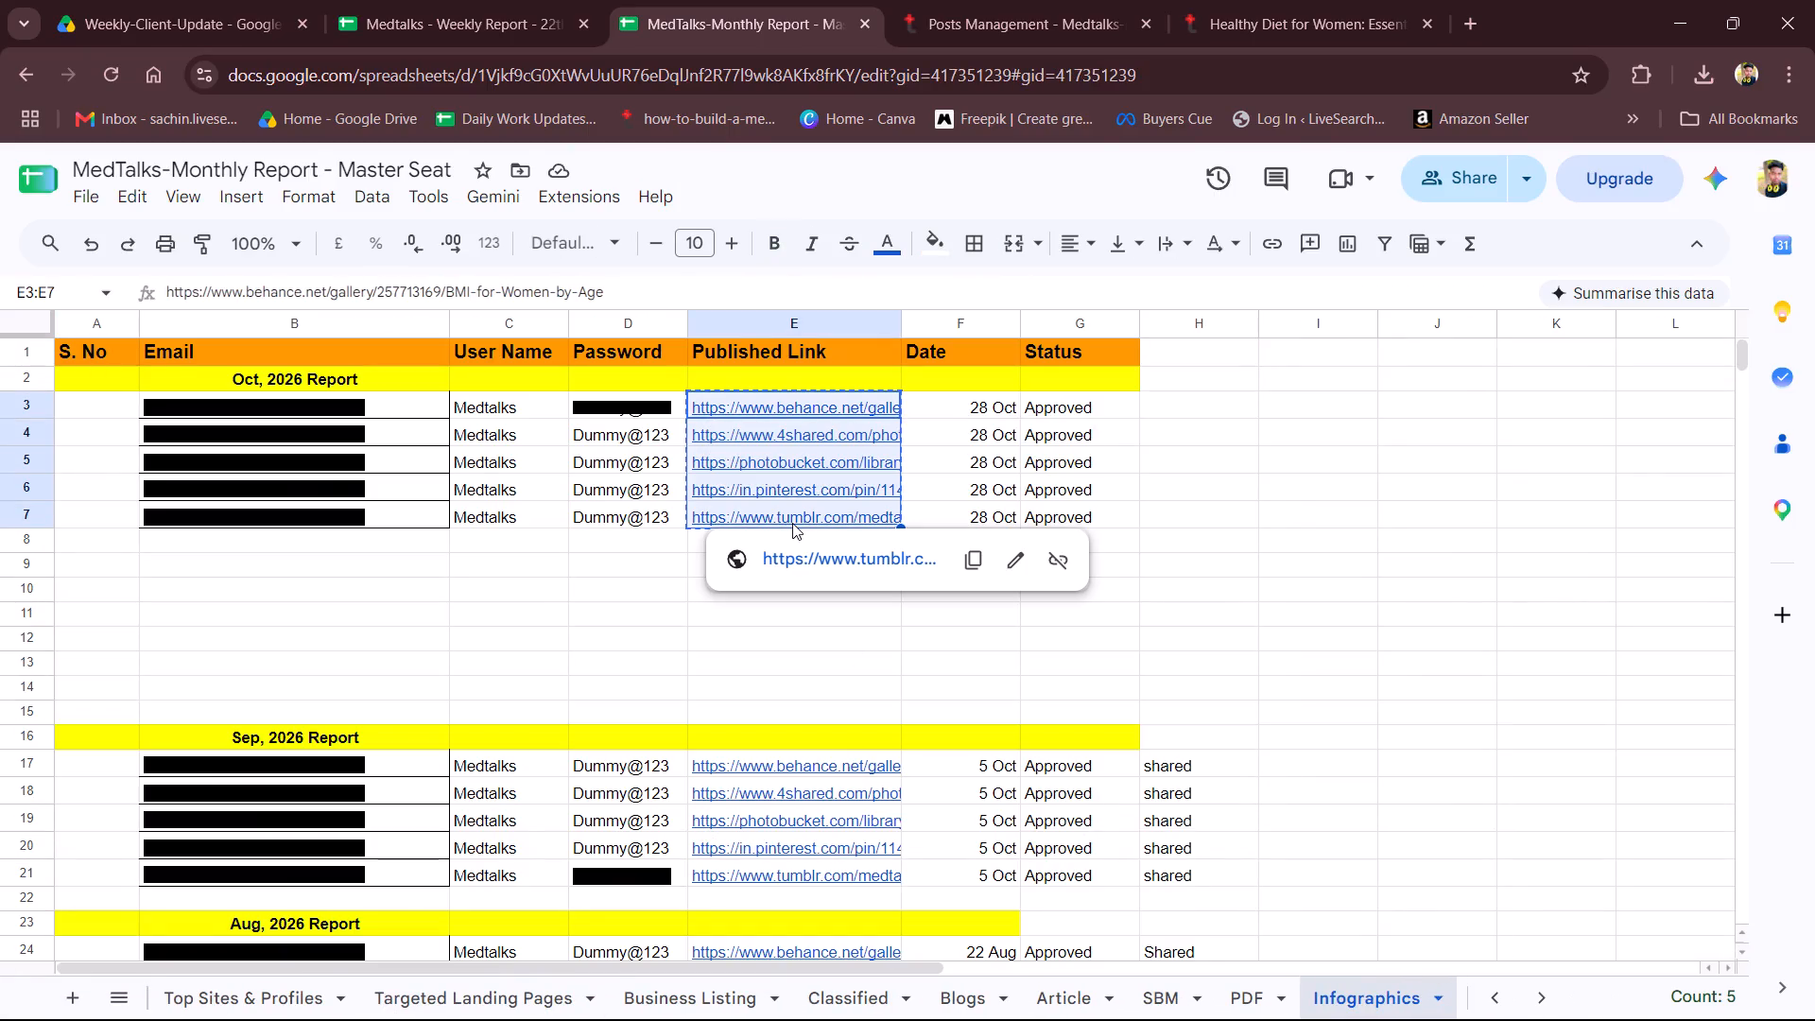
In the weekly report, move the Infographic sheet directly after SBM.
{"action": "left_click", "coordinate": [394, 0]}
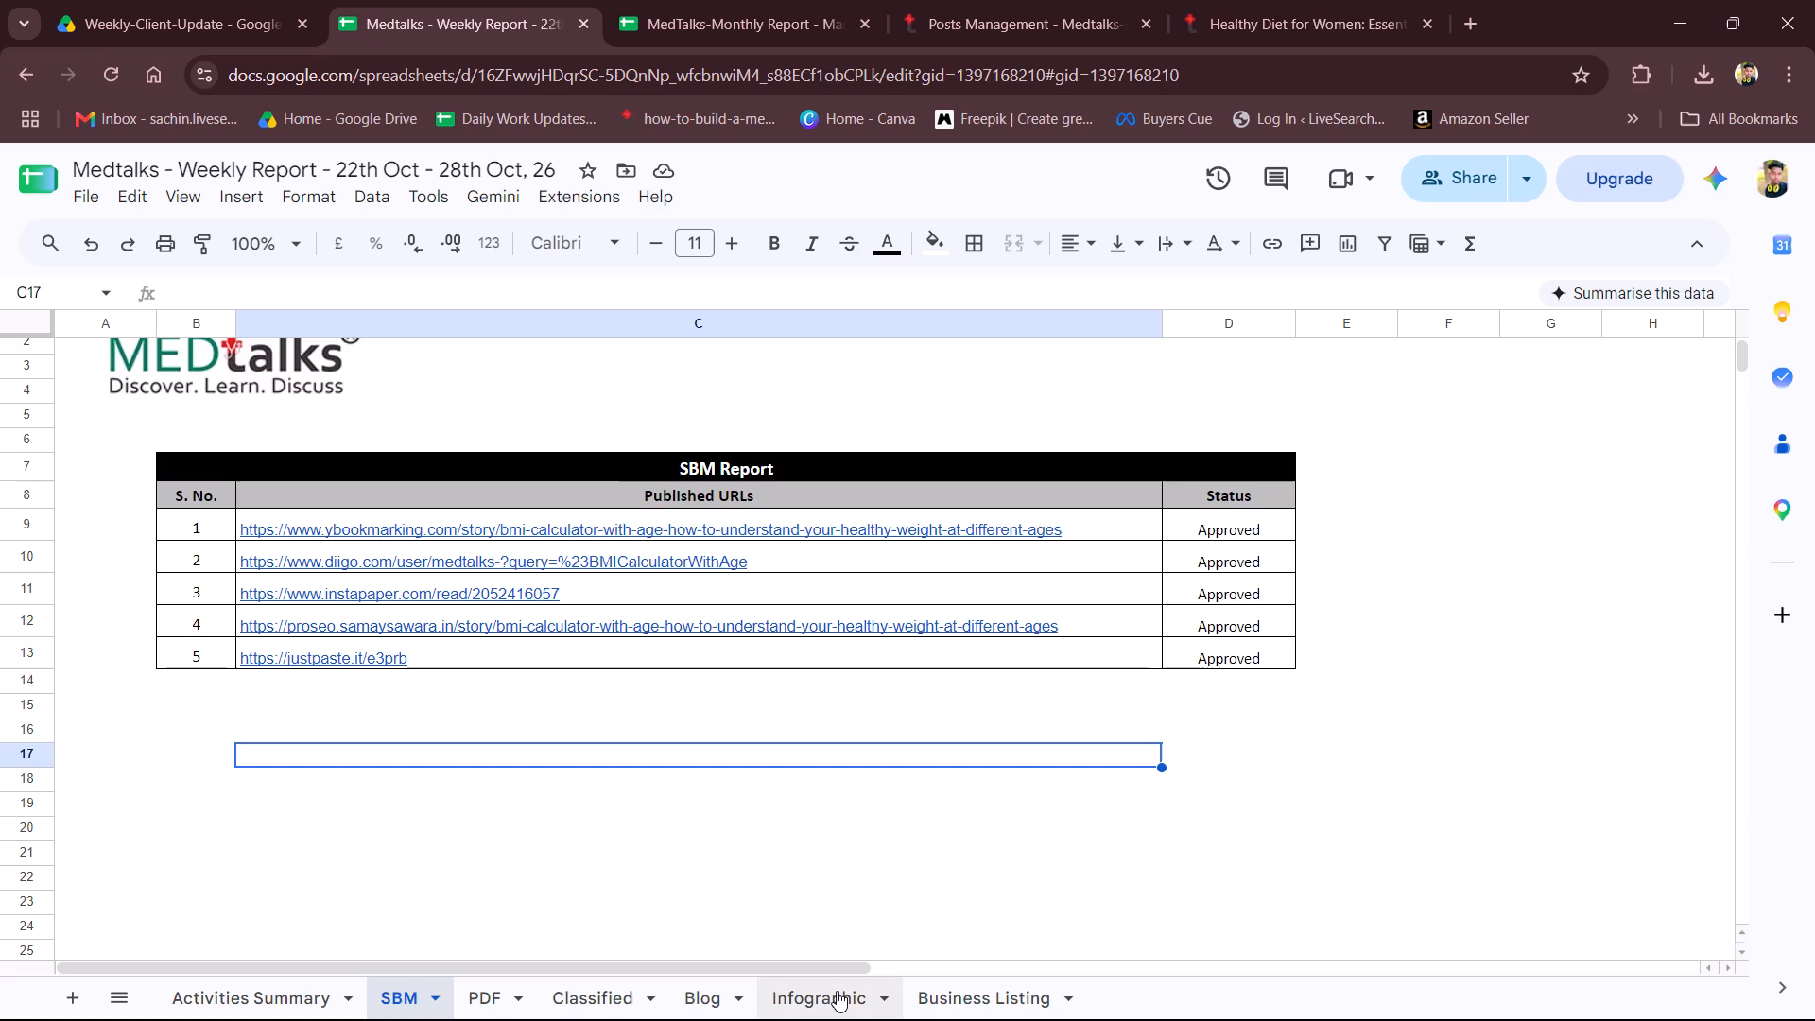
{"action": "left_click_drag", "start_coordinate": [837, 991], "coordinate": [460, 996]}
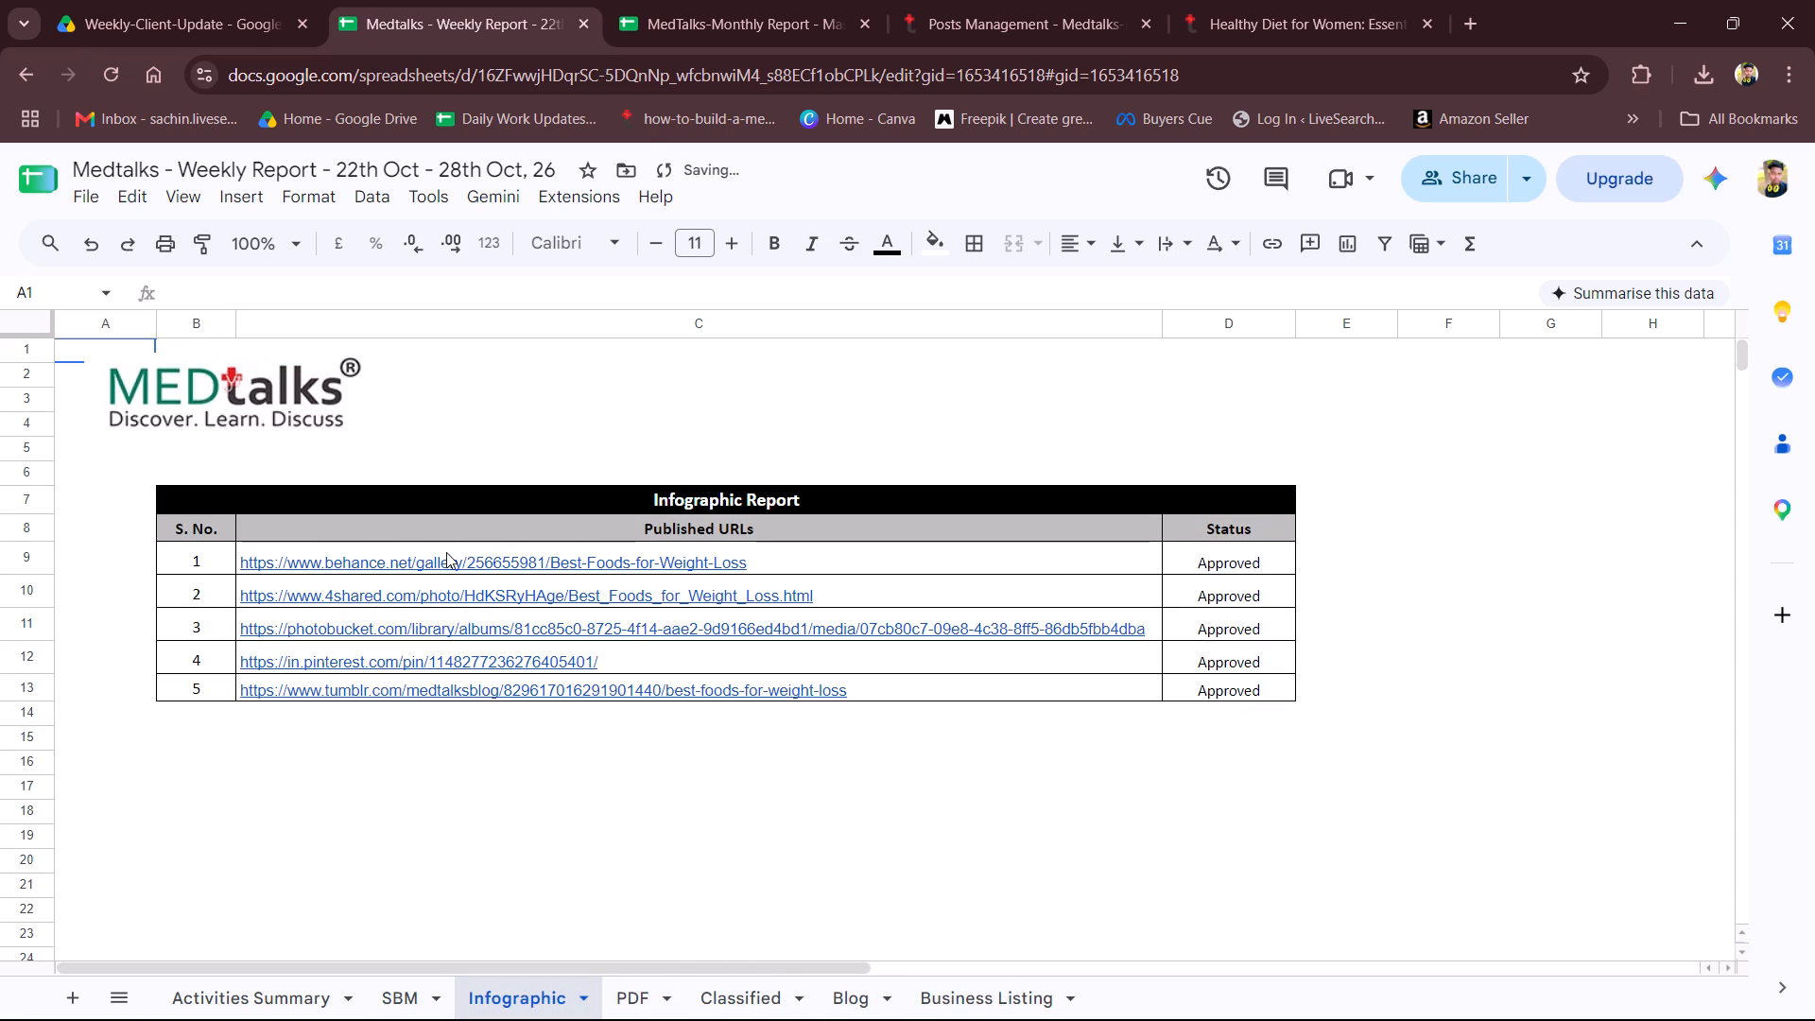
Replace the old Published URLs in C9:C13 of the Infographic Report with the five copied links and apply all borders to them.
{"action": "left_click", "coordinate": [446, 555]}
{"action": "left_click", "coordinate": [718, 689], "text": "shift"}
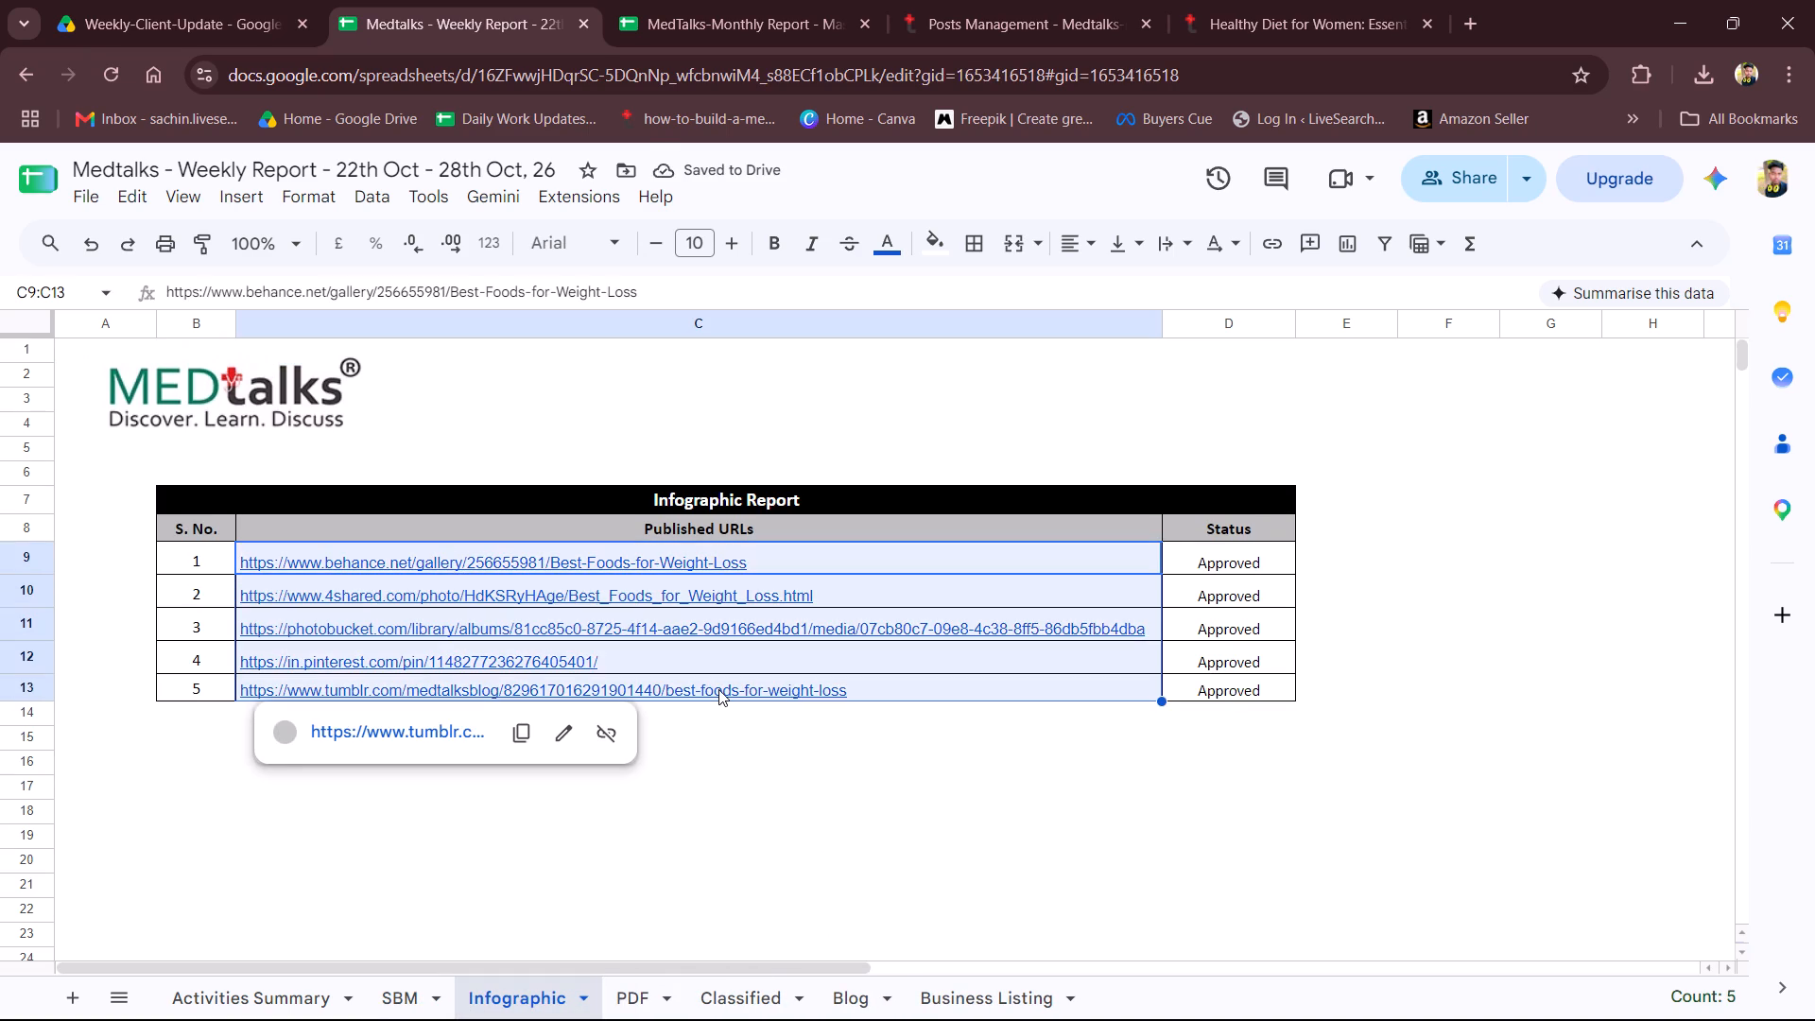
{"action": "key", "text": "BackSpace"}
{"action": "key", "text": "ctrl+v"}
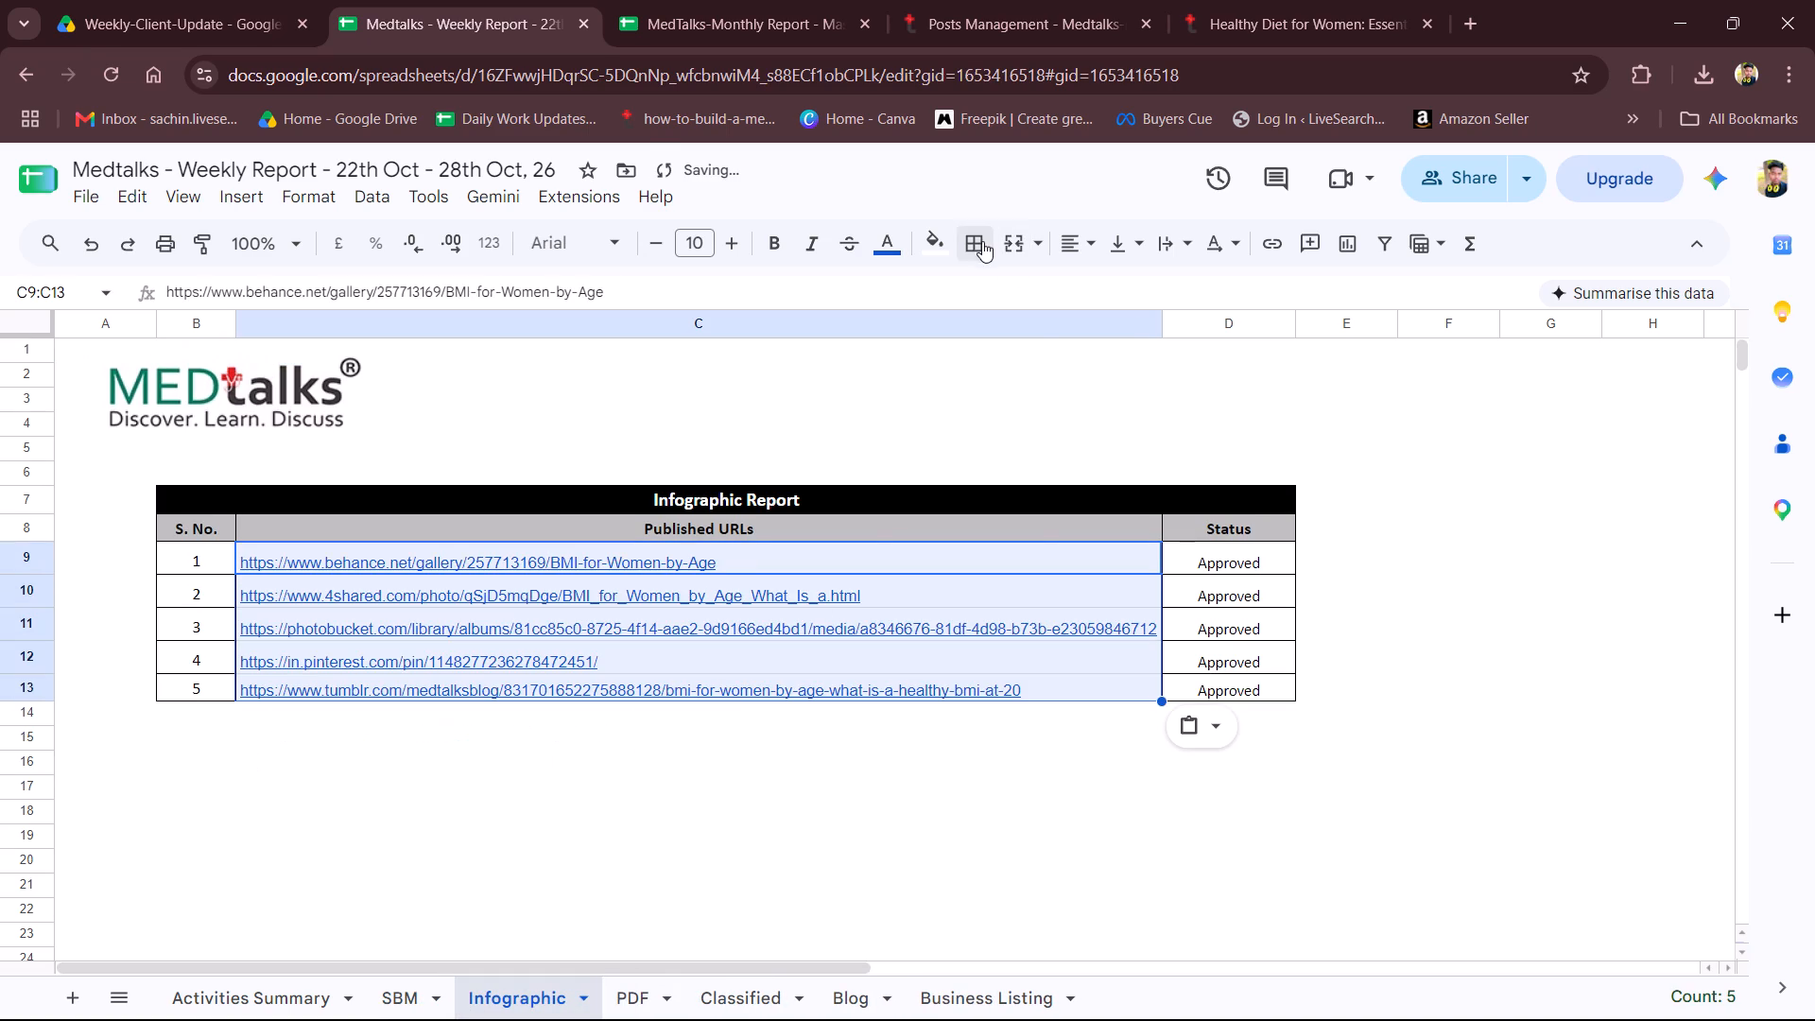
{"action": "left_click", "coordinate": [994, 242]}
{"action": "left_click", "coordinate": [980, 249]}
{"action": "left_click", "coordinate": [996, 289]}
{"action": "left_click", "coordinate": [674, 853]}
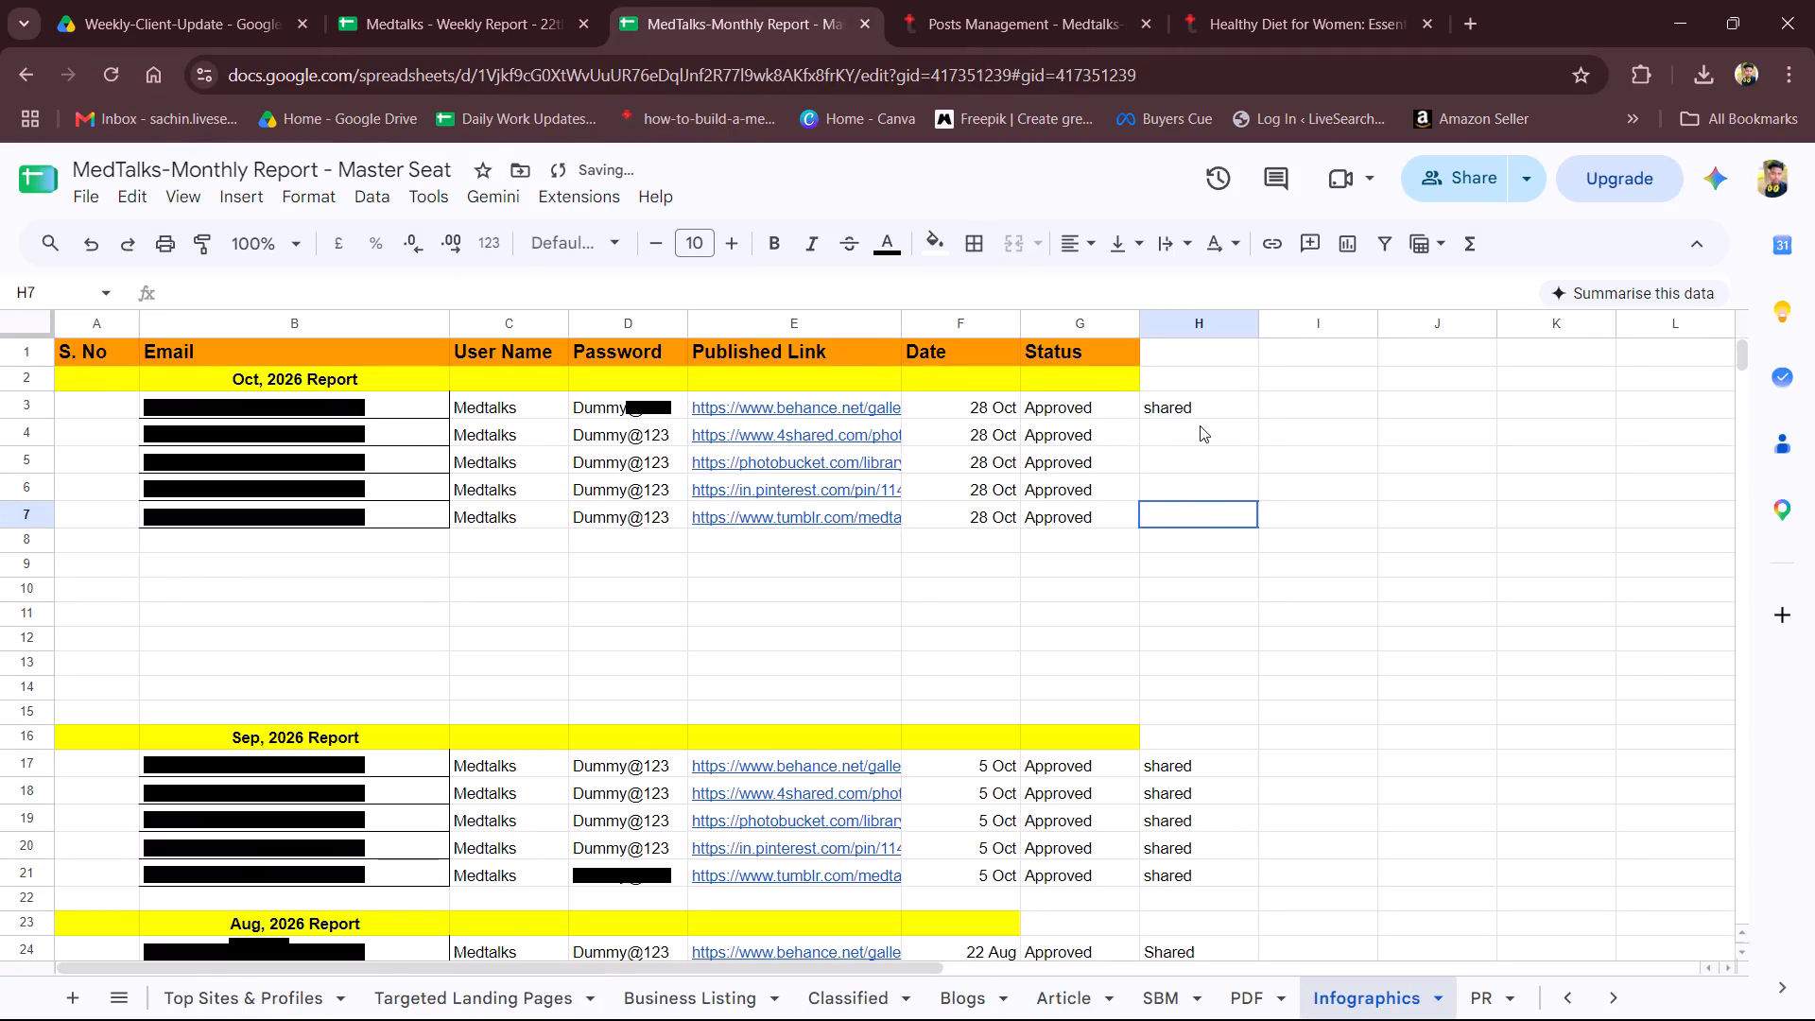
{"action": "left_click", "coordinate": [1200, 419]}
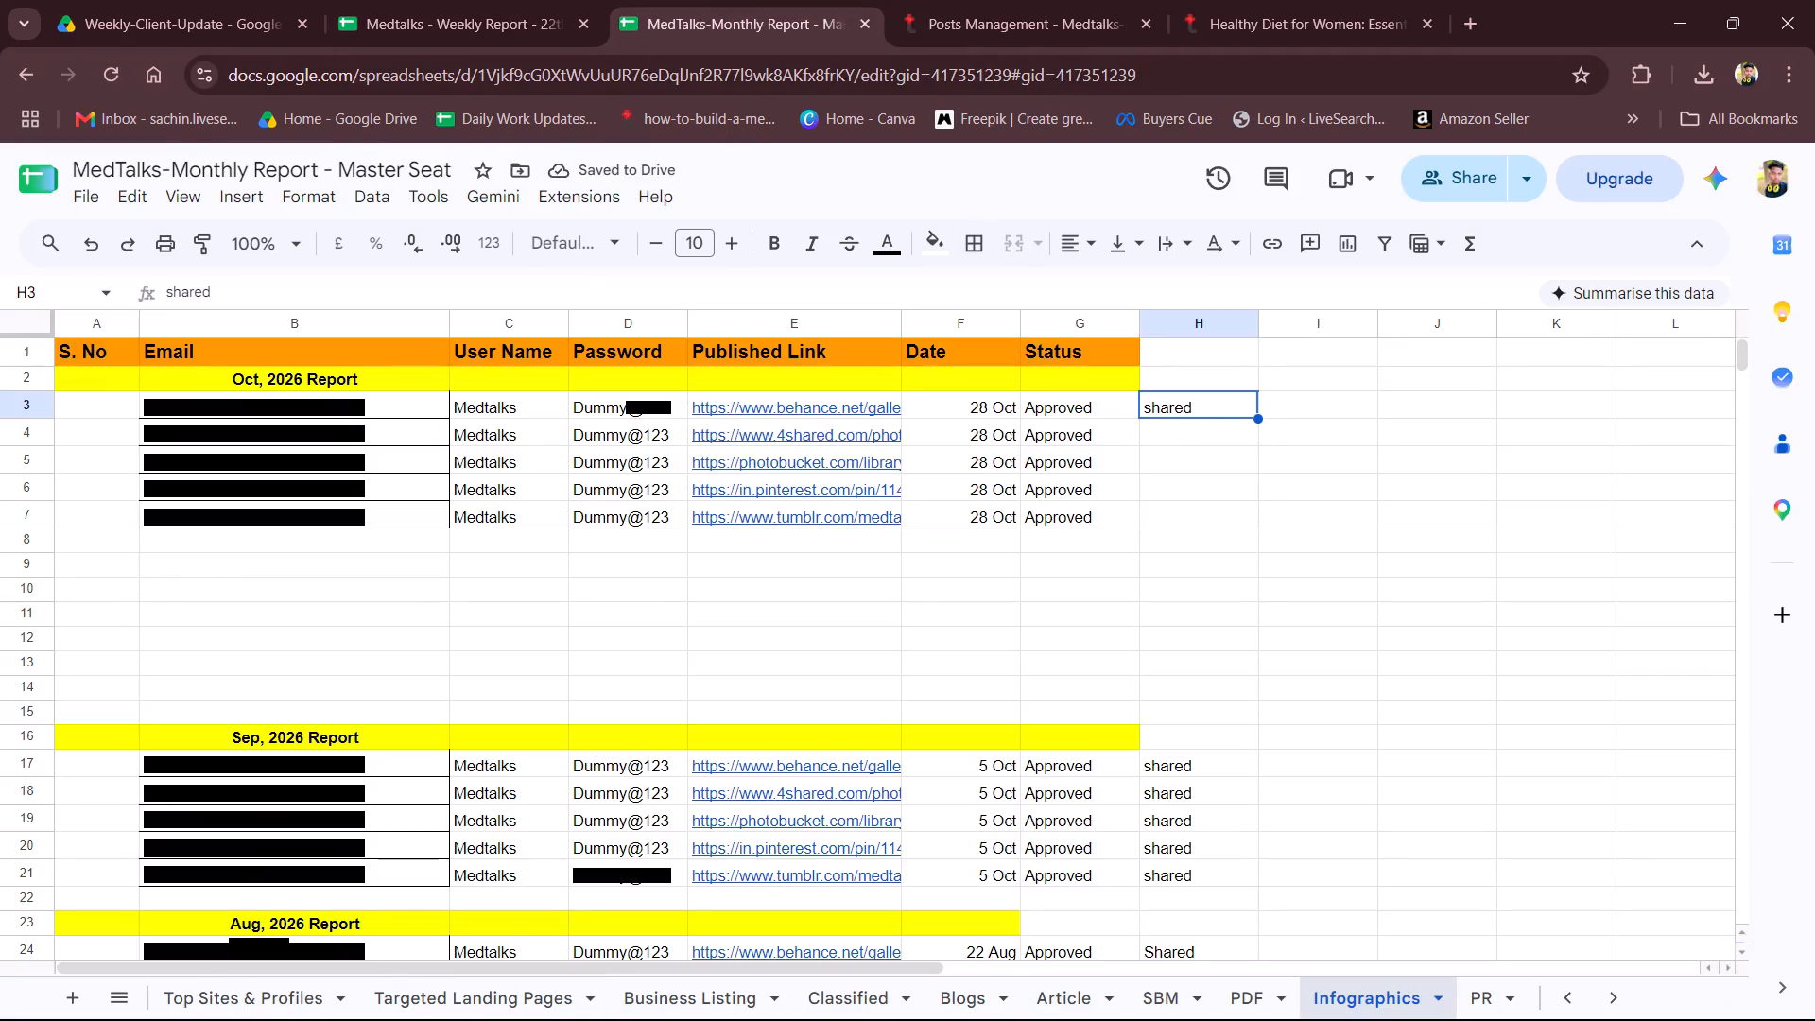
{"action": "left_click_drag", "start_coordinate": [1259, 419], "coordinate": [1256, 511]}
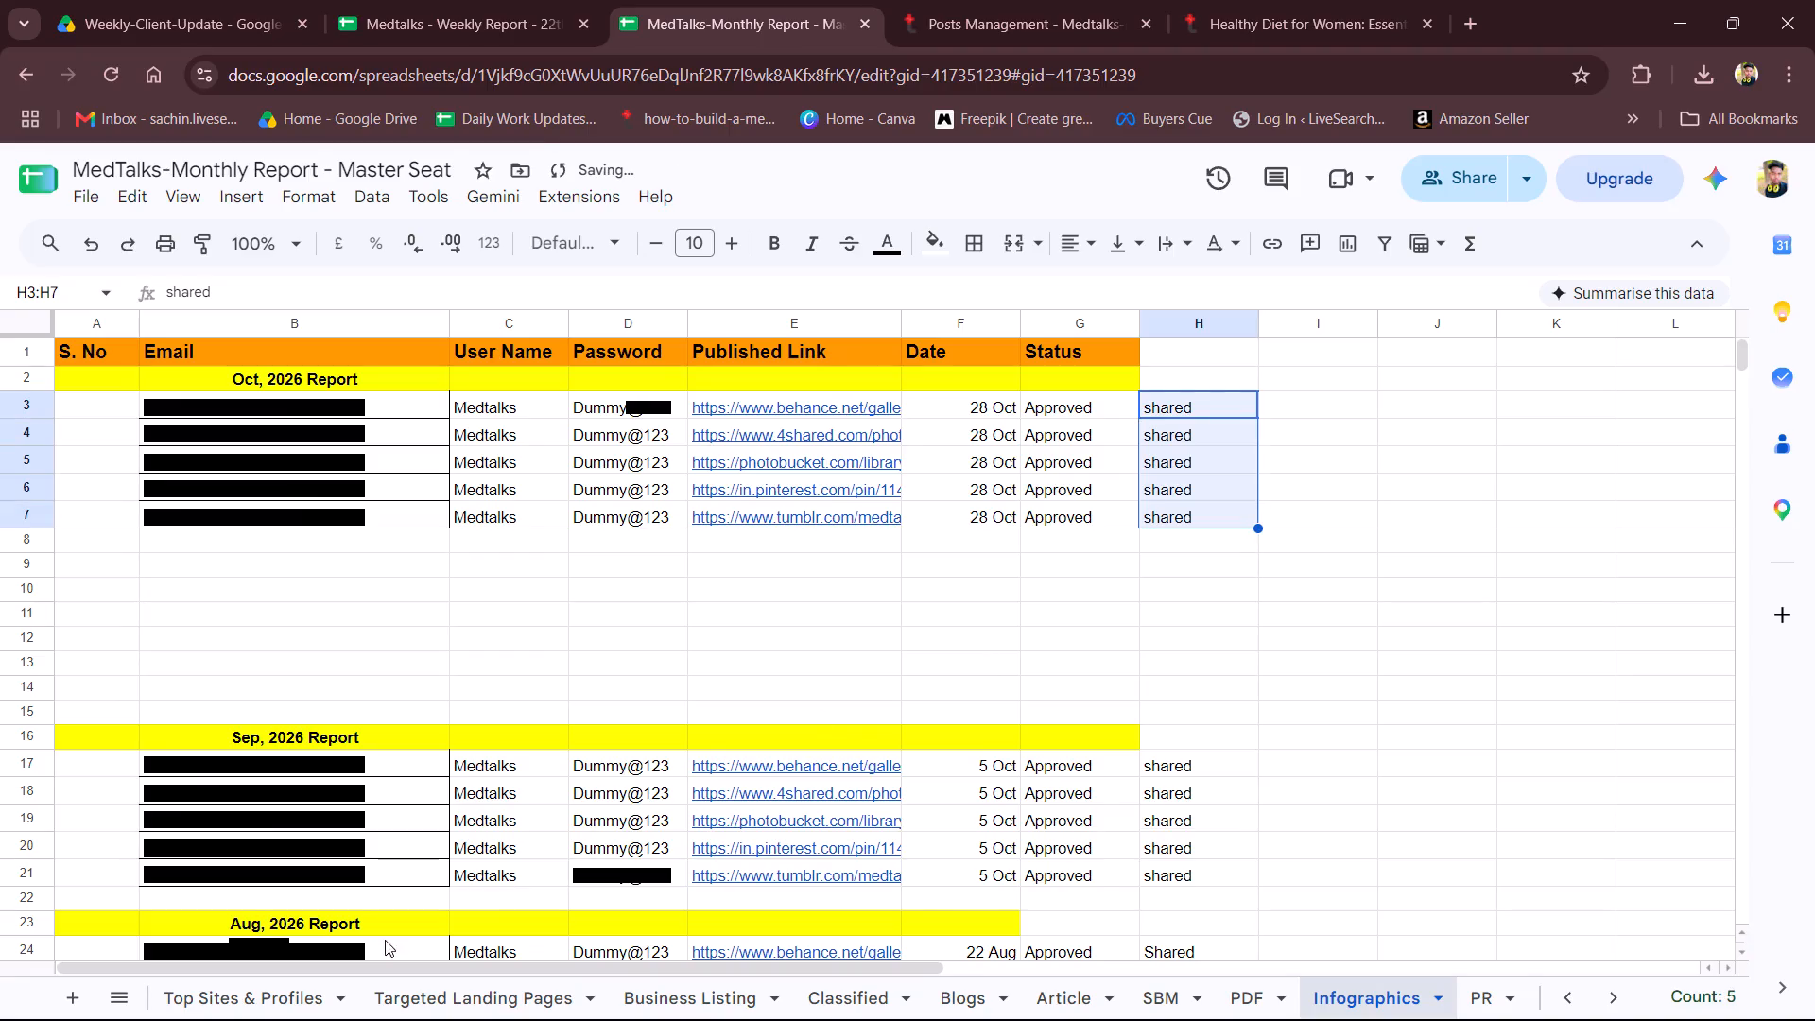
Follow the 28/10/2026 article submission entry in Daily Activities to Article and copy the five October submitted URLs in C3:C7.
{"action": "scroll", "coordinate": [323, 985], "scroll_direction": "right", "scroll_amount": 9}
{"action": "left_click", "coordinate": [341, 991]}
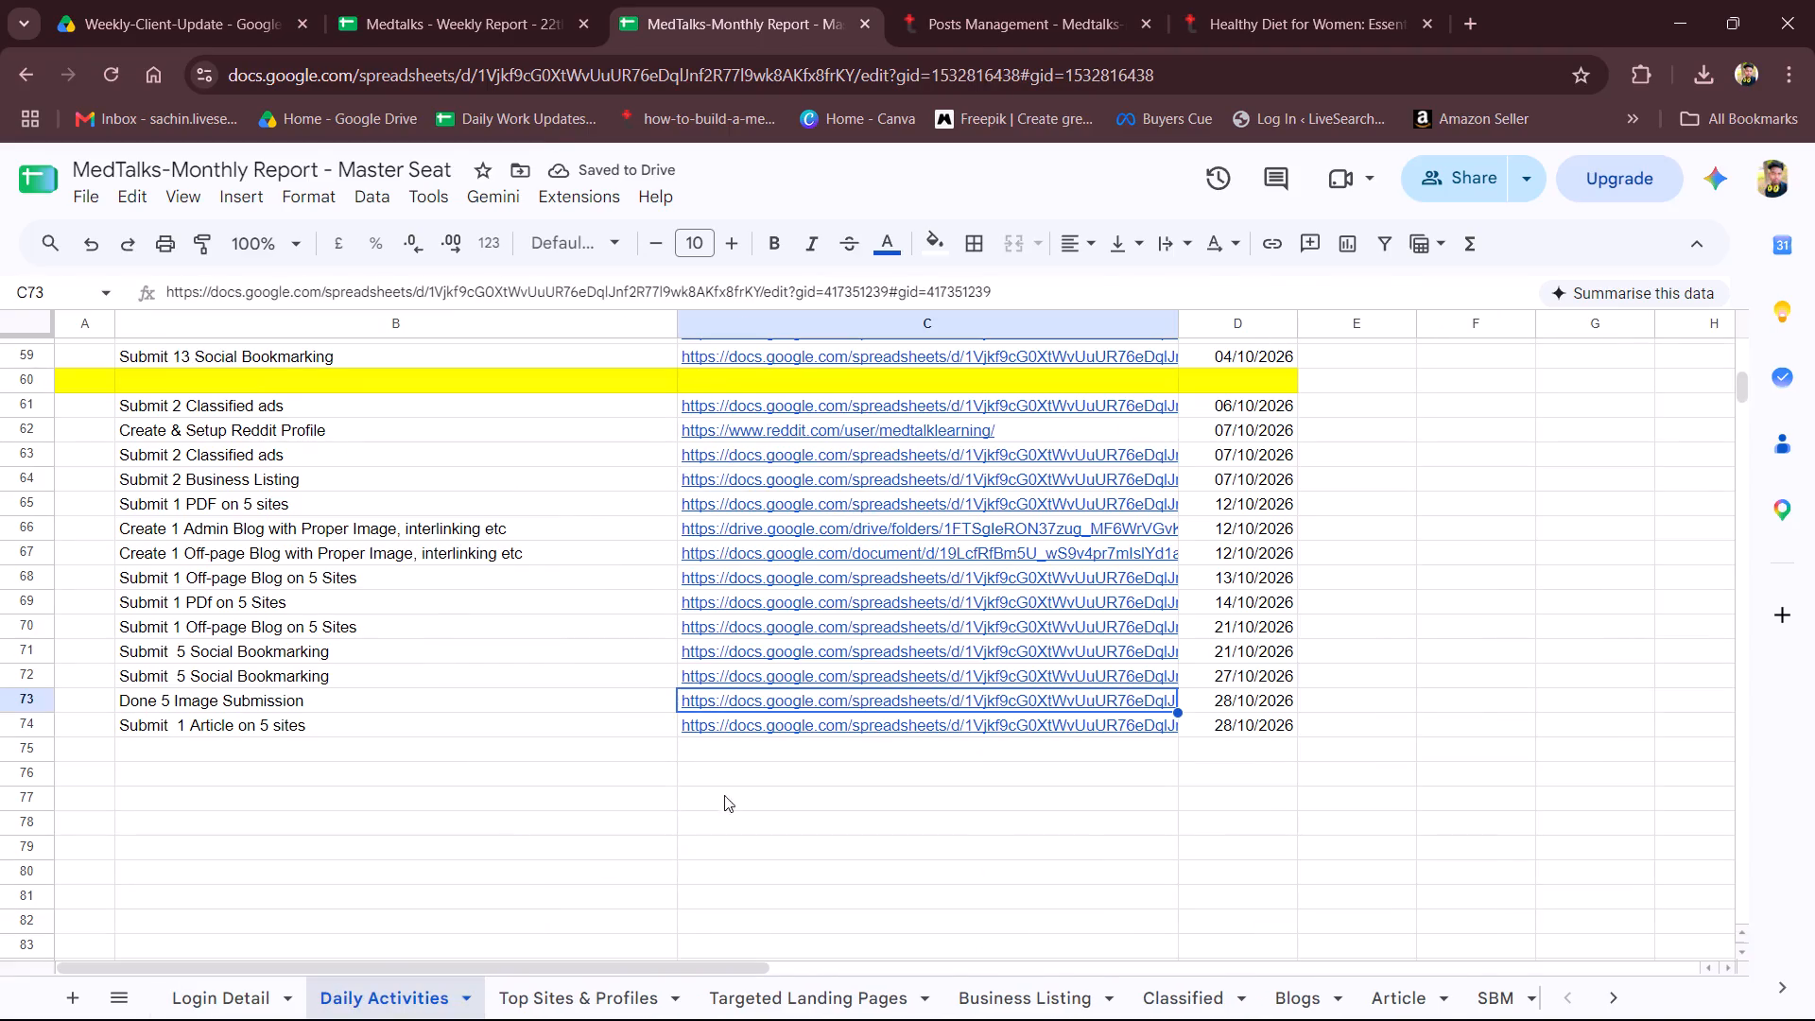
{"action": "left_click", "coordinate": [811, 727]}
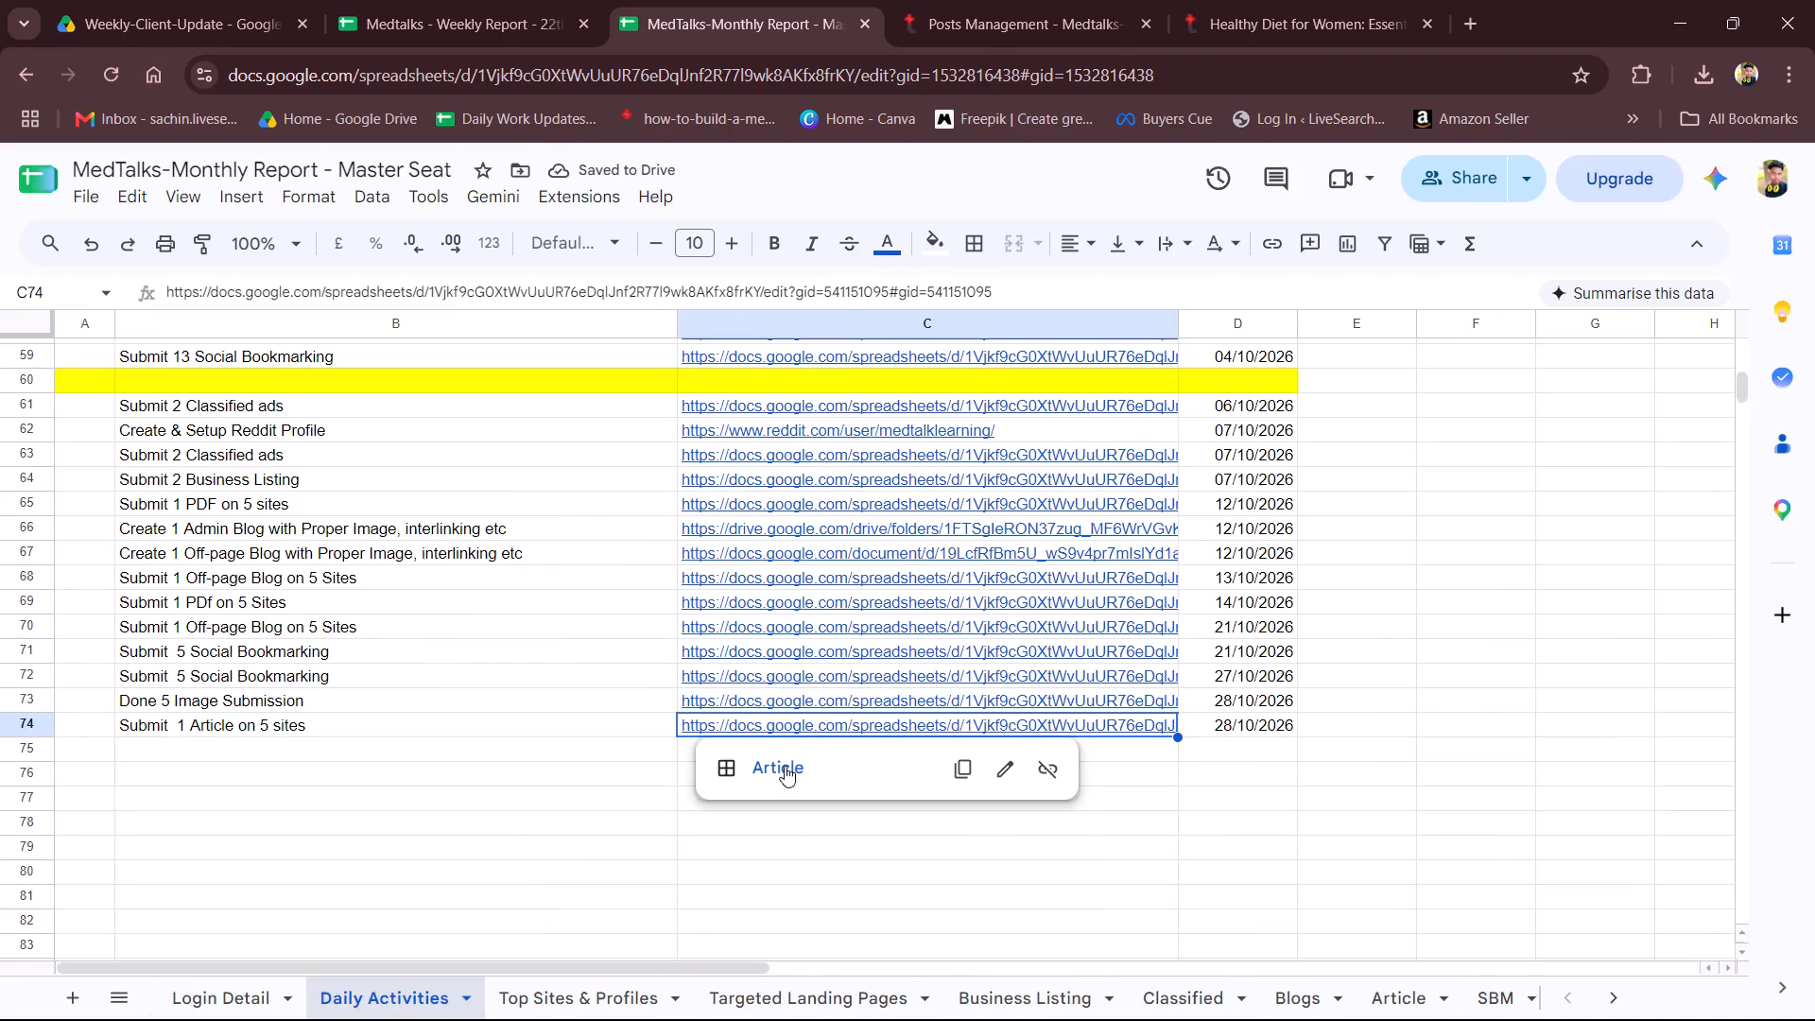
{"action": "left_click", "coordinate": [780, 769]}
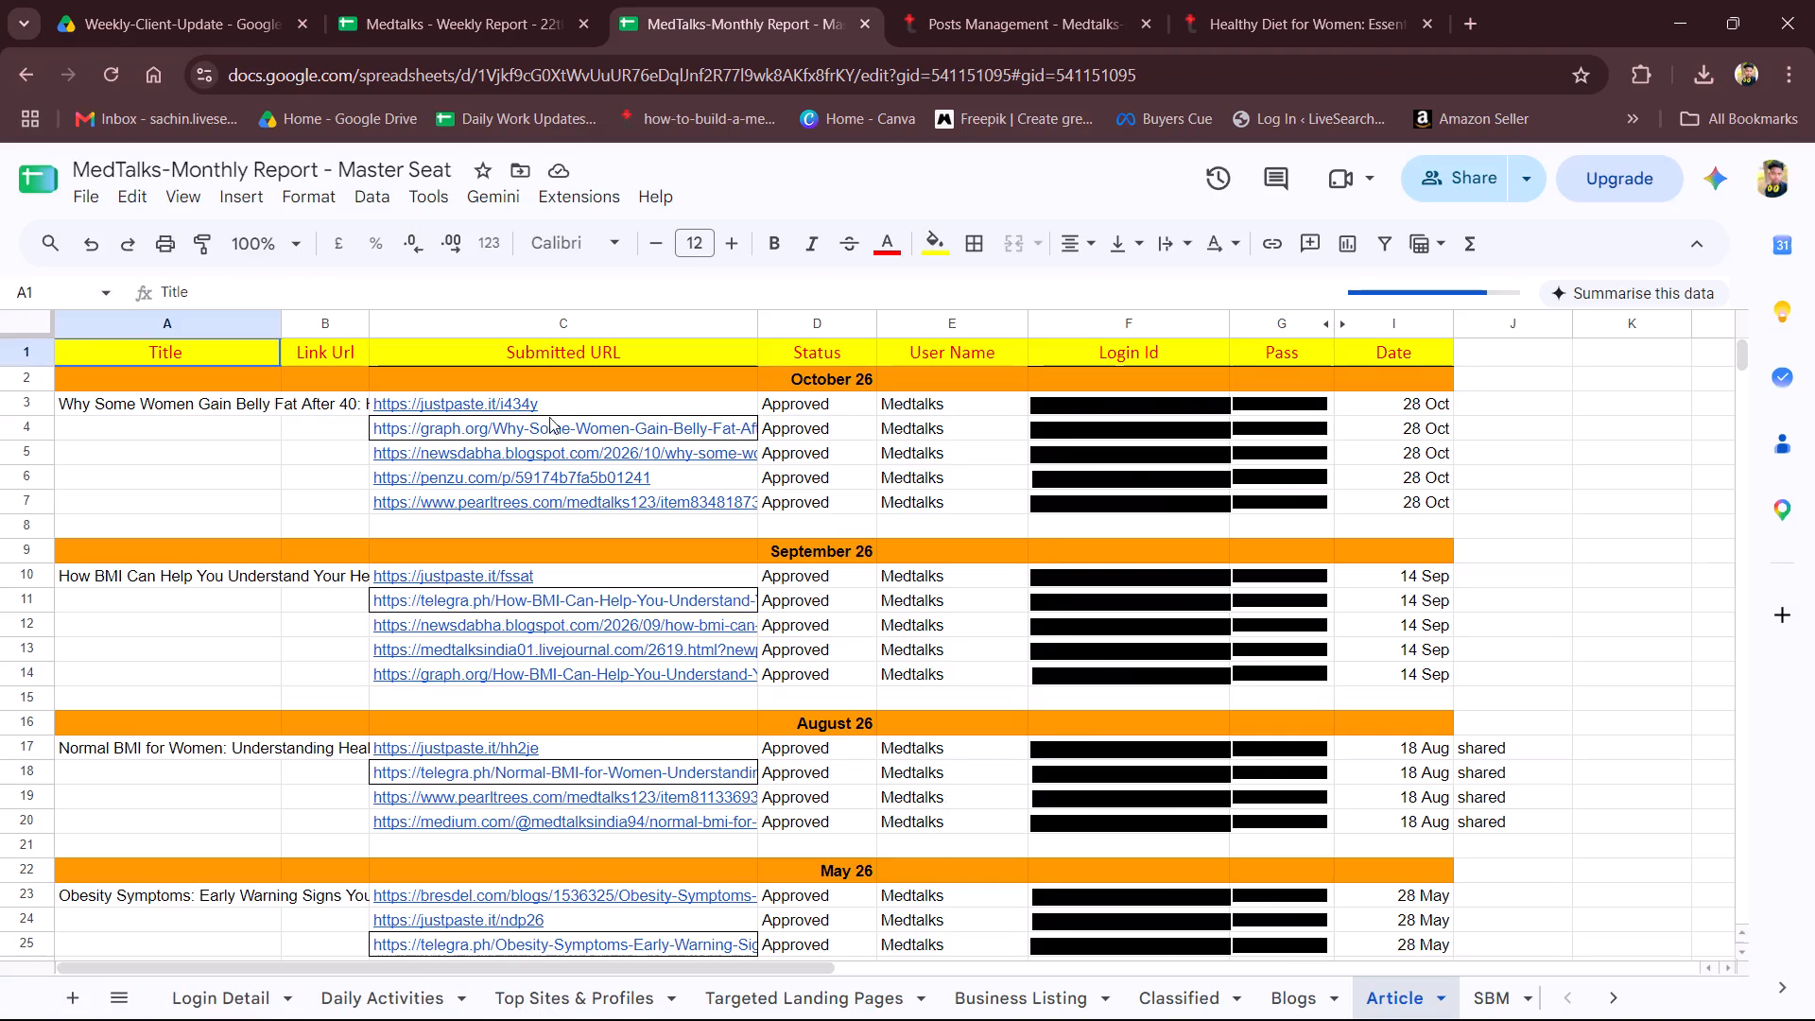
{"action": "left_click", "coordinate": [552, 409]}
{"action": "left_click", "coordinate": [578, 493], "text": "shift"}
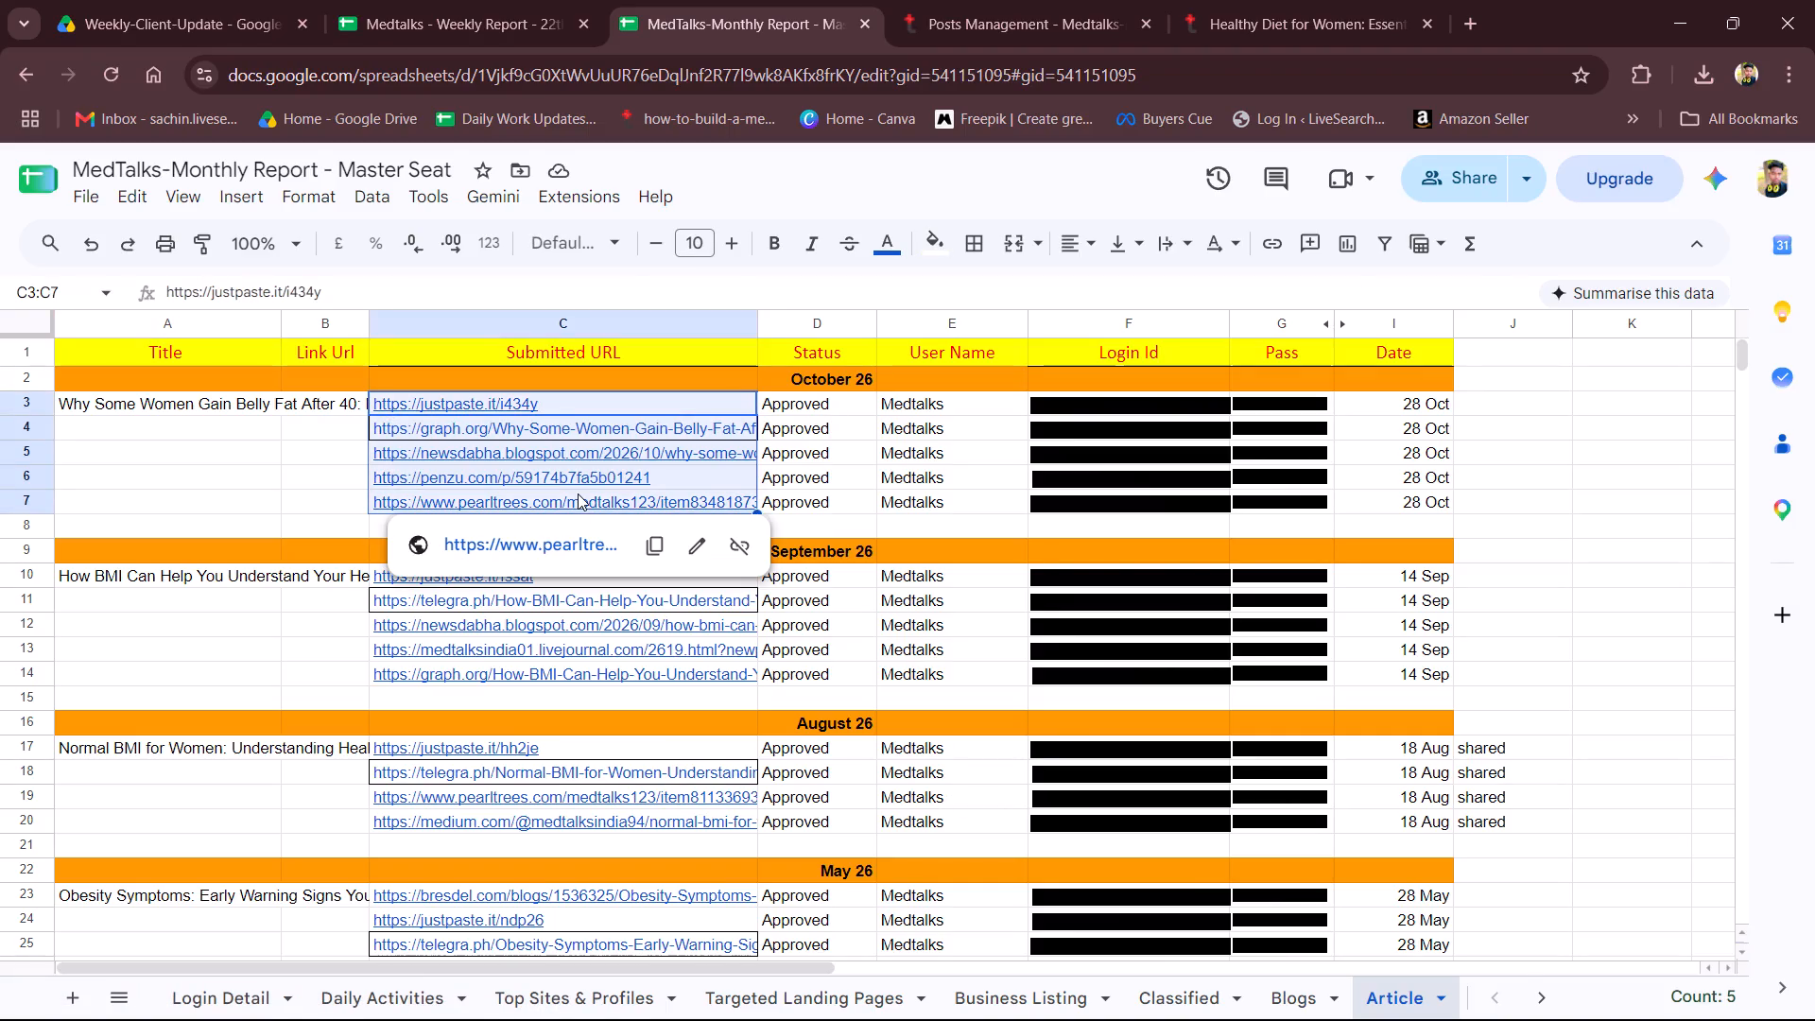
{"action": "key", "text": "ctrl+c"}
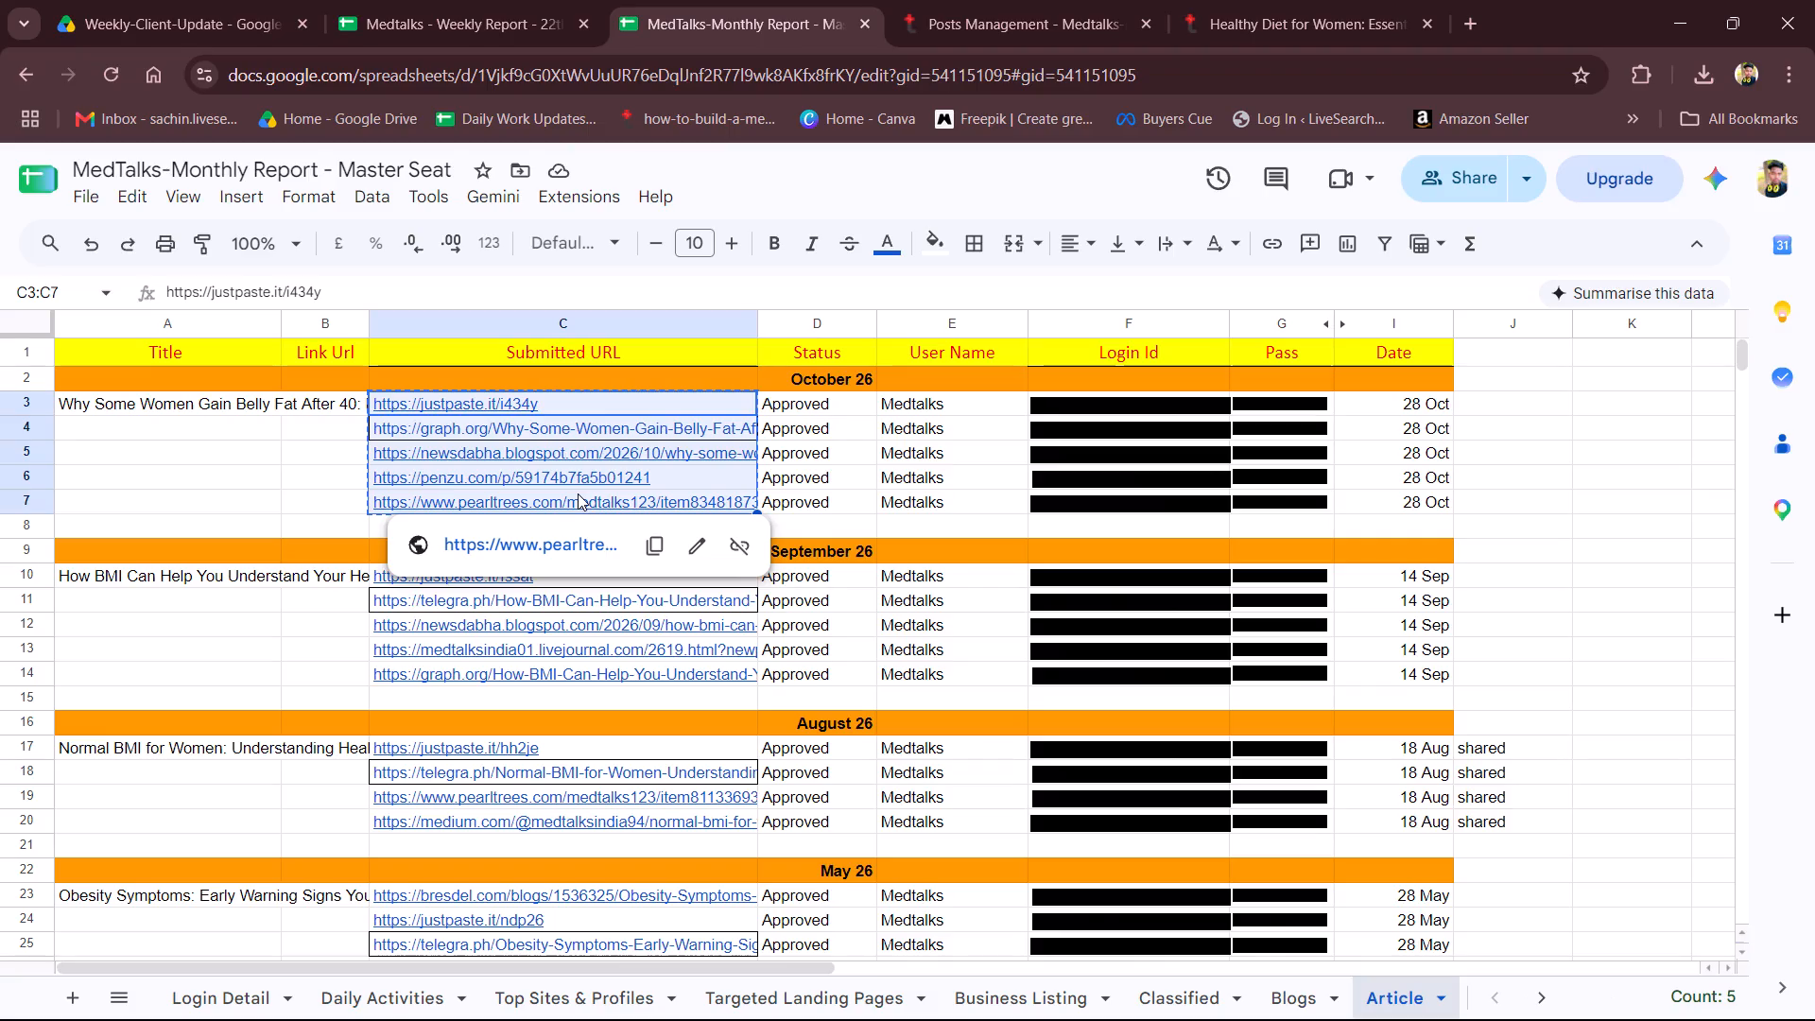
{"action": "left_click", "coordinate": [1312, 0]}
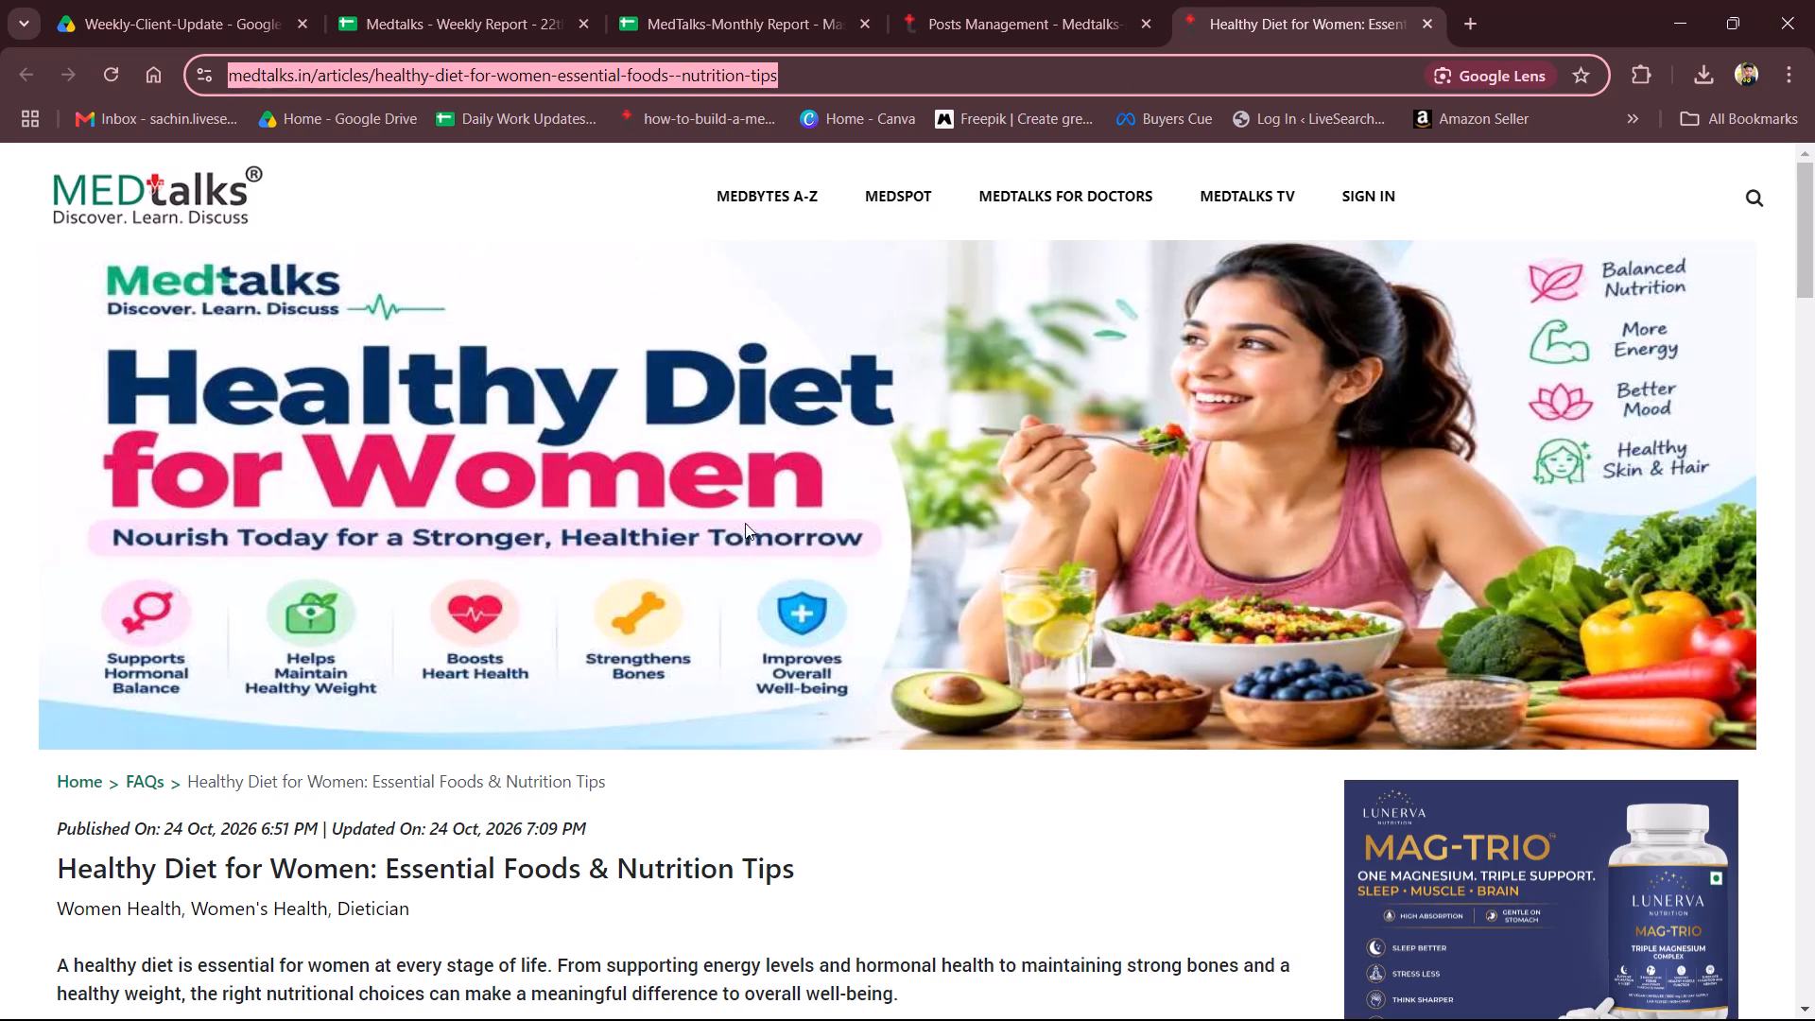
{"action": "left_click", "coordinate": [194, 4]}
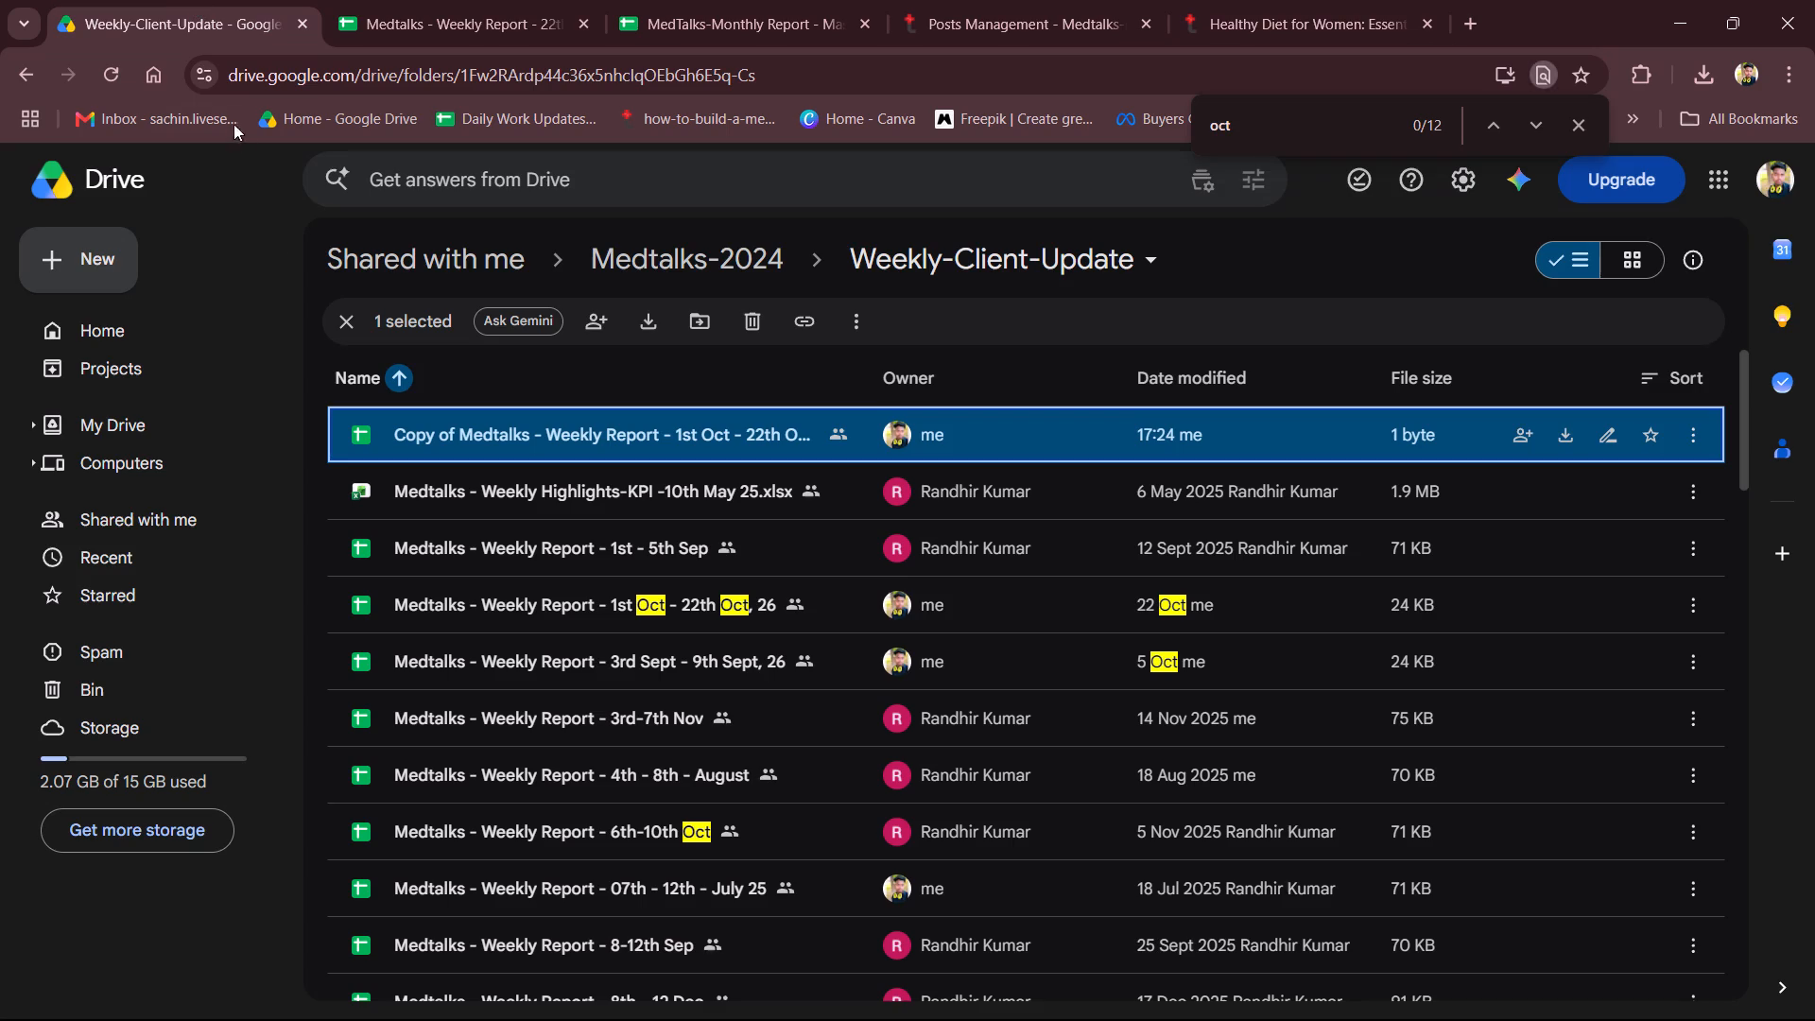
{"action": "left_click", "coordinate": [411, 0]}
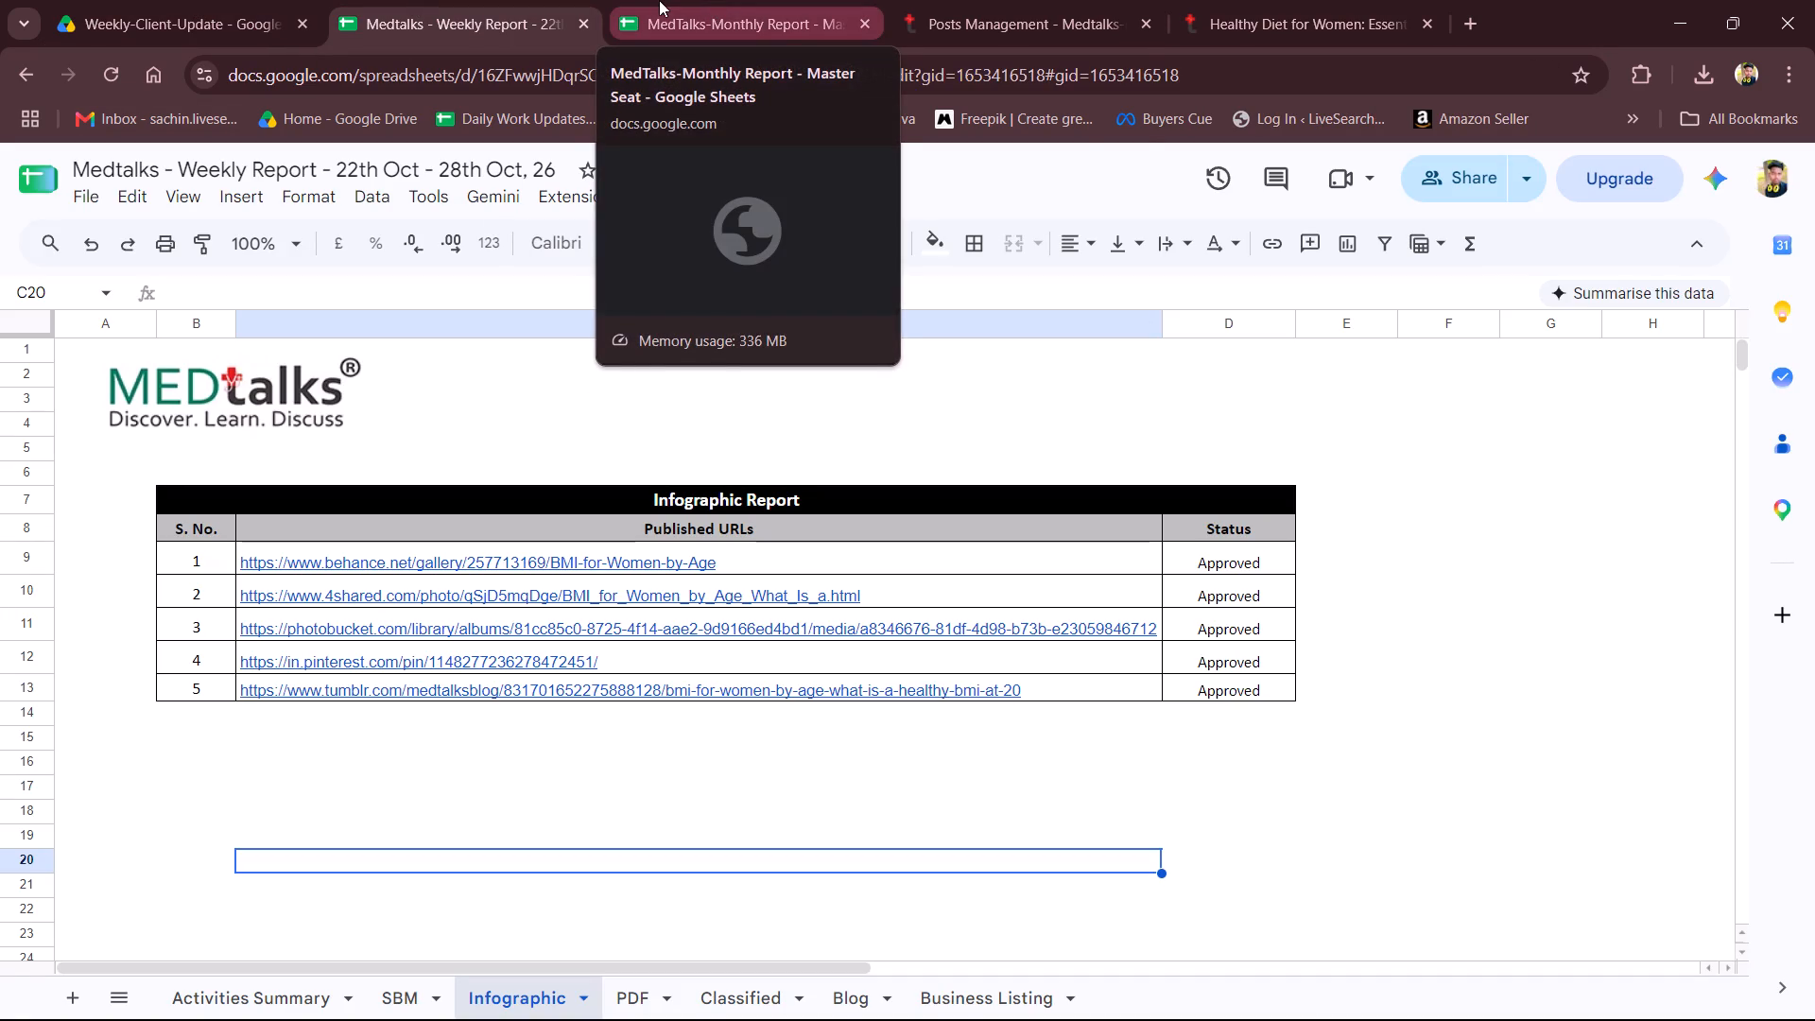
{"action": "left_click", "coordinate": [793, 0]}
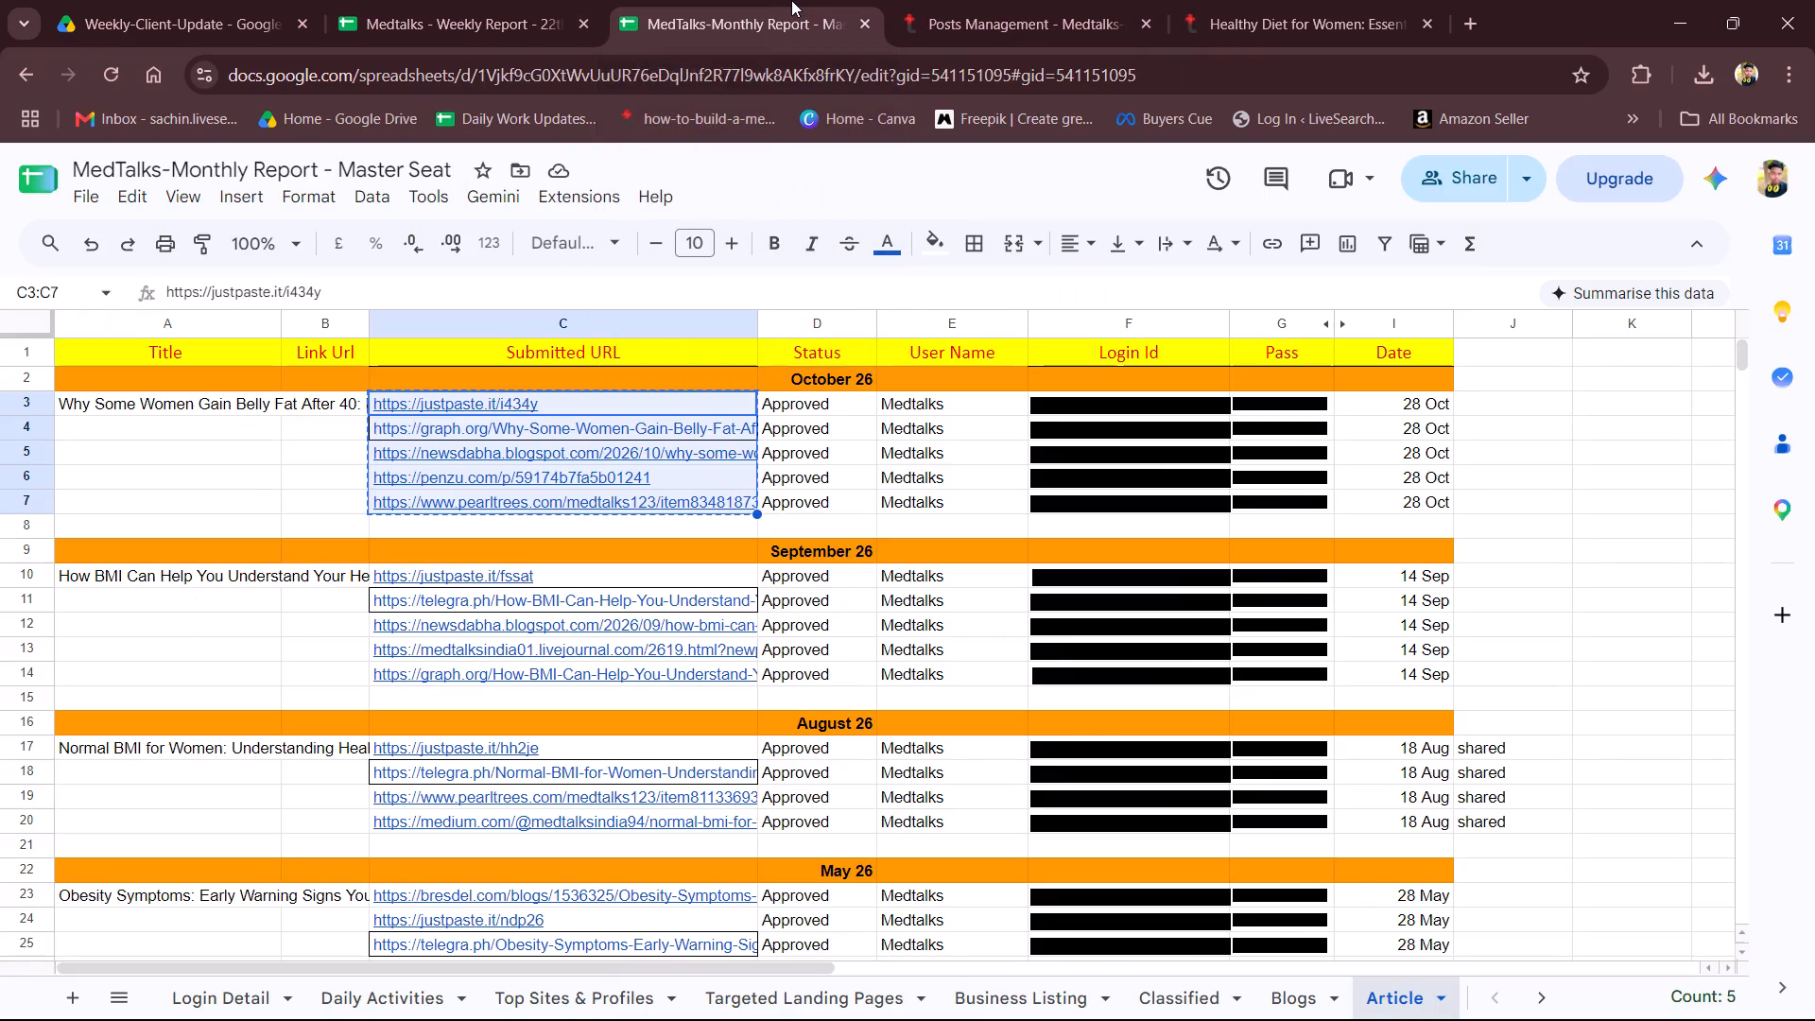
Delete the PDF sheet from the weekly report.
{"action": "left_click", "coordinate": [473, 0]}
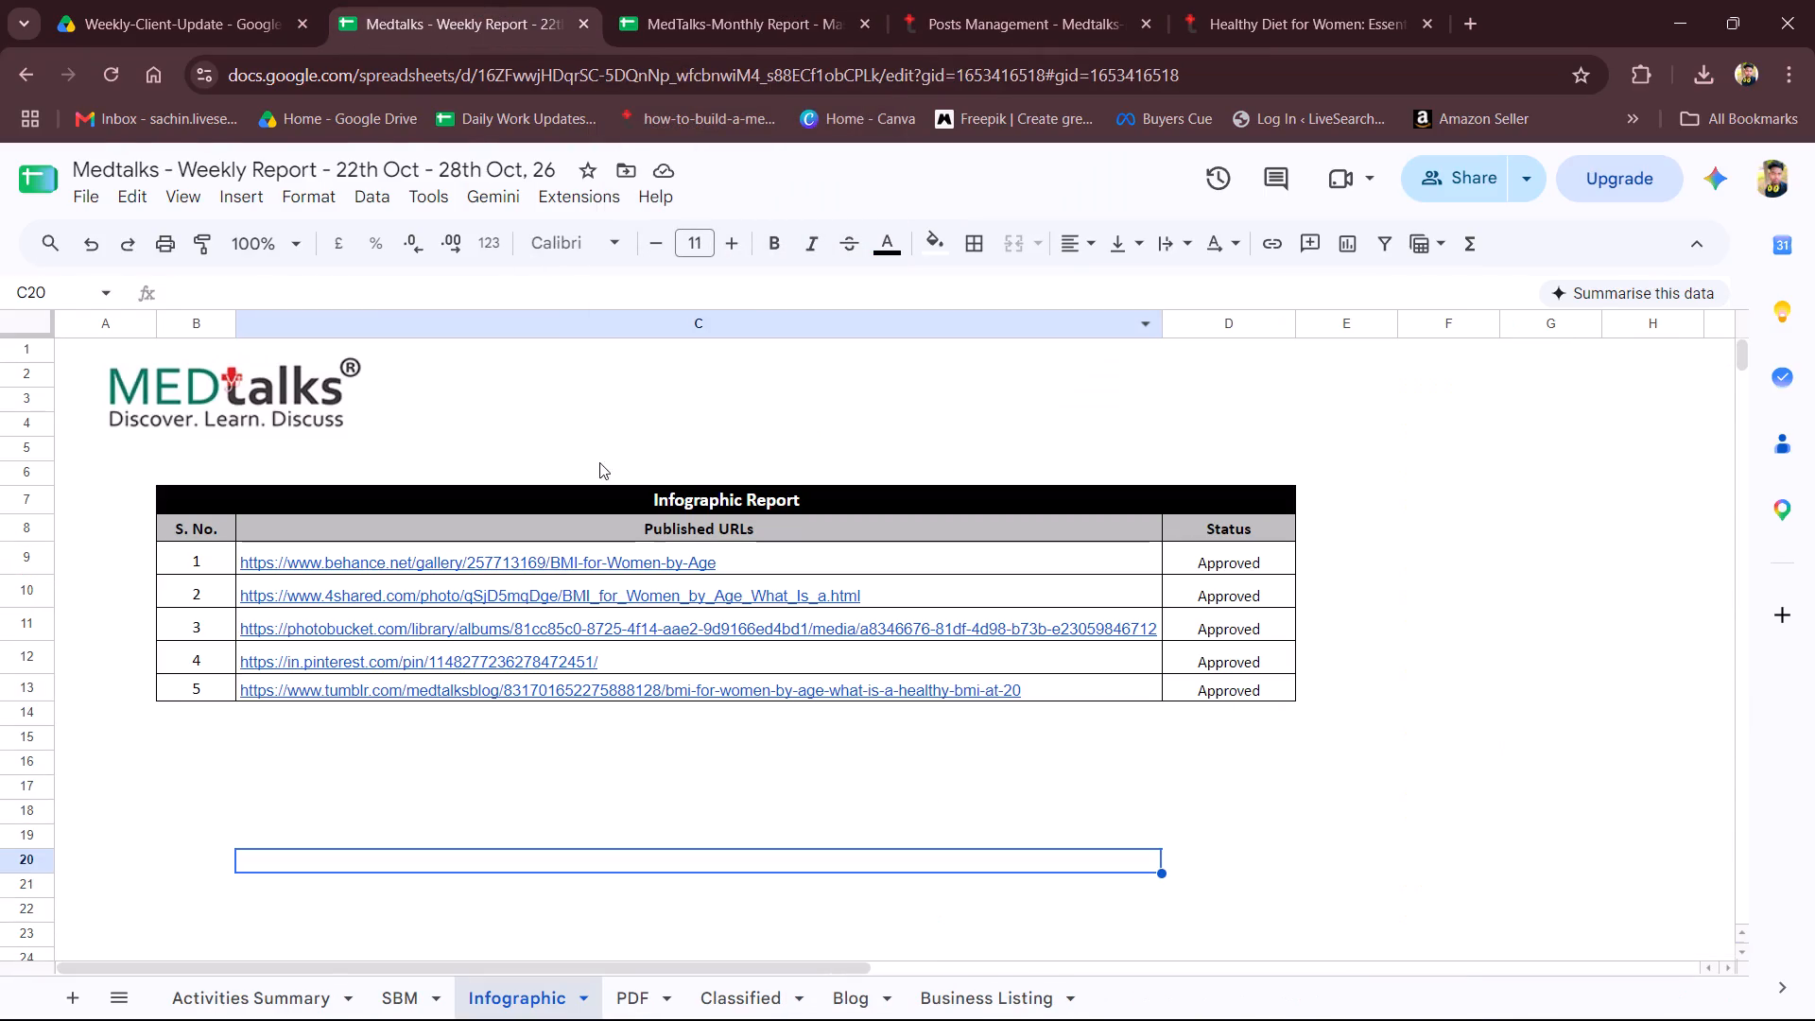
{"action": "left_click", "coordinate": [646, 1004]}
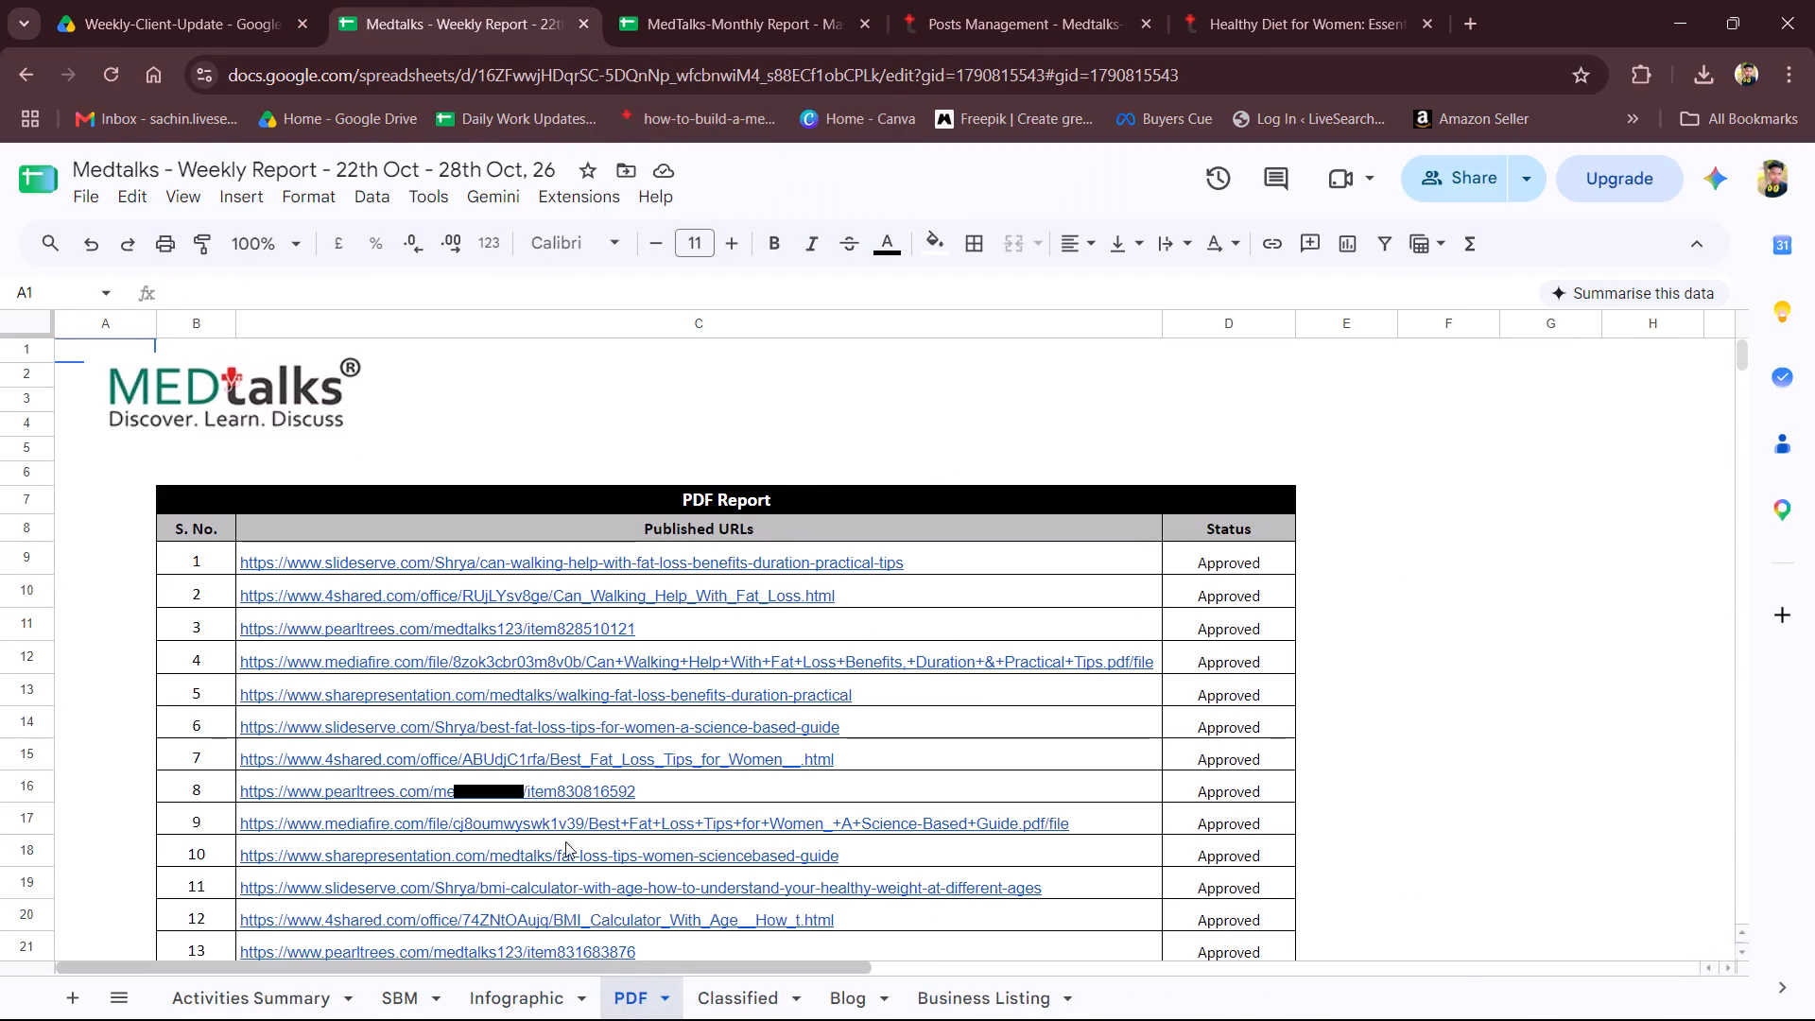
{"action": "right_click", "coordinate": [616, 1012]}
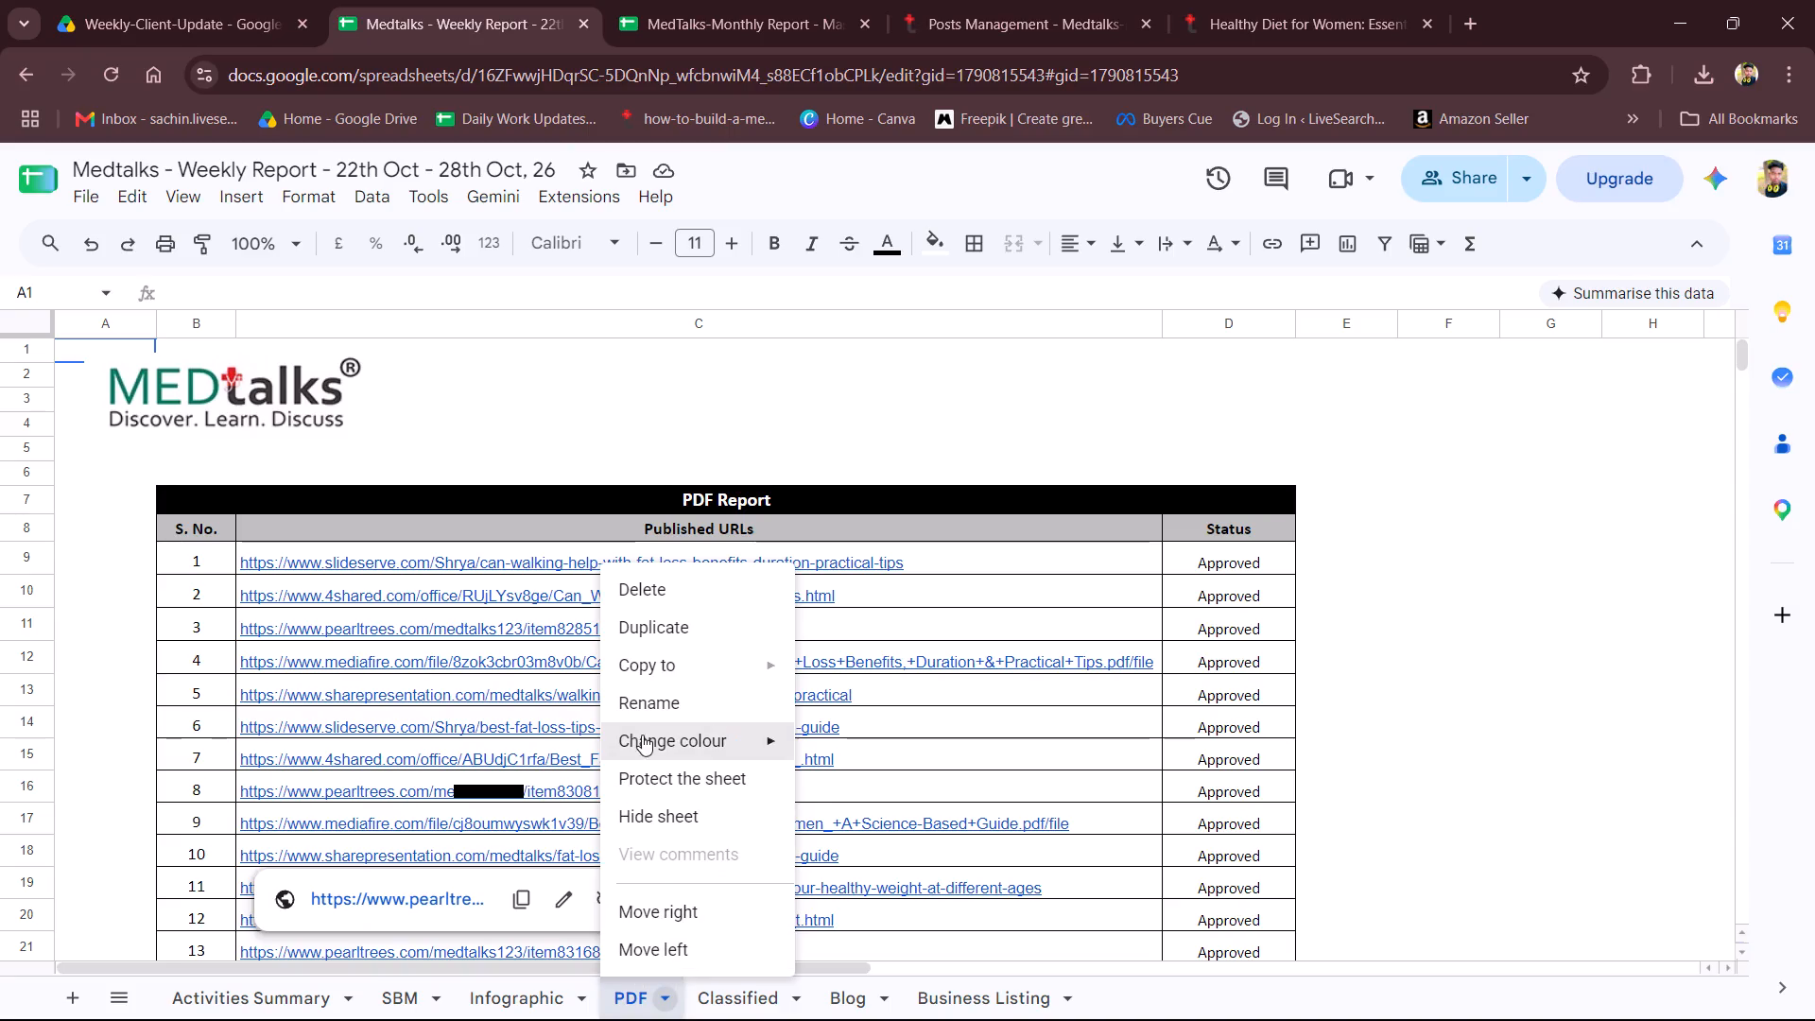
{"action": "left_click", "coordinate": [681, 583]}
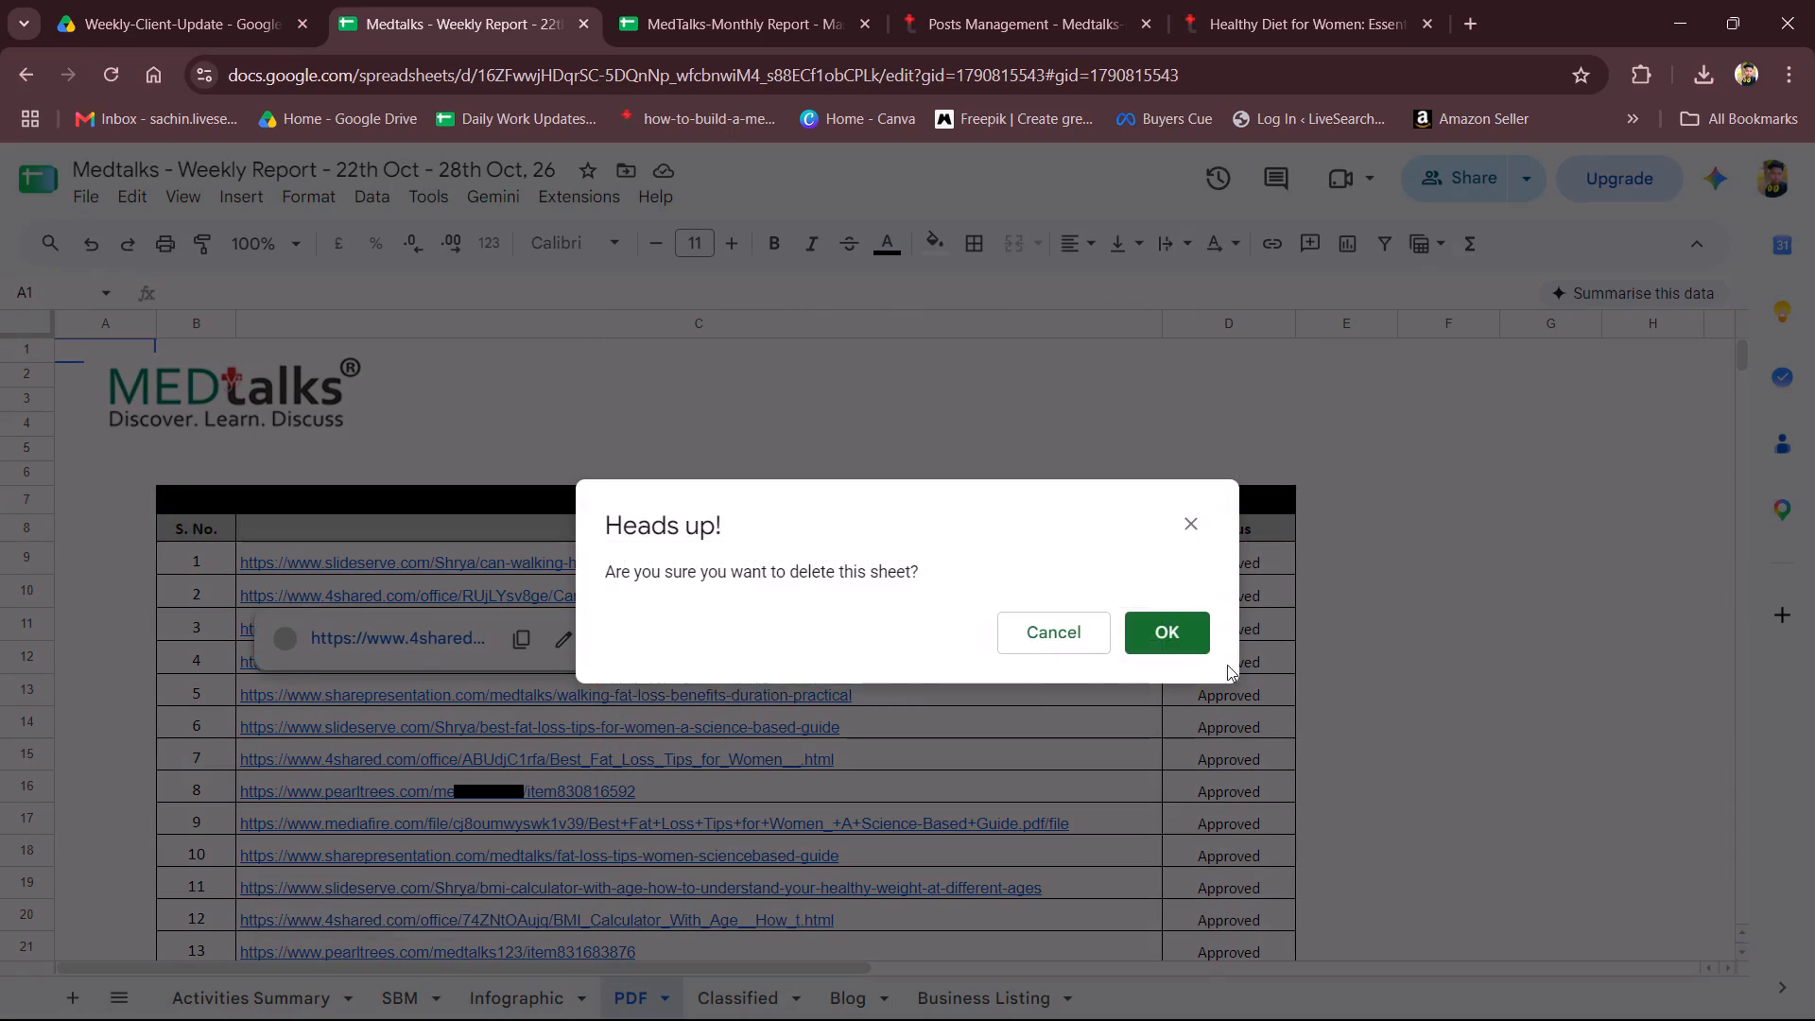
{"action": "left_click", "coordinate": [1193, 635]}
Delete the Blog sheet from the weekly report.
{"action": "left_click", "coordinate": [670, 994]}
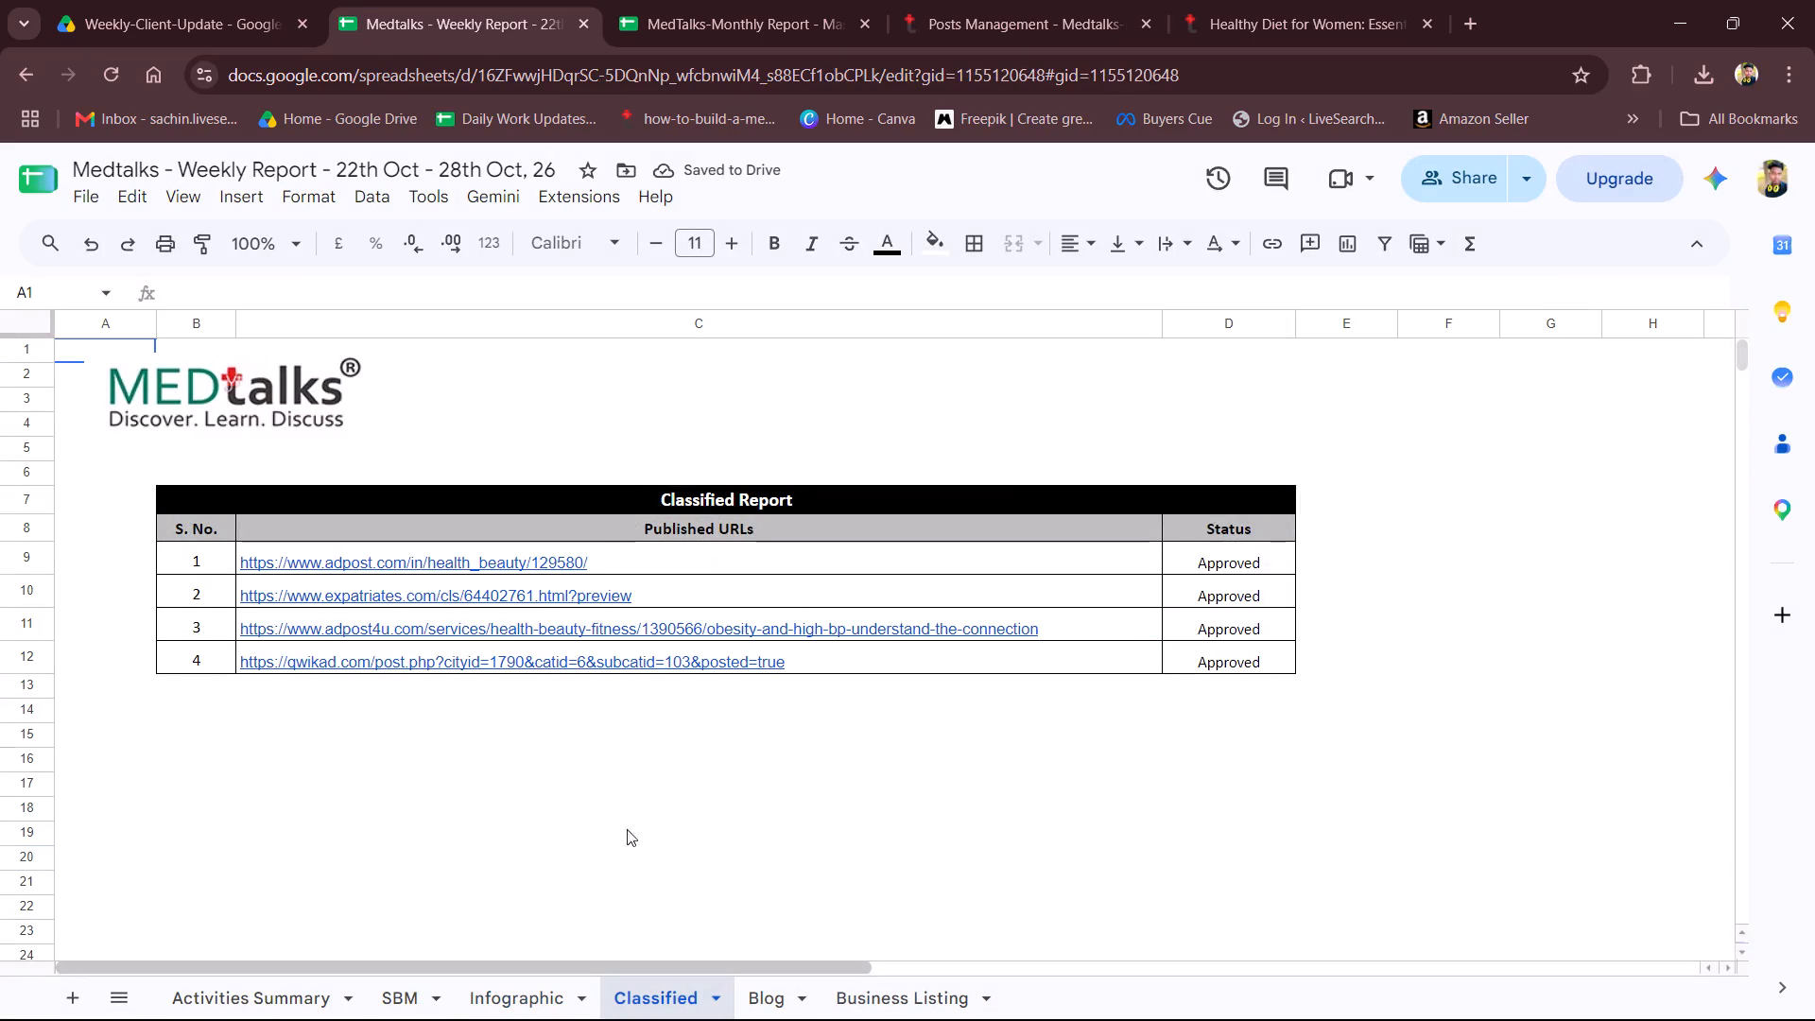
{"action": "left_click", "coordinate": [753, 1002]}
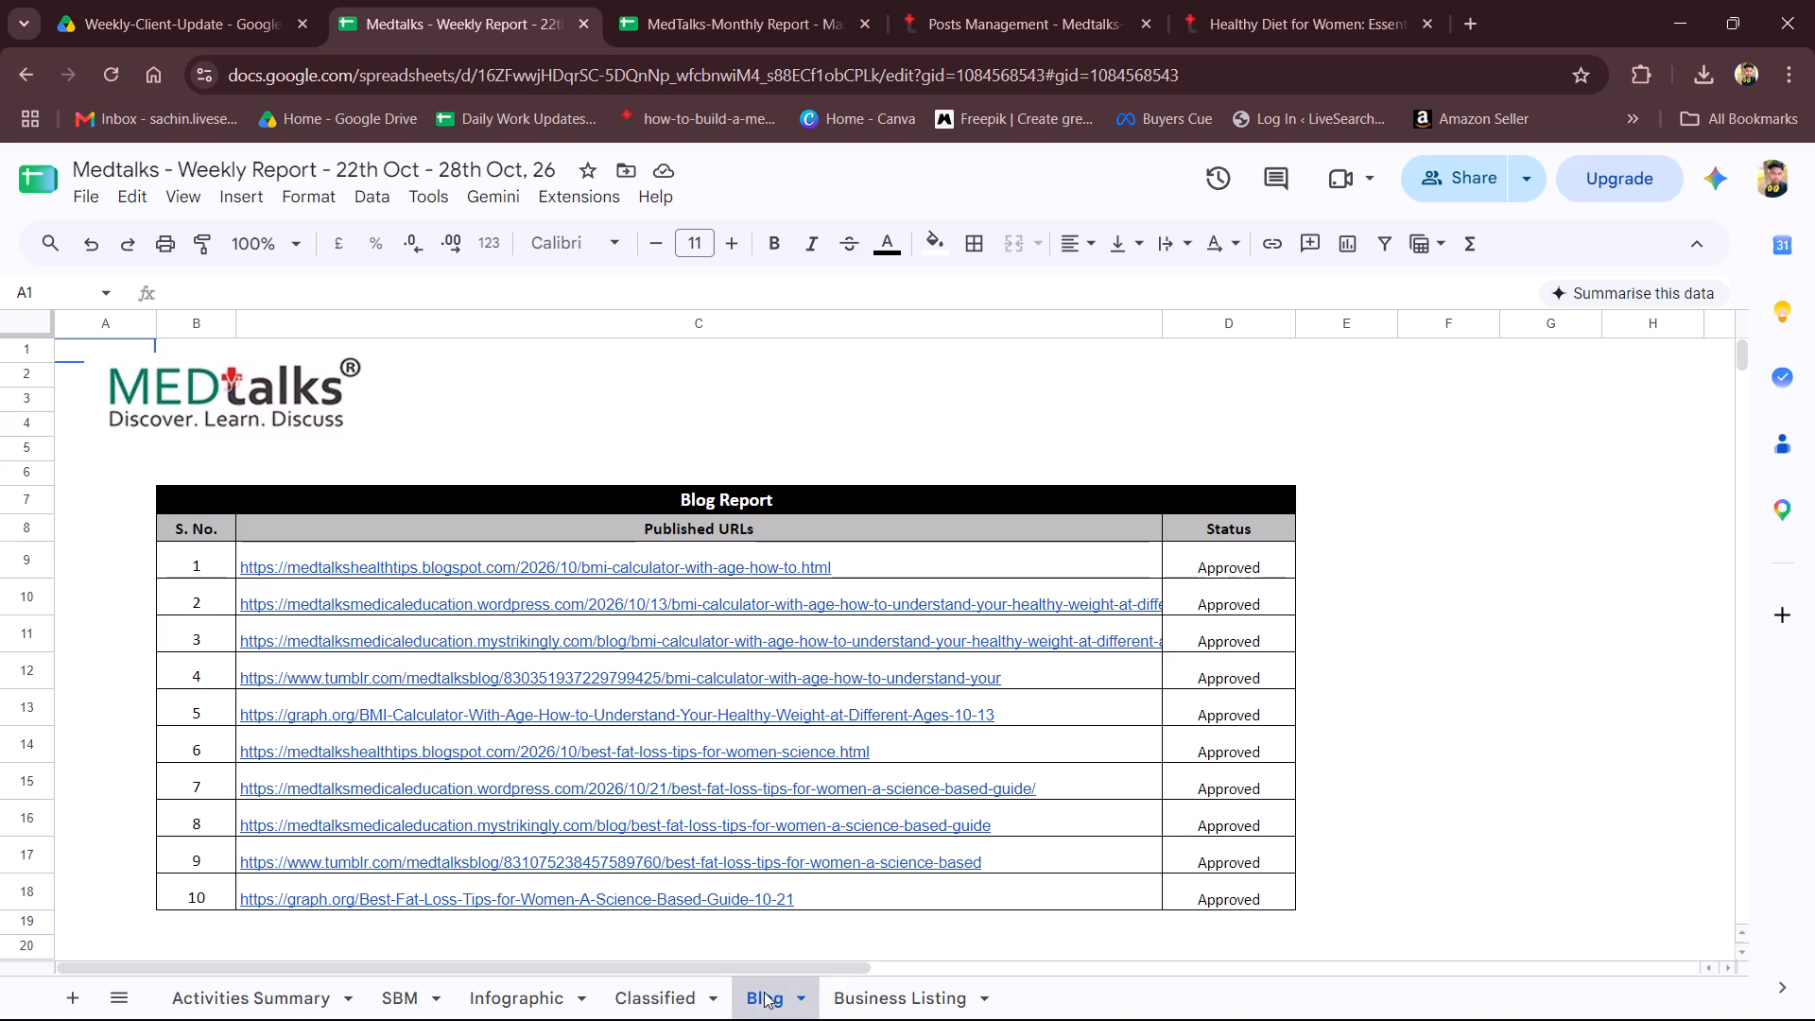
{"action": "right_click", "coordinate": [763, 995]}
{"action": "left_click", "coordinate": [781, 596]}
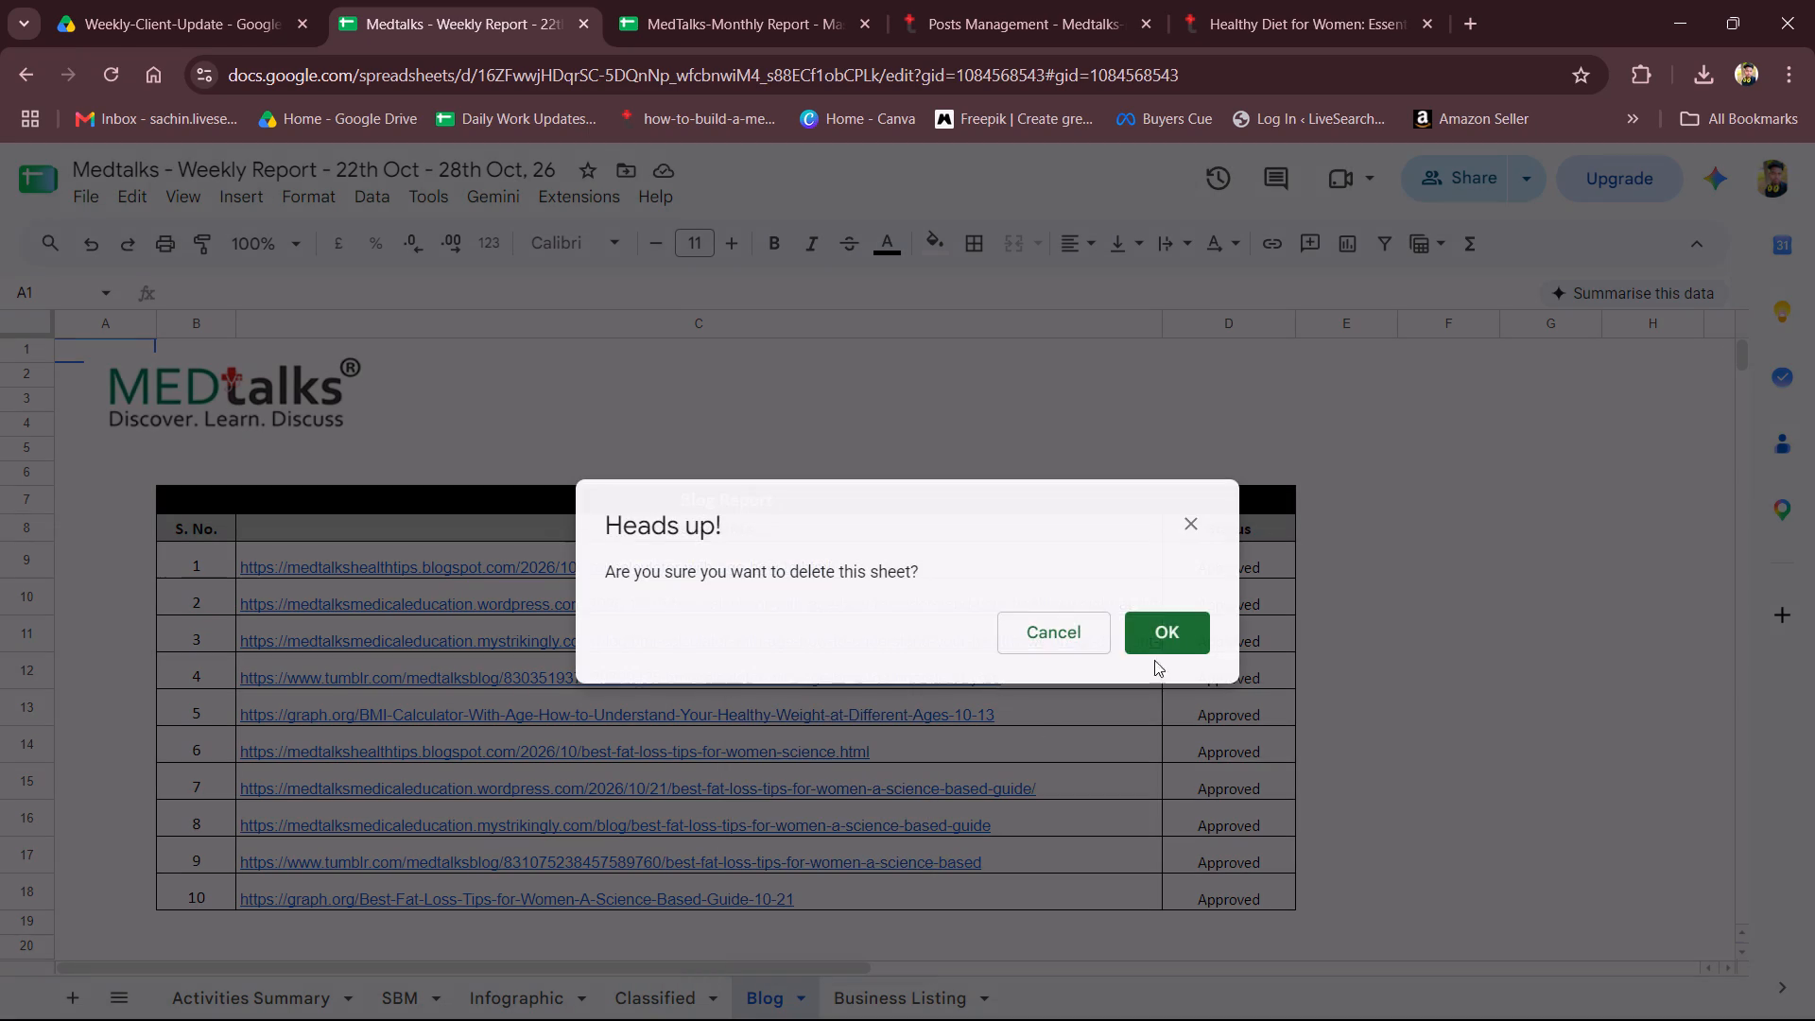
{"action": "left_click", "coordinate": [1160, 629]}
Delete the Business Listing sheet from the weekly report.
{"action": "left_click", "coordinate": [803, 1003]}
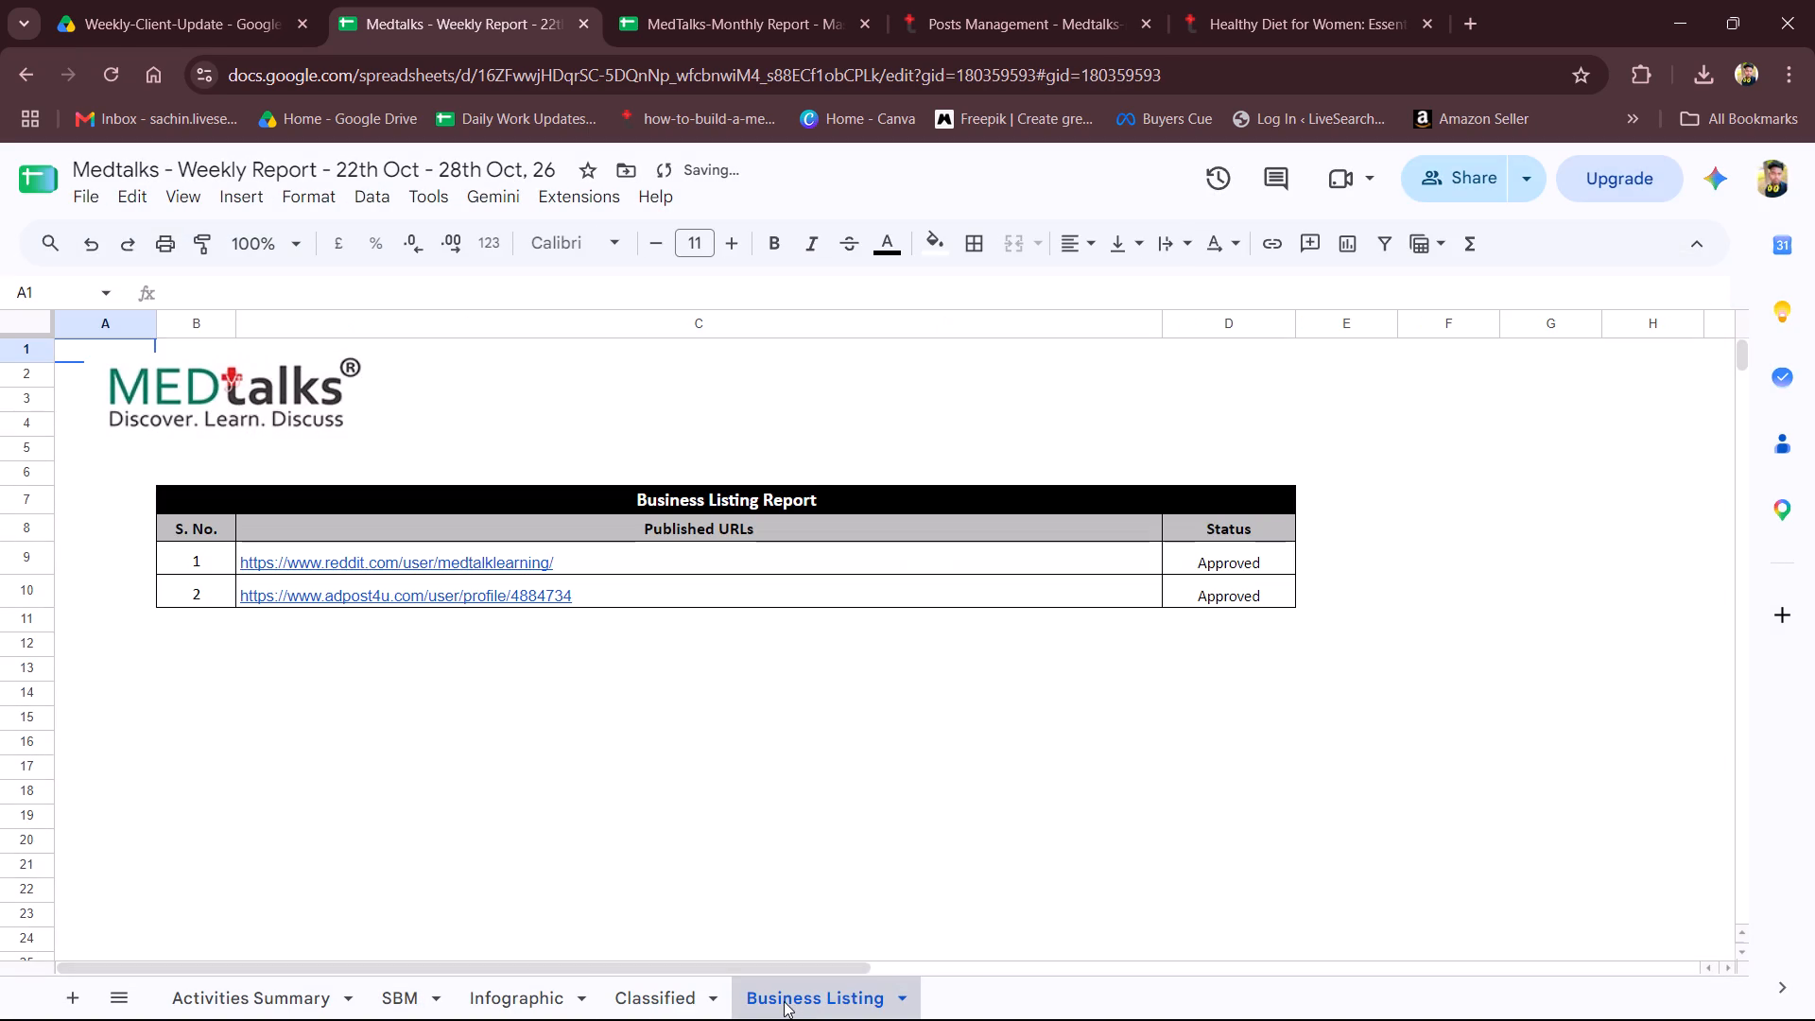
{"action": "right_click", "coordinate": [784, 1000]}
{"action": "left_click", "coordinate": [830, 597]}
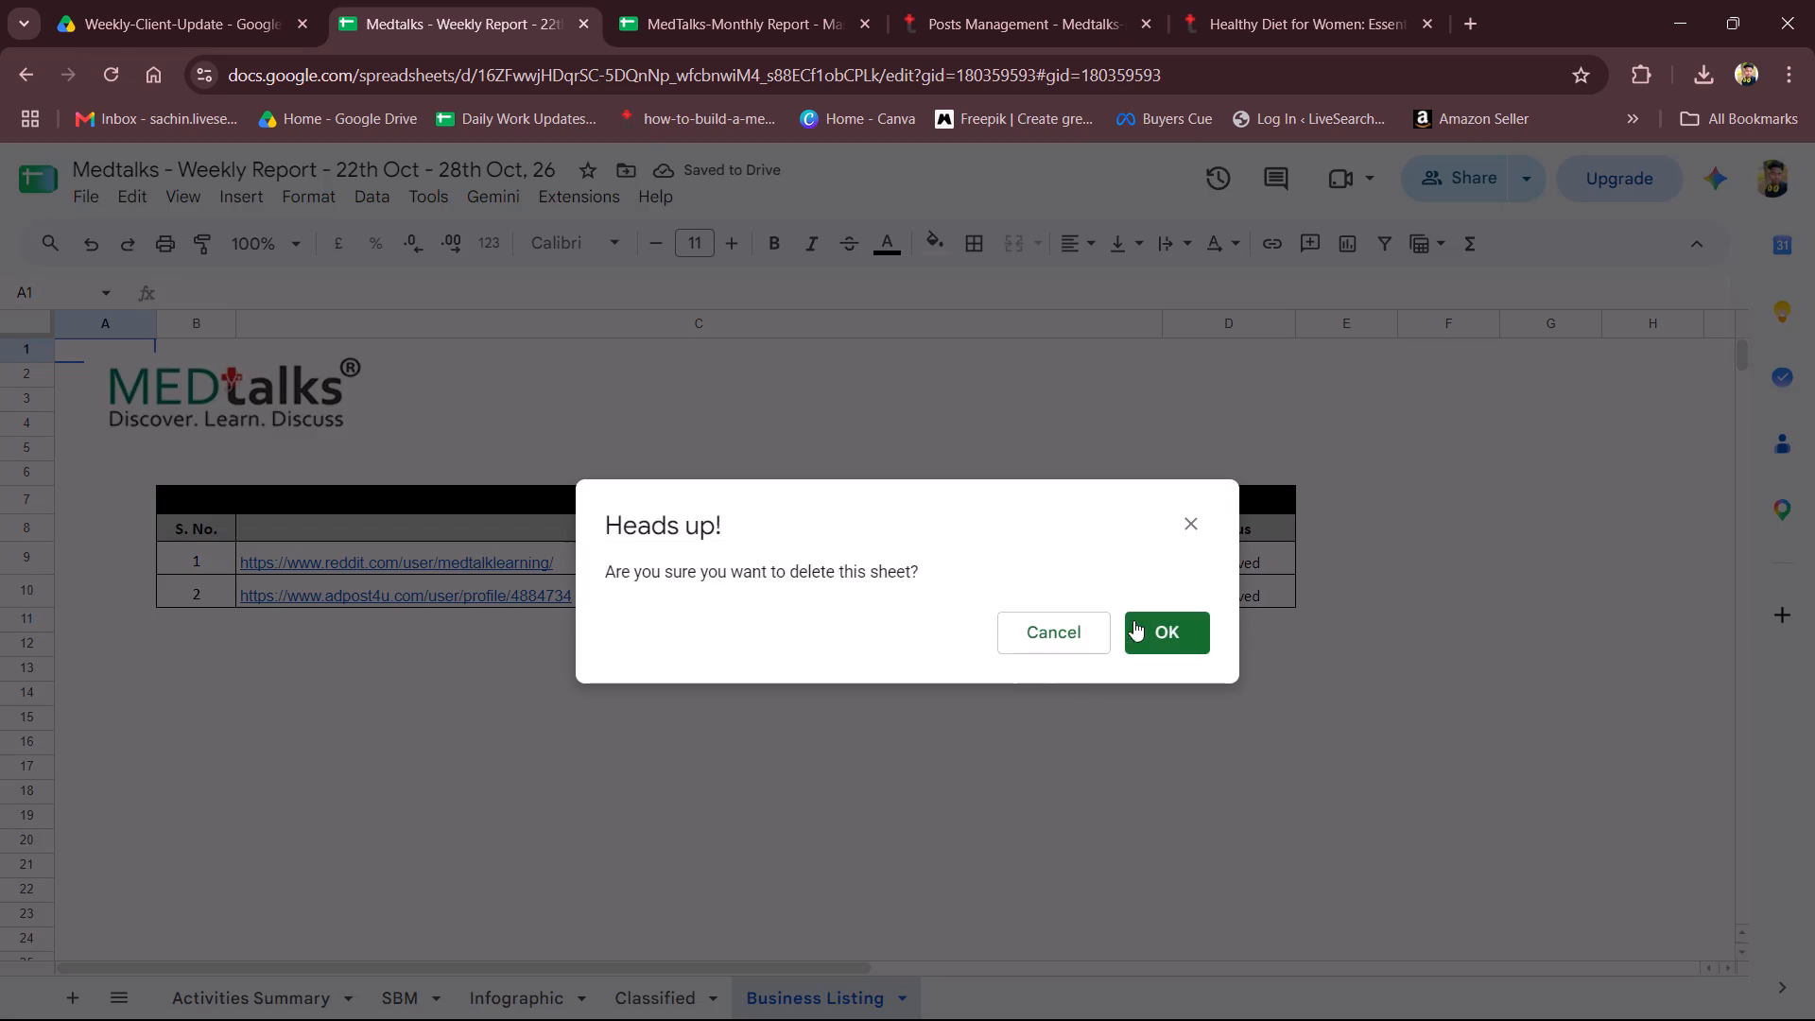
{"action": "left_click", "coordinate": [1133, 620]}
Delete the Classified sheet from the weekly report.
{"action": "left_click", "coordinate": [469, 556]}
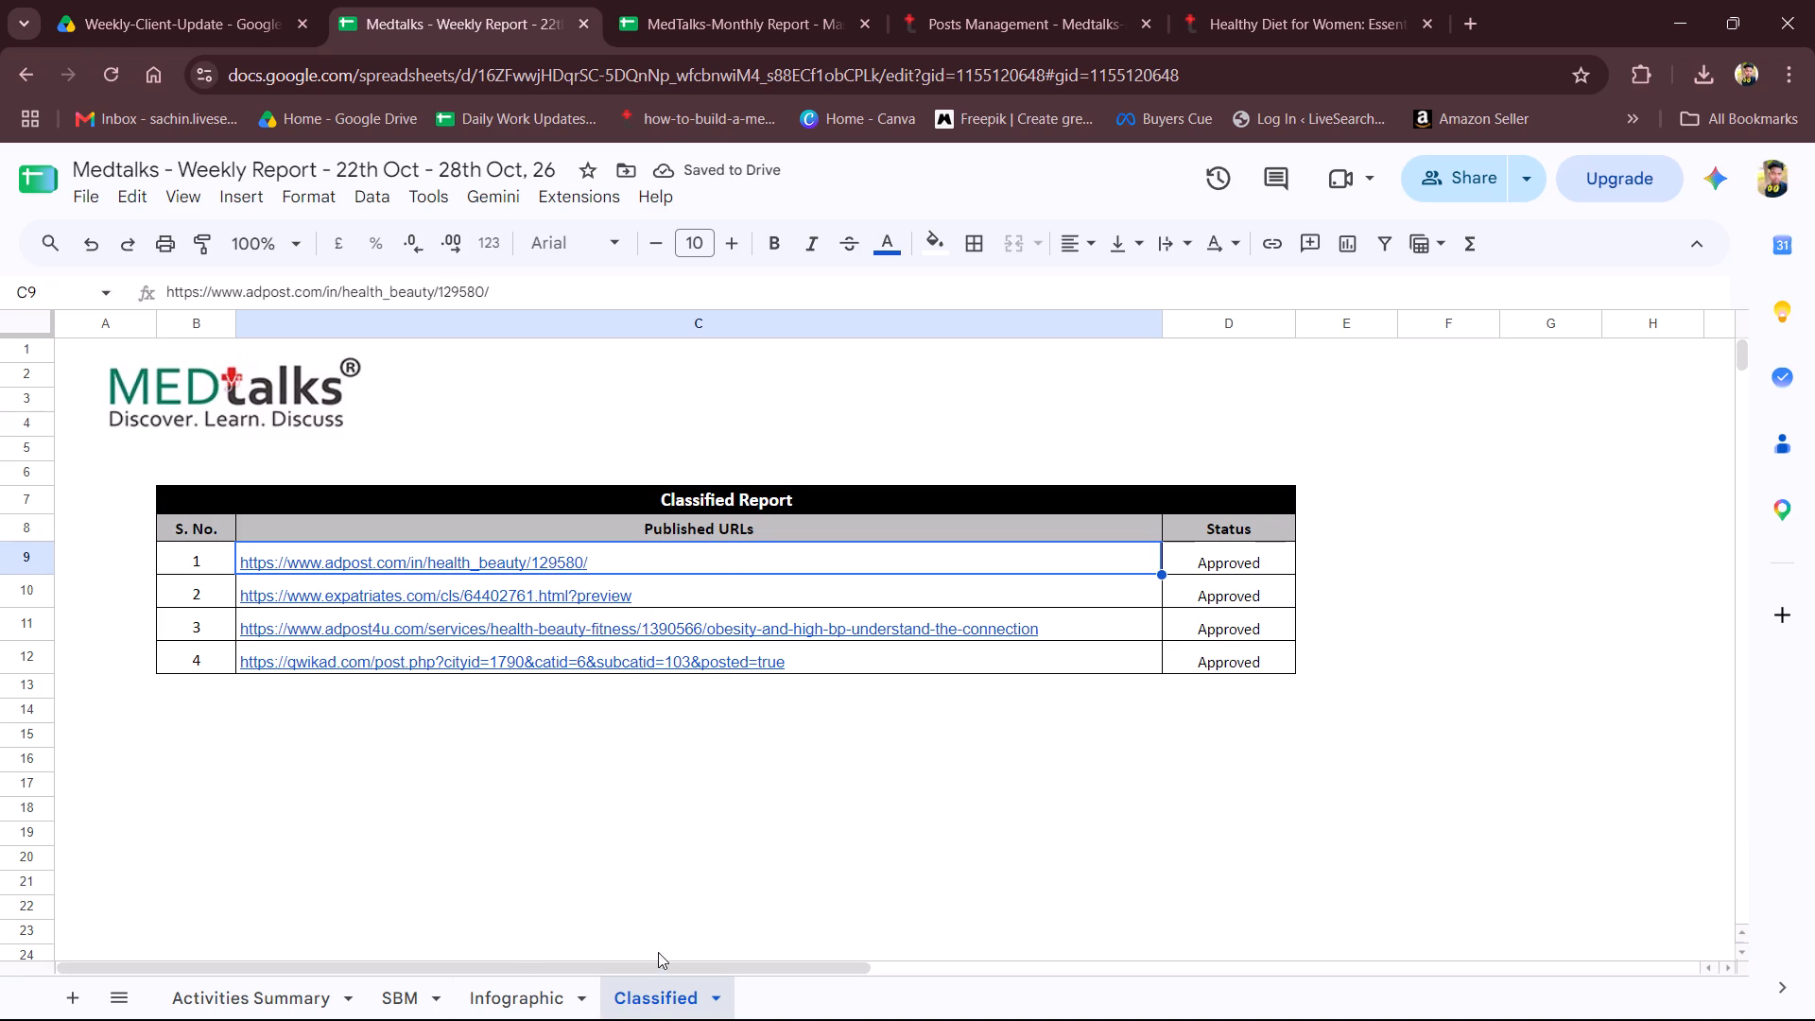
{"action": "left_click", "coordinate": [533, 993]}
{"action": "left_click", "coordinate": [659, 1006]}
{"action": "right_click", "coordinate": [659, 1004]}
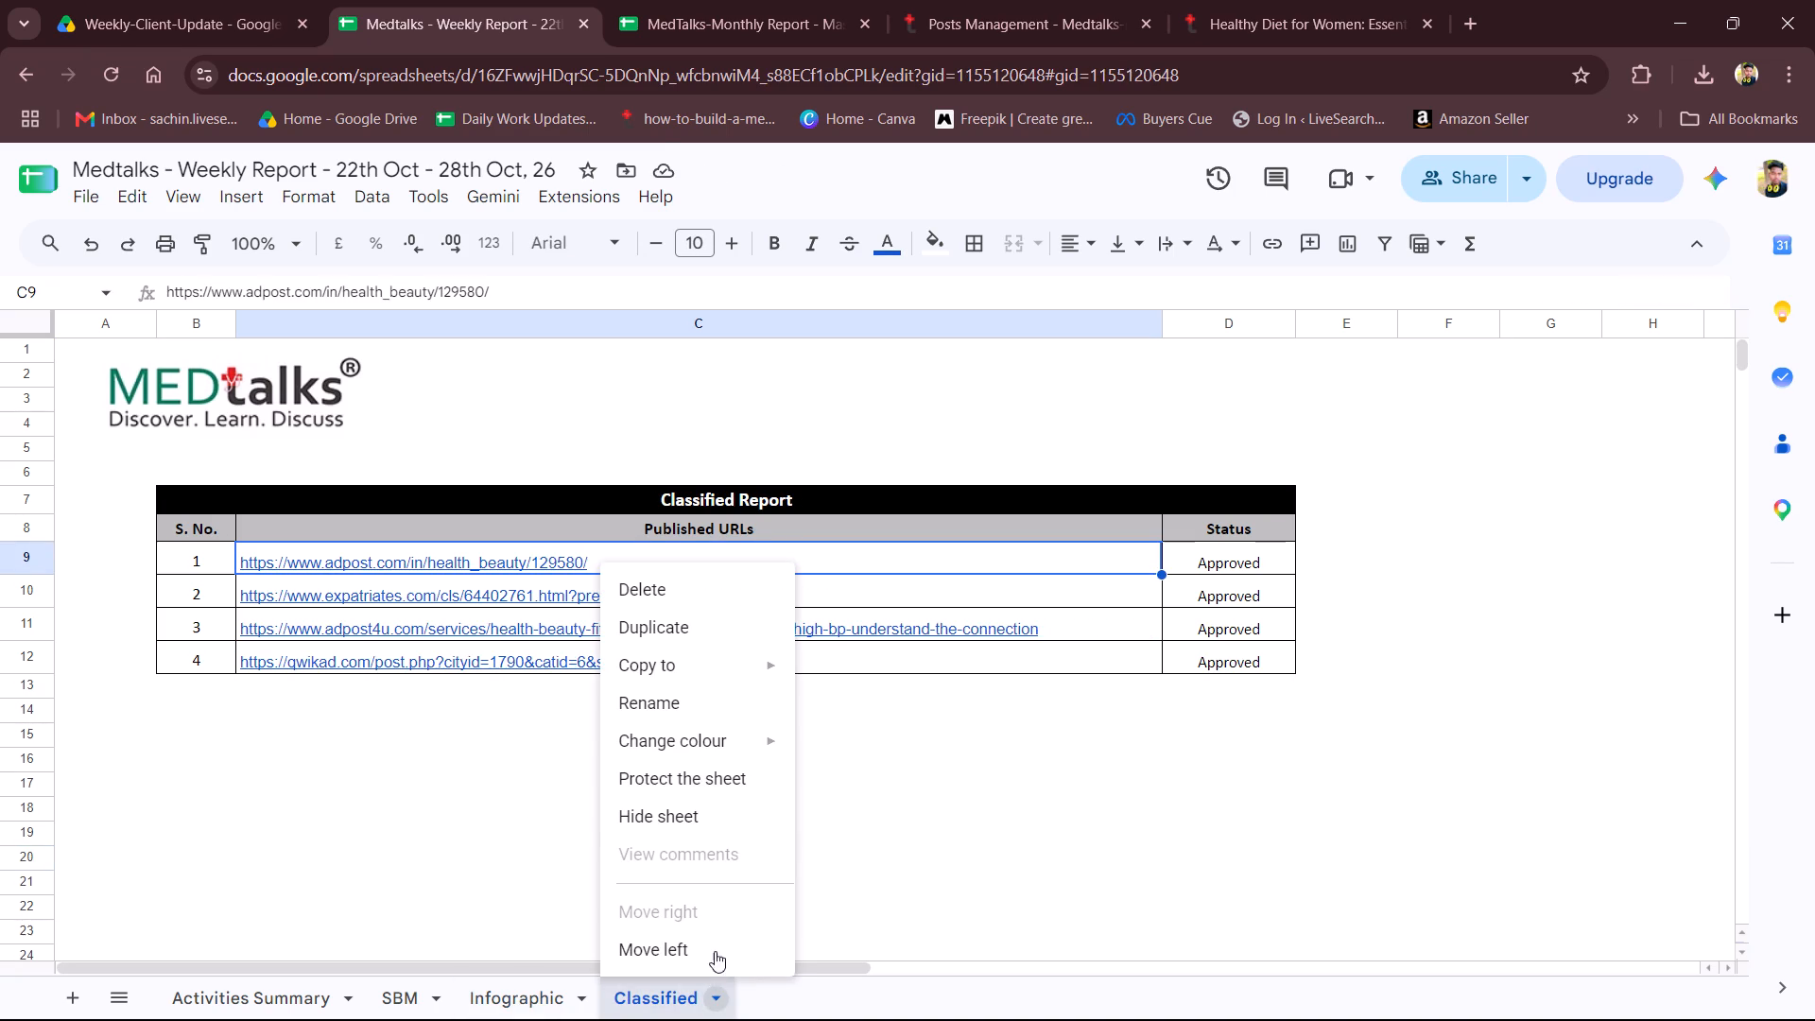
{"action": "left_click", "coordinate": [690, 591]}
{"action": "left_click", "coordinate": [1180, 616]}
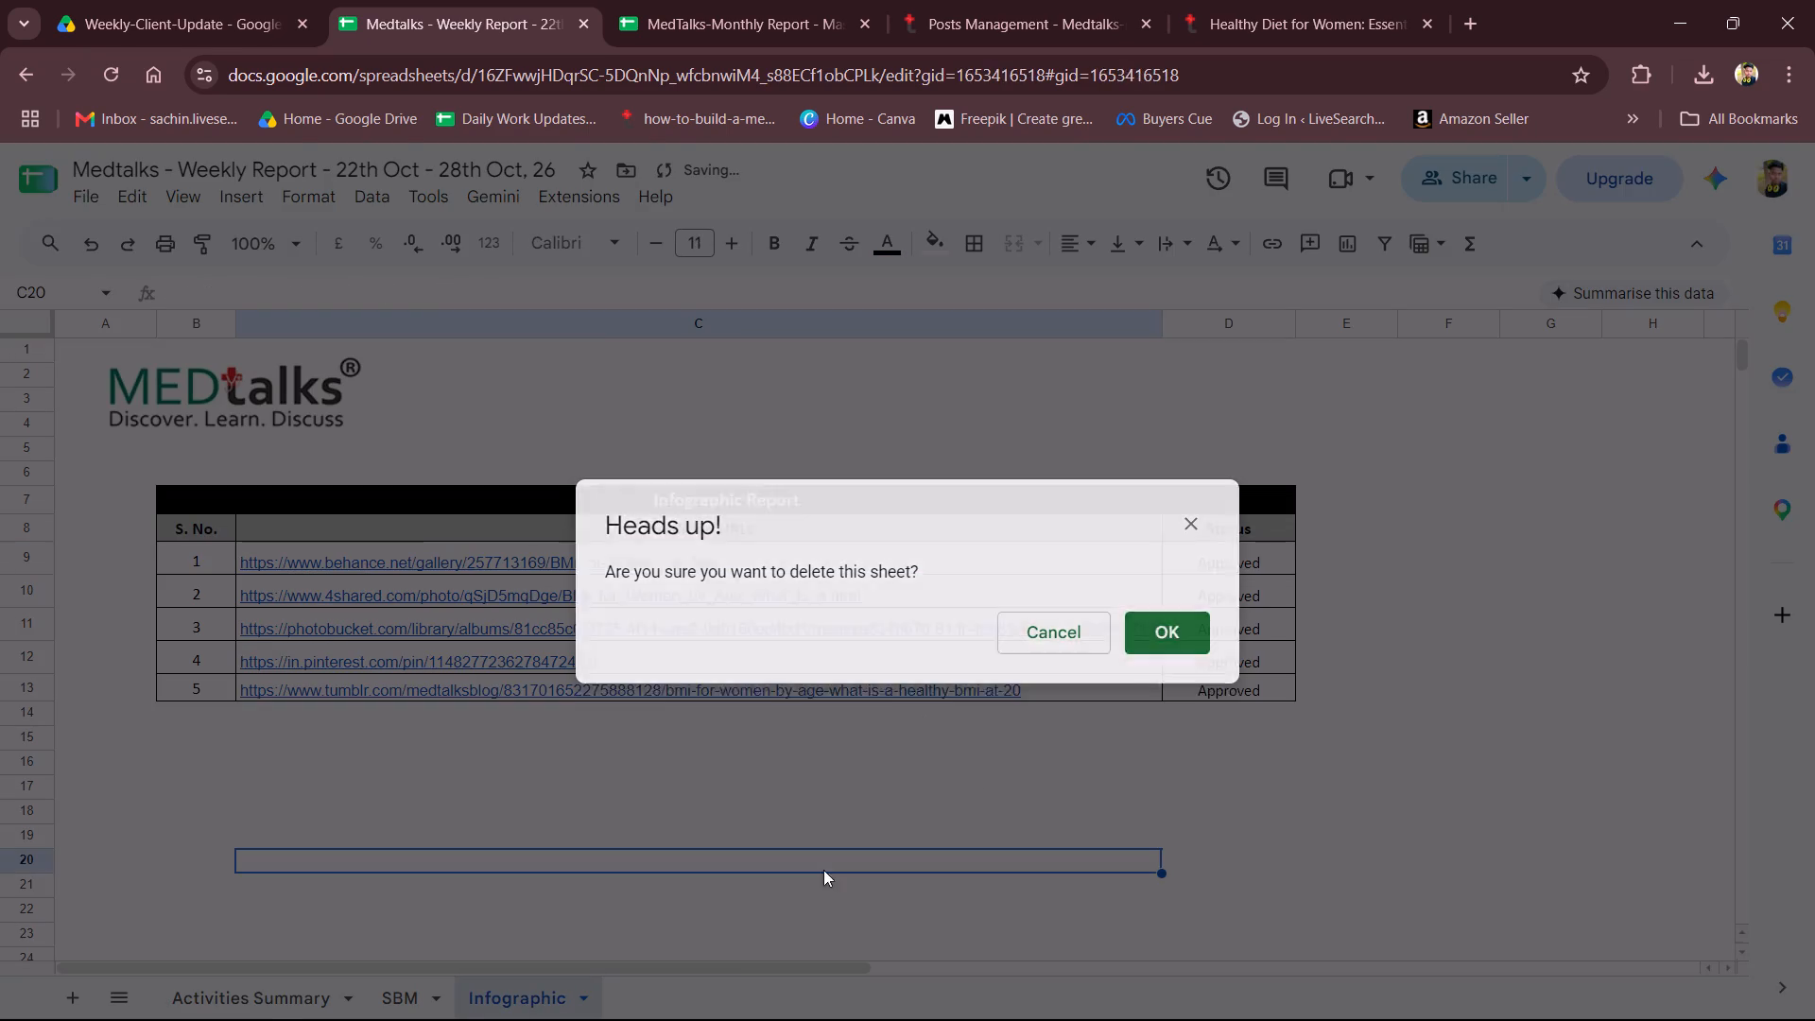
Duplicate the Infographic sheet in the weekly report.
{"action": "right_click", "coordinate": [525, 994]}
{"action": "left_click", "coordinate": [512, 627]}
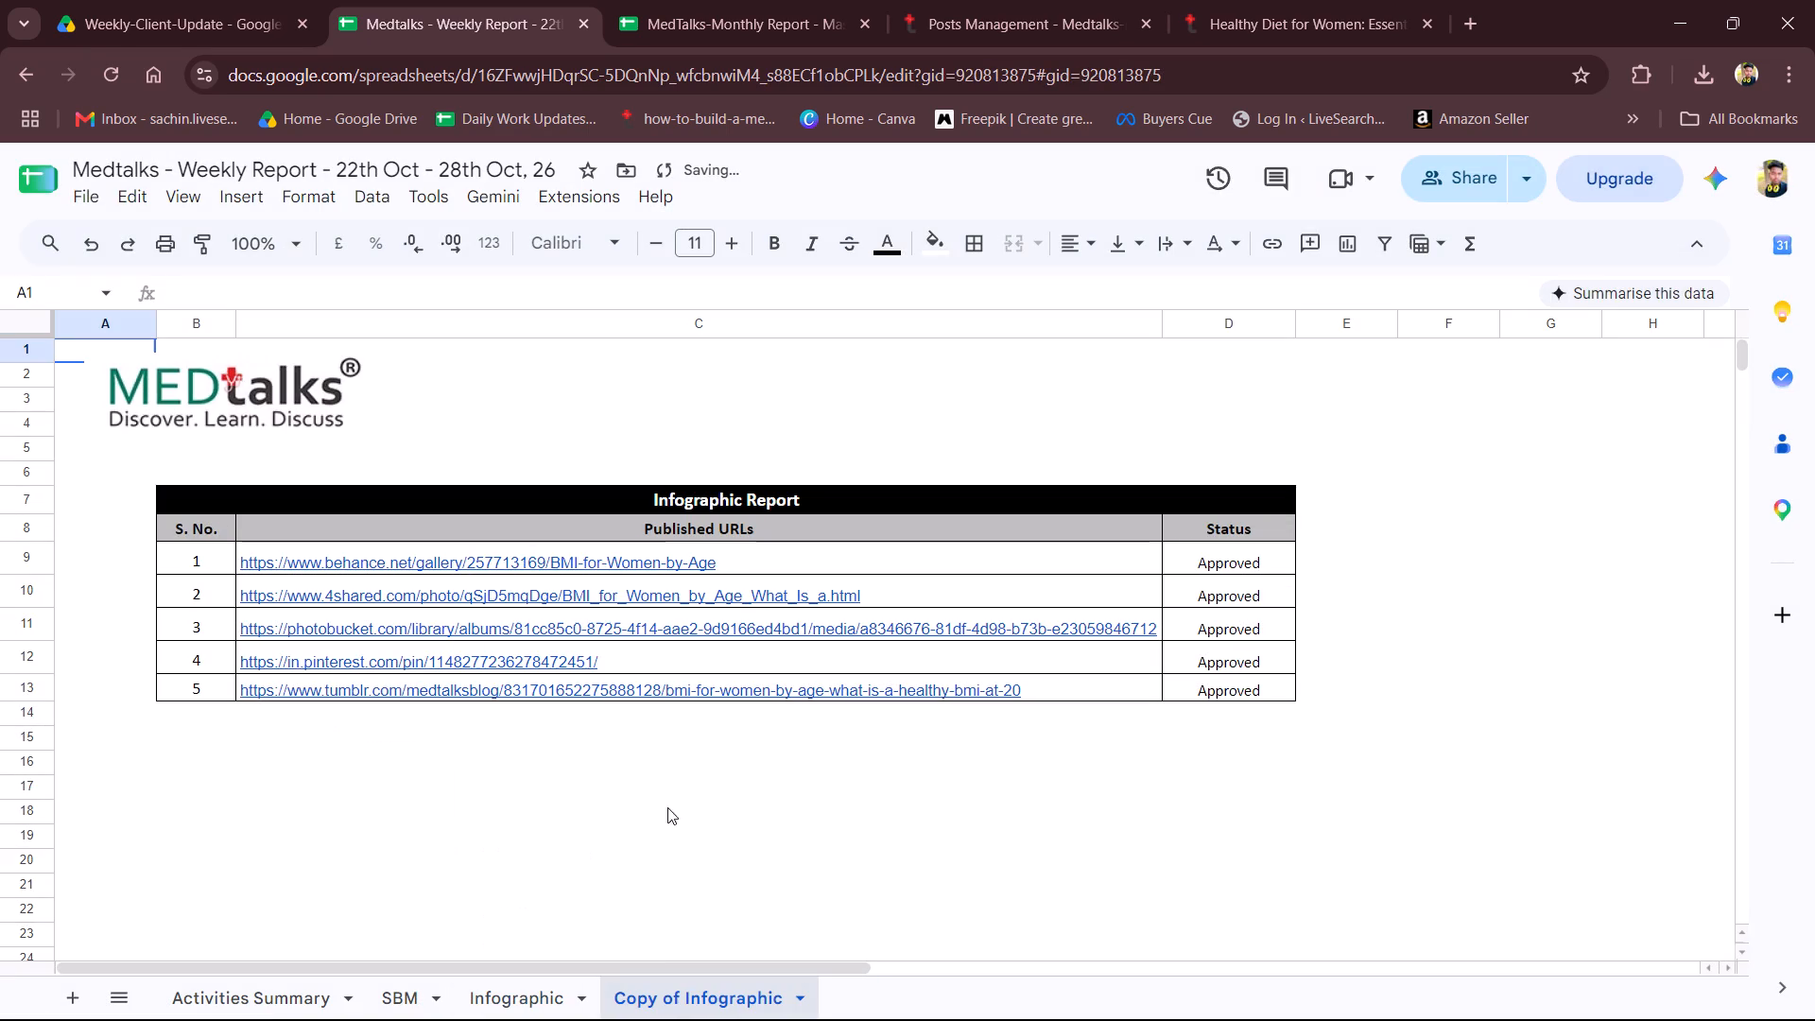
Replace the Published URLs in C9:C13 of the duplicated sheet with the five copied article links and apply all borders.
{"action": "left_click", "coordinate": [520, 569]}
{"action": "left_click", "coordinate": [573, 688], "text": "shift"}
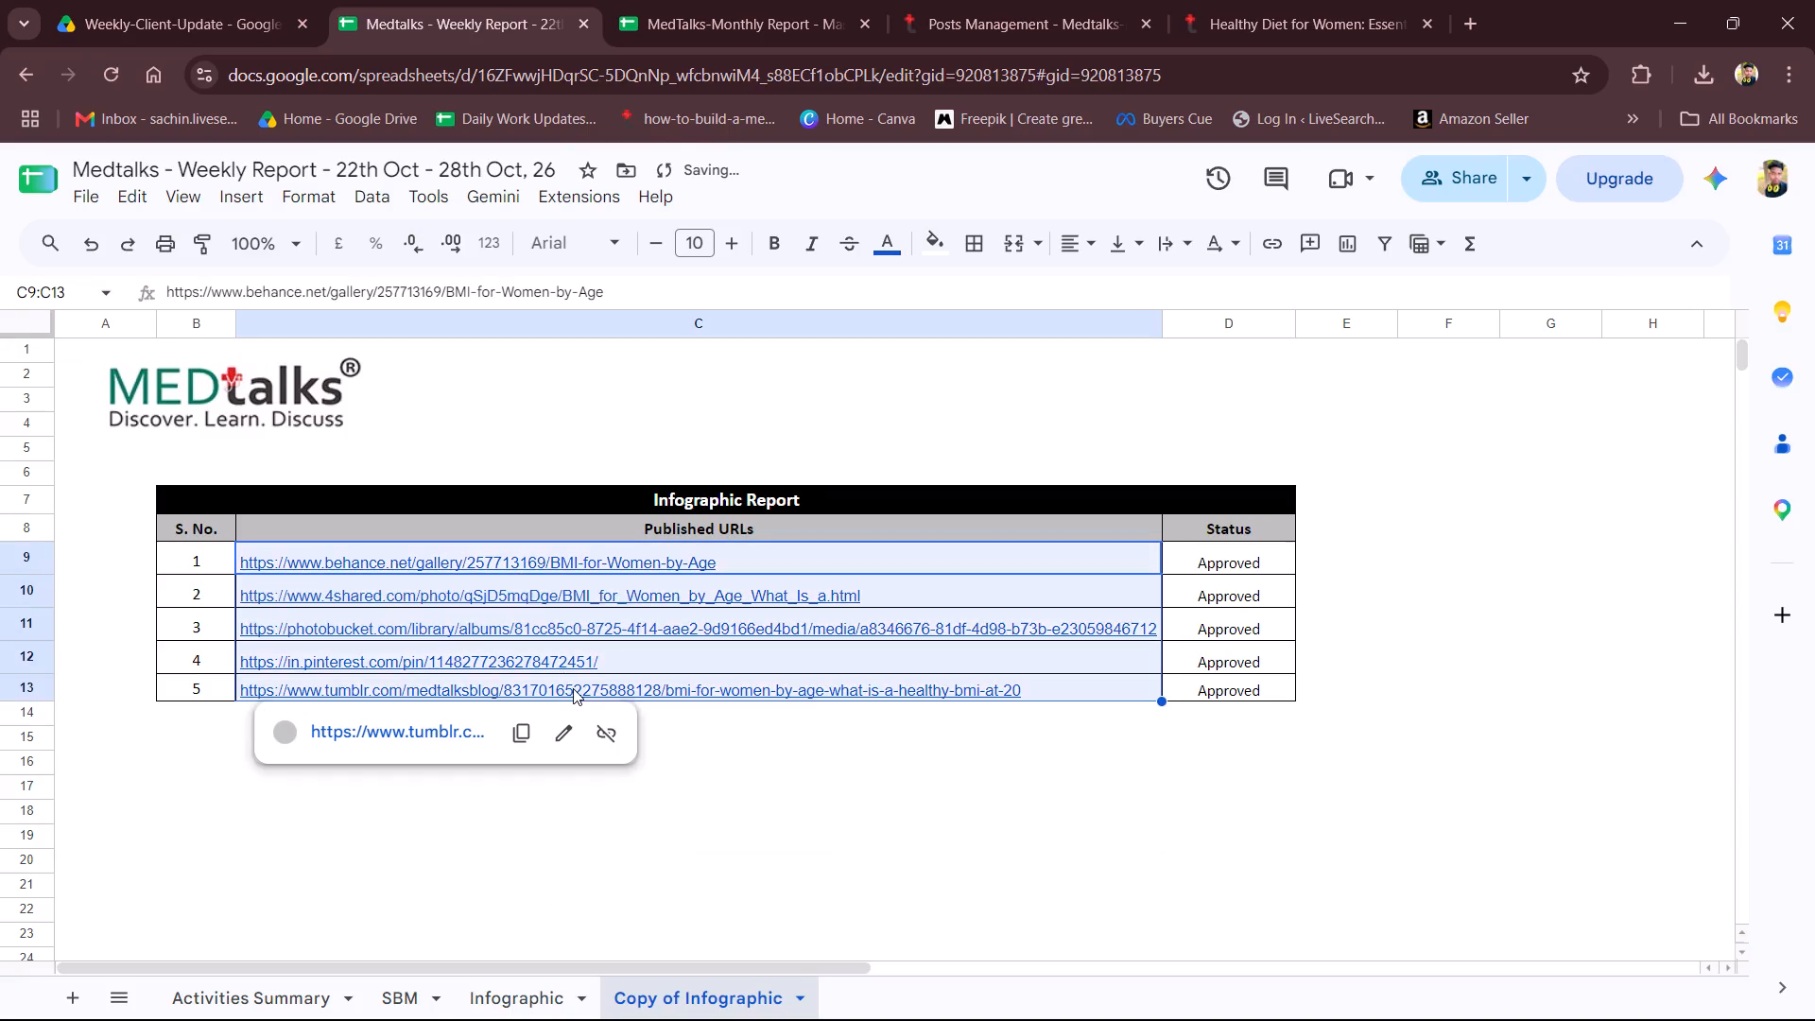
{"action": "key", "text": "BackSpace"}
{"action": "key", "text": "ctrl+v"}
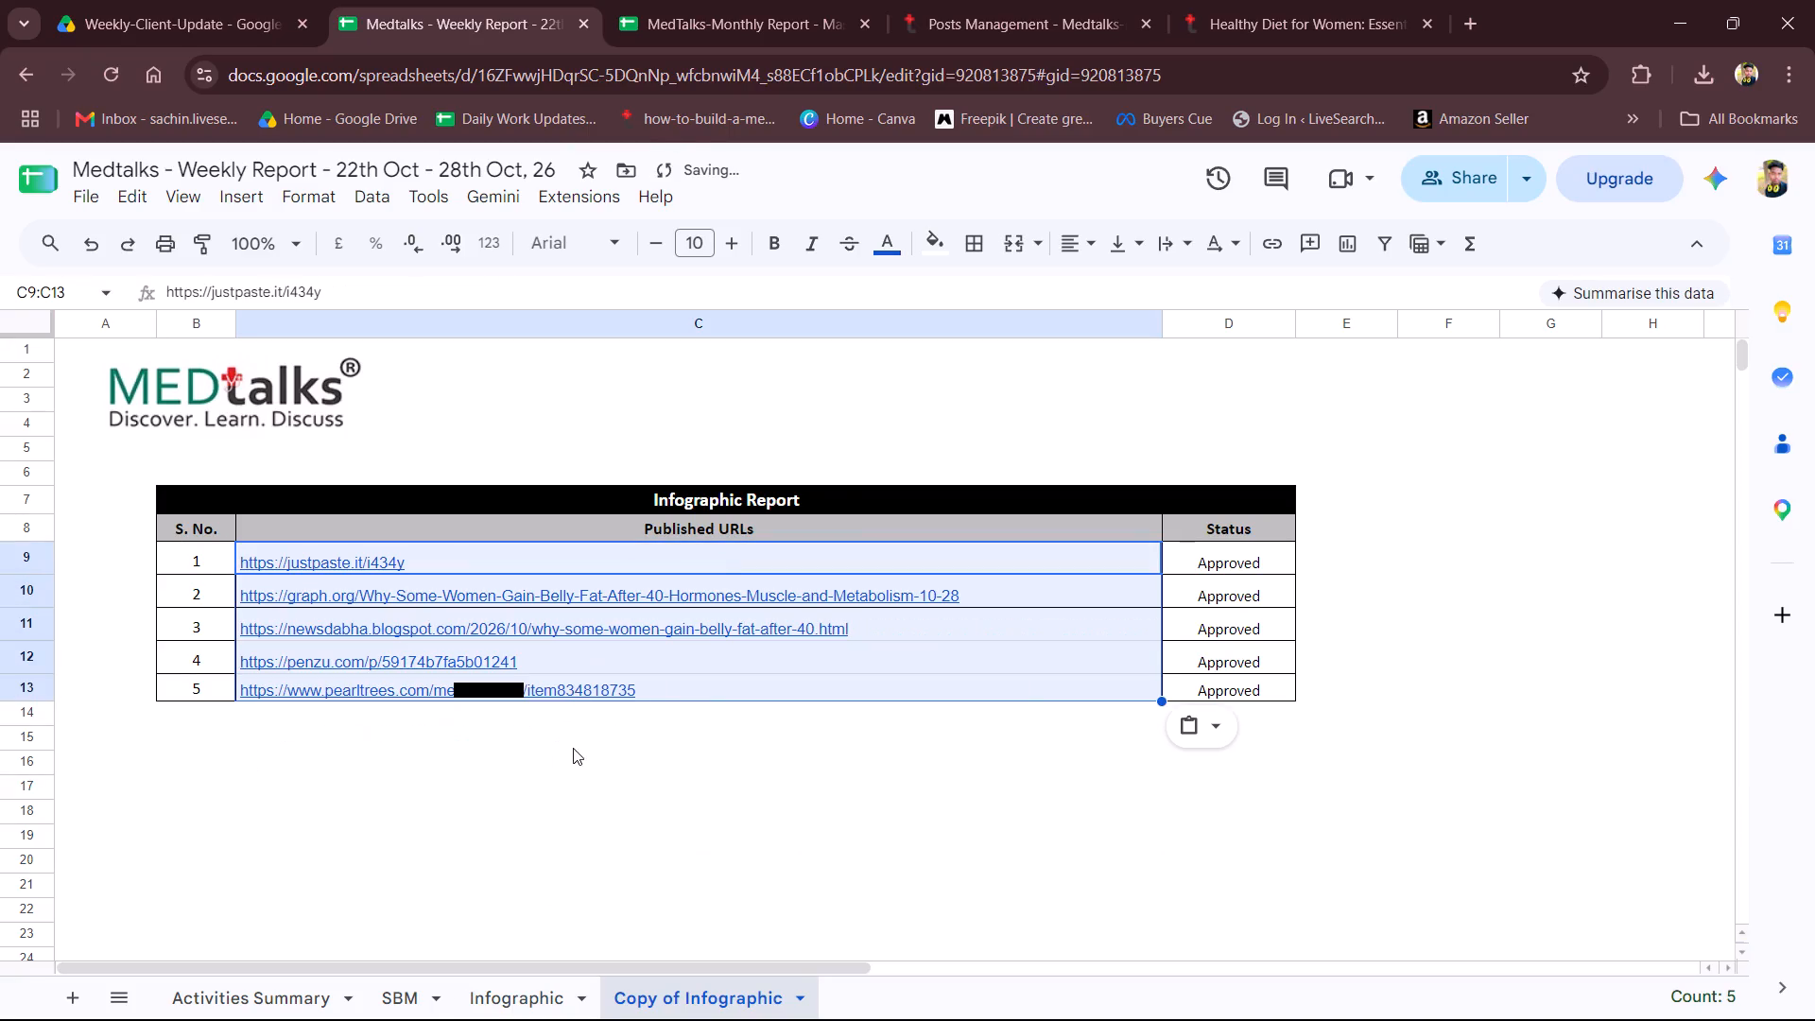
{"action": "left_click", "coordinate": [983, 240]}
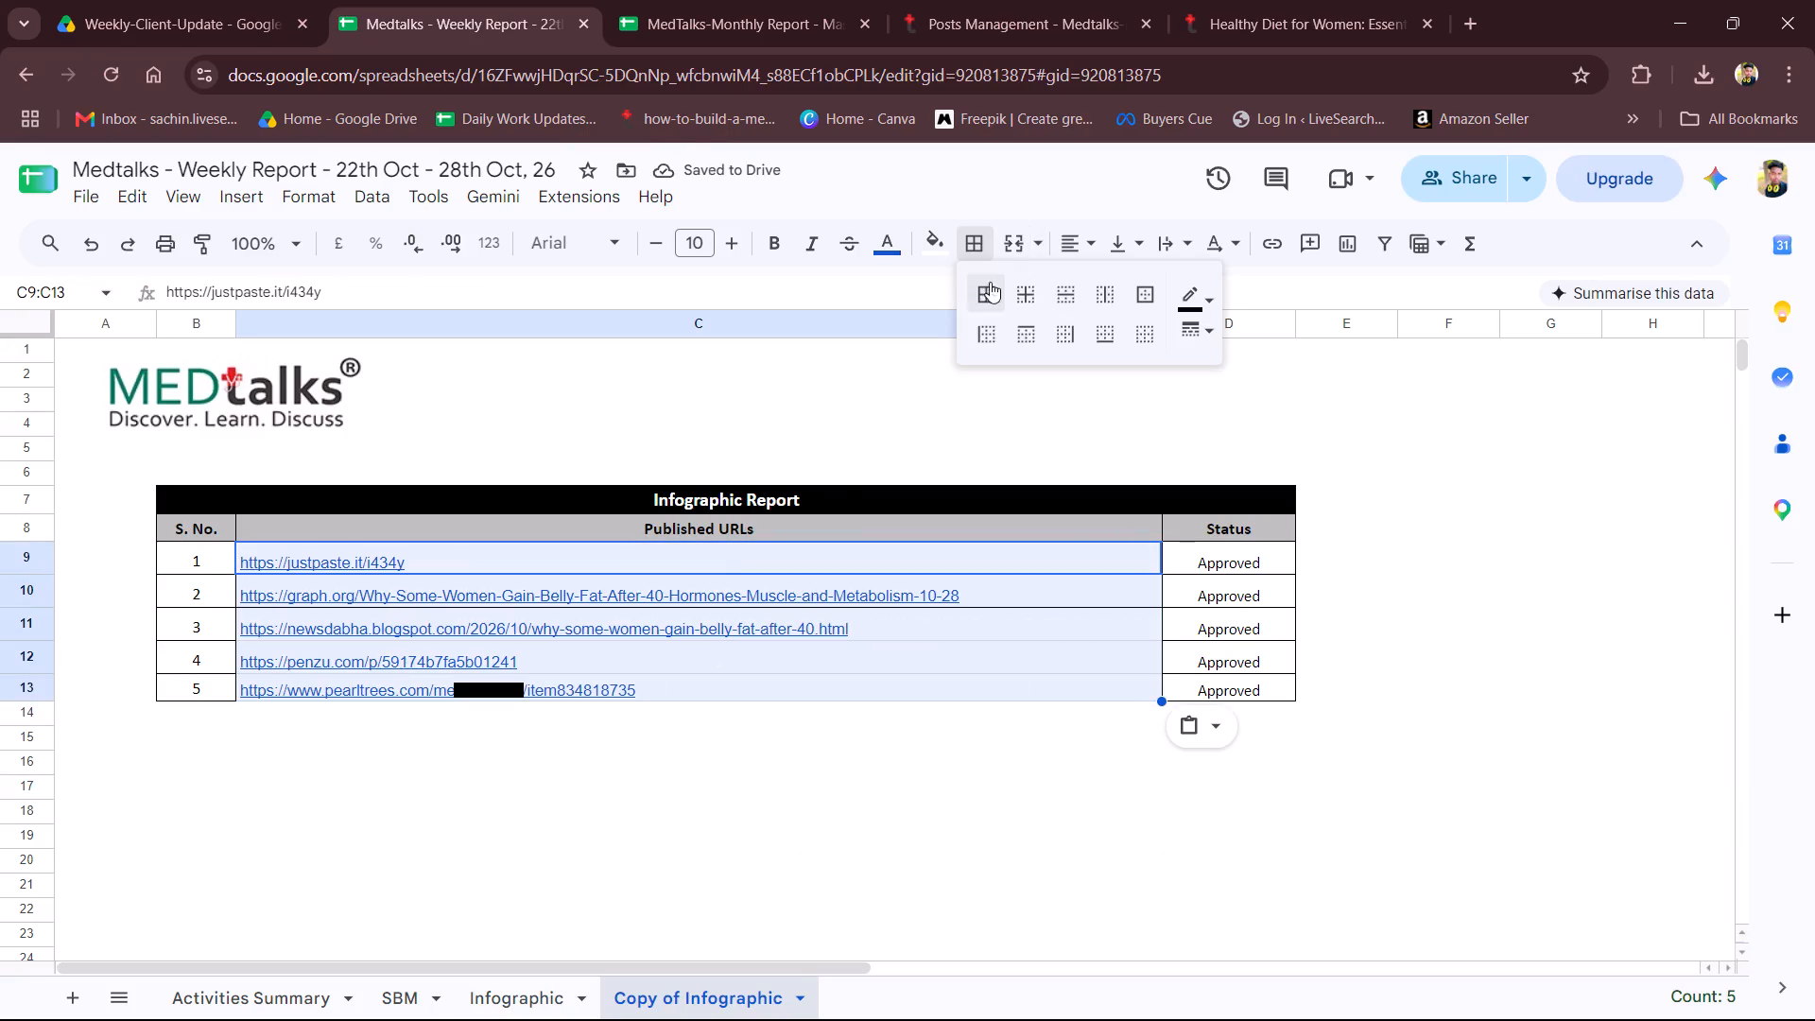
{"action": "left_click", "coordinate": [990, 288]}
Rename the duplicated sheet as Article and change its table heading to "Article Report".
{"action": "double_click", "coordinate": [683, 1000]}
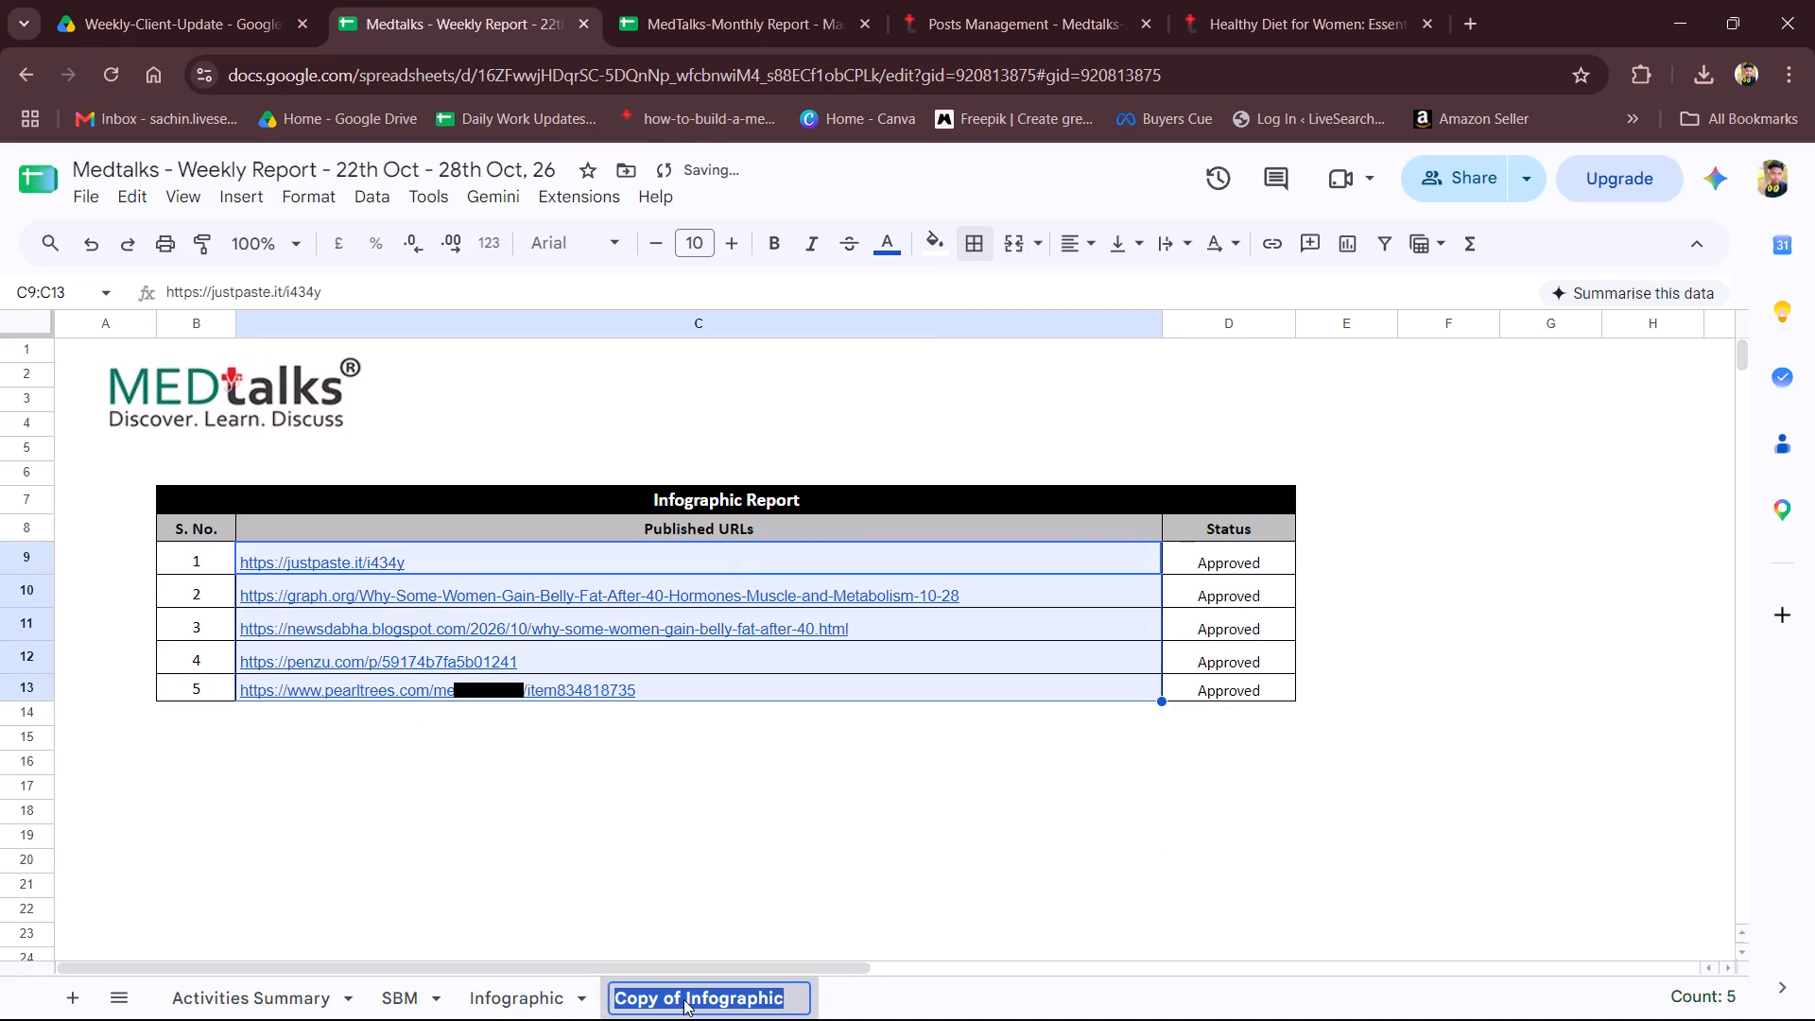
{"action": "type", "text": "Article"}
{"action": "key", "text": "ctrl+a"}
{"action": "key", "text": "ctrl+c"}
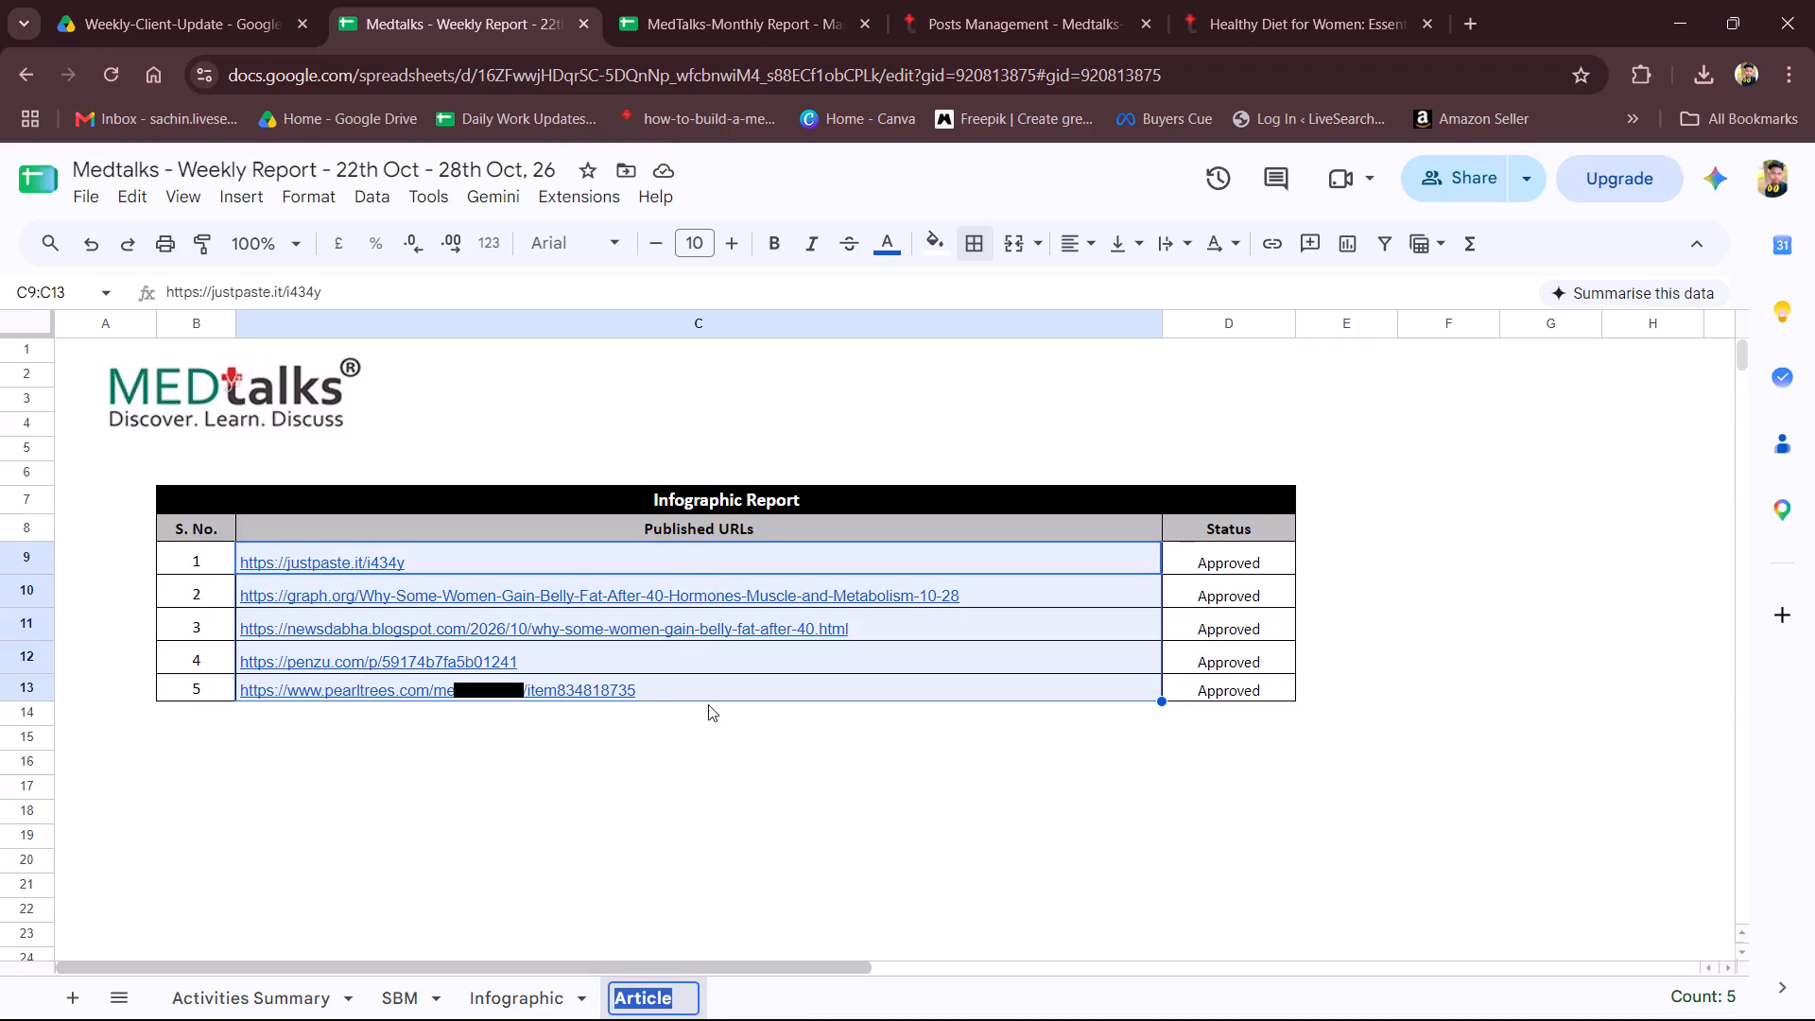
{"action": "left_click", "coordinate": [738, 496]}
{"action": "left_click_drag", "start_coordinate": [741, 498], "coordinate": [707, 498]}
{"action": "left_click_drag", "start_coordinate": [236, 294], "coordinate": [98, 293]}
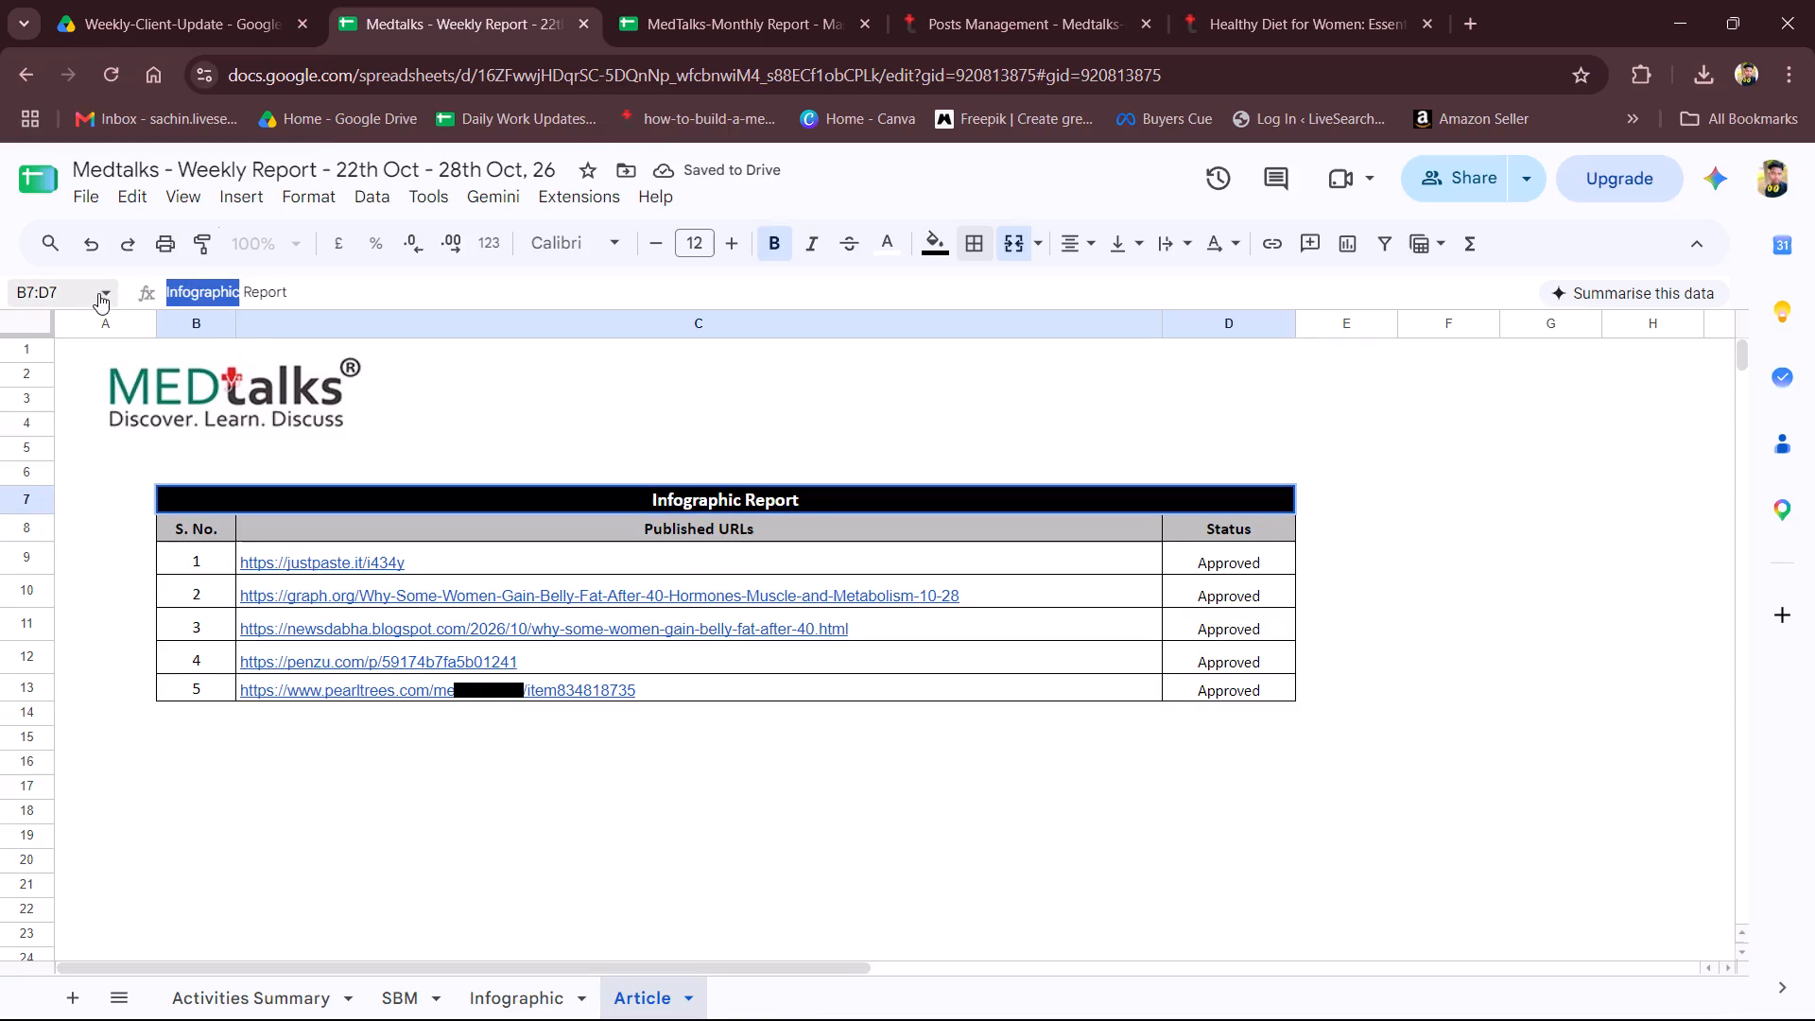
{"action": "key", "text": "ctrl+v"}
{"action": "left_click", "coordinate": [499, 823]}
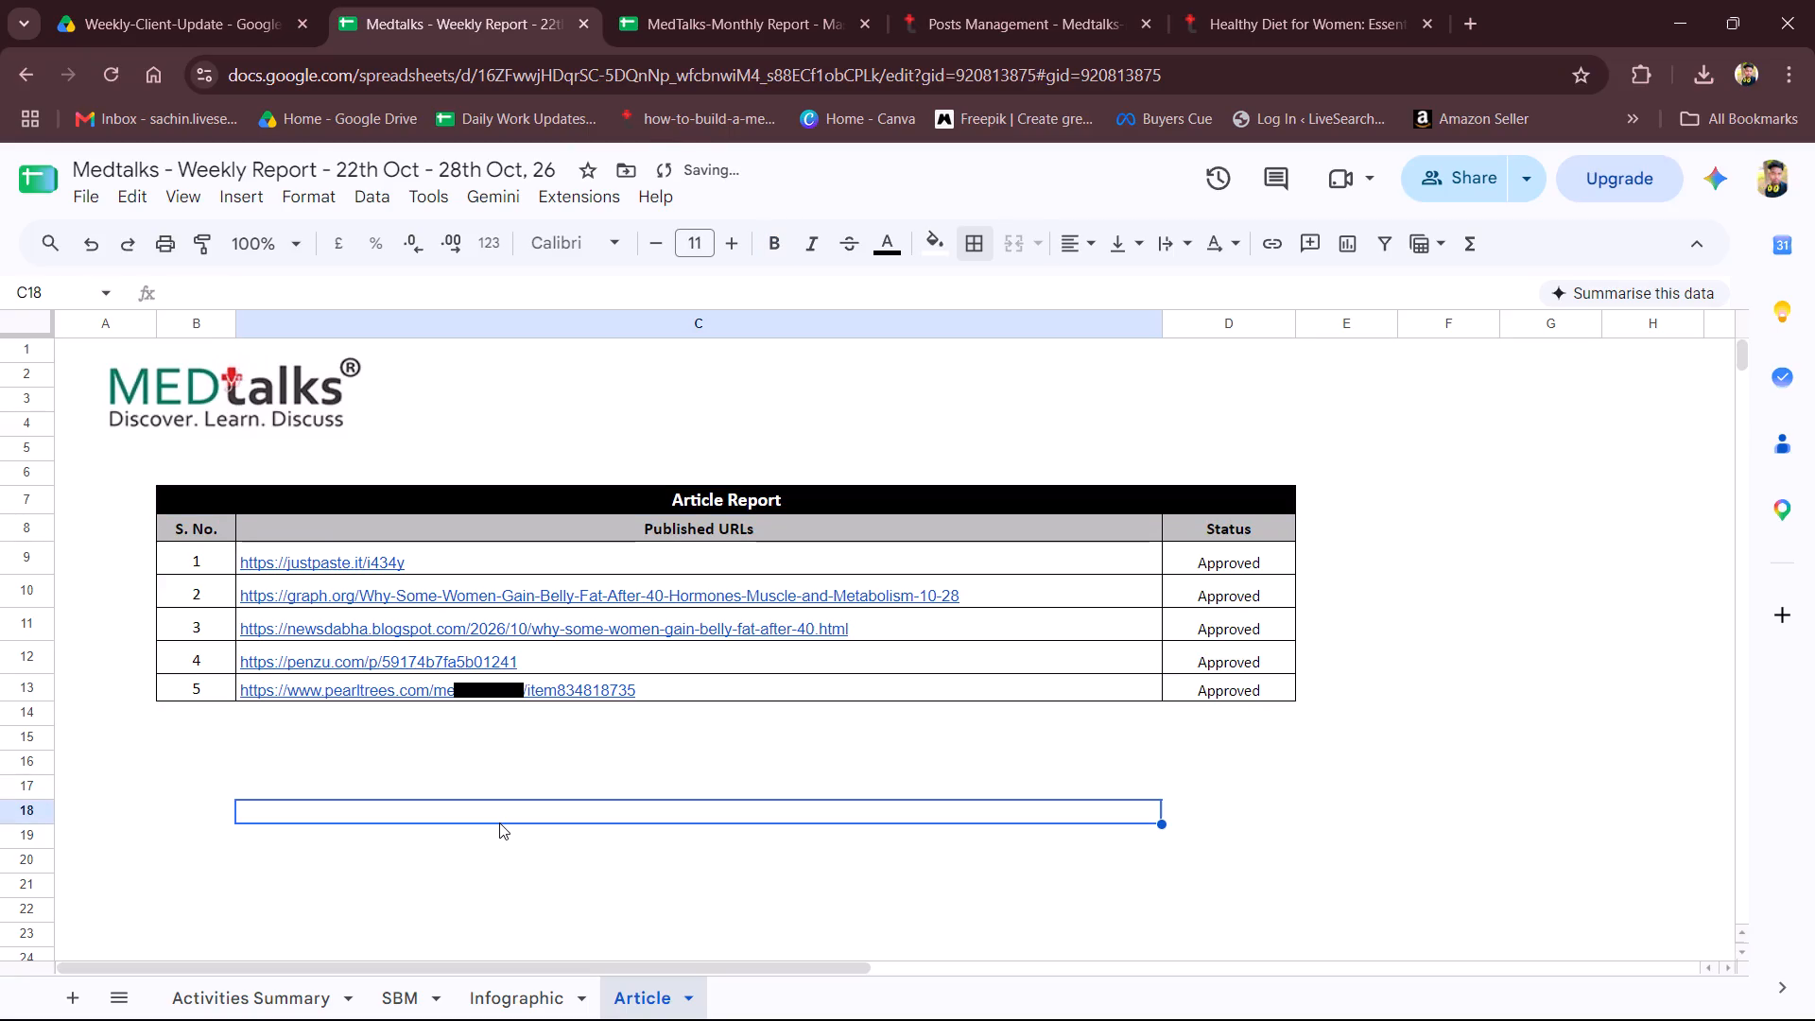
In the Master Seat report's Article sheet, mark the five 28 Oct links as "shared" in J3:J7.
{"action": "left_click", "coordinate": [665, 0]}
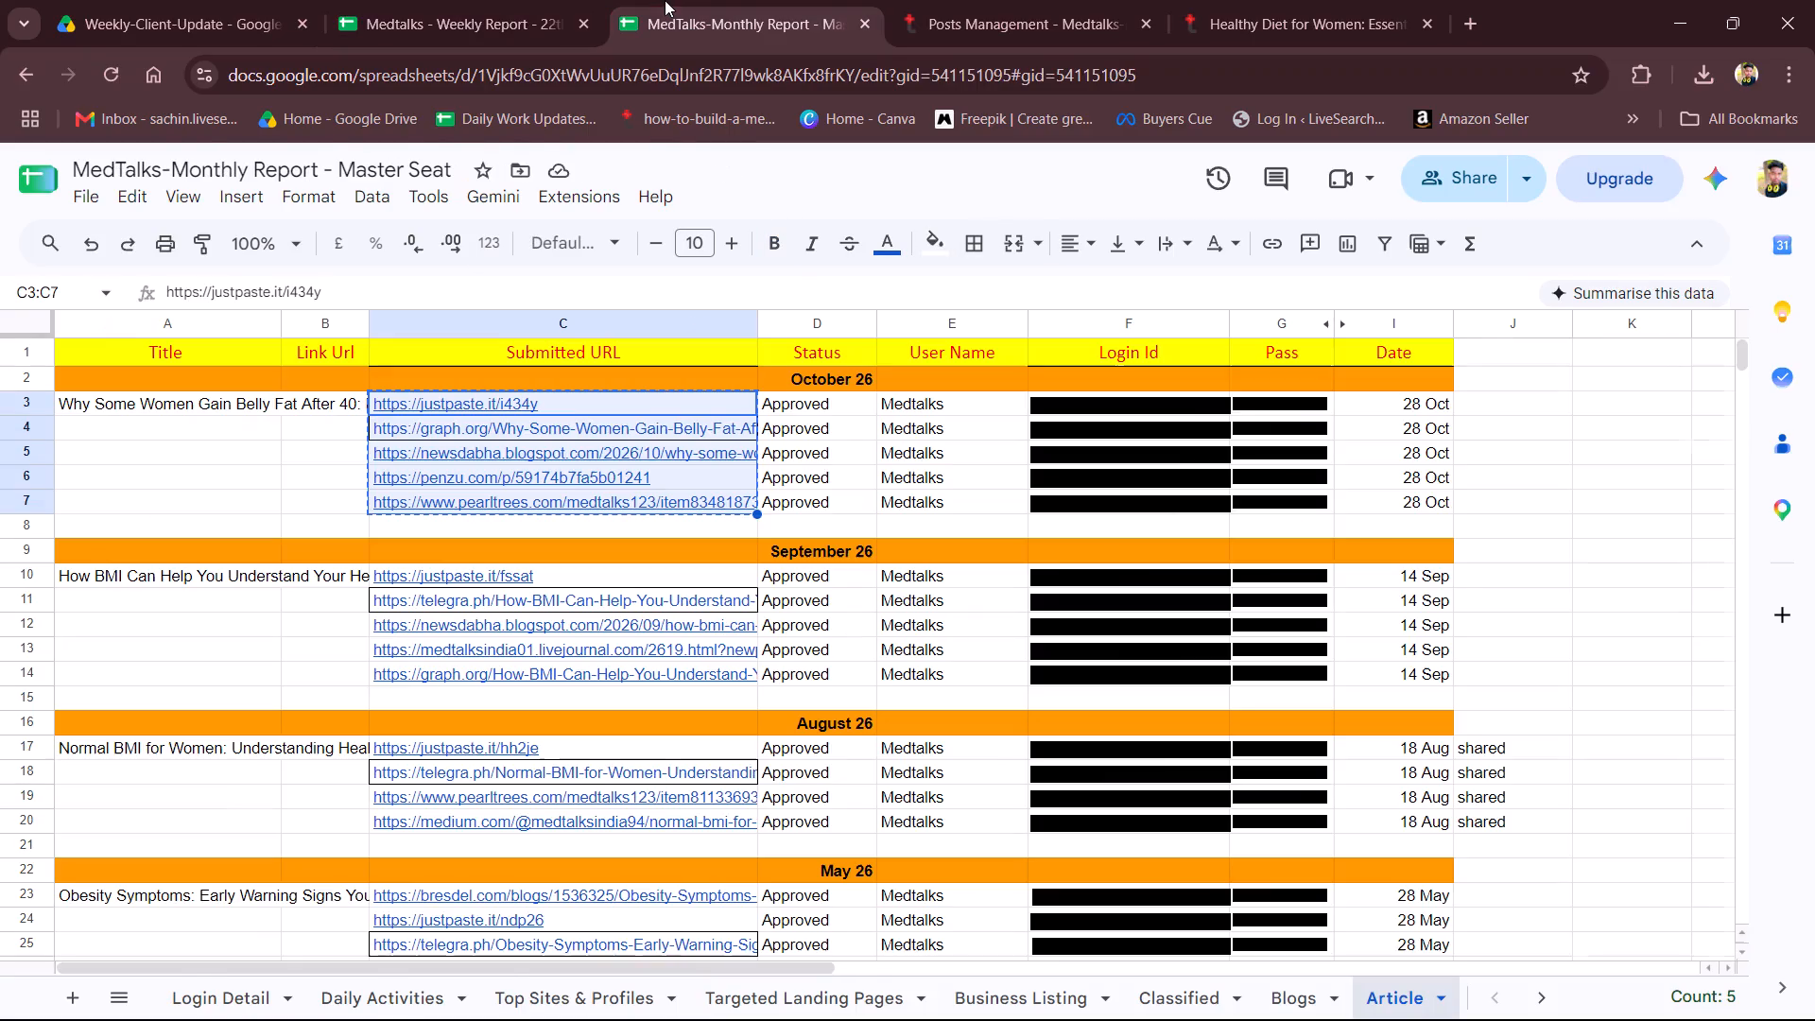
{"action": "left_click", "coordinate": [1489, 752]}
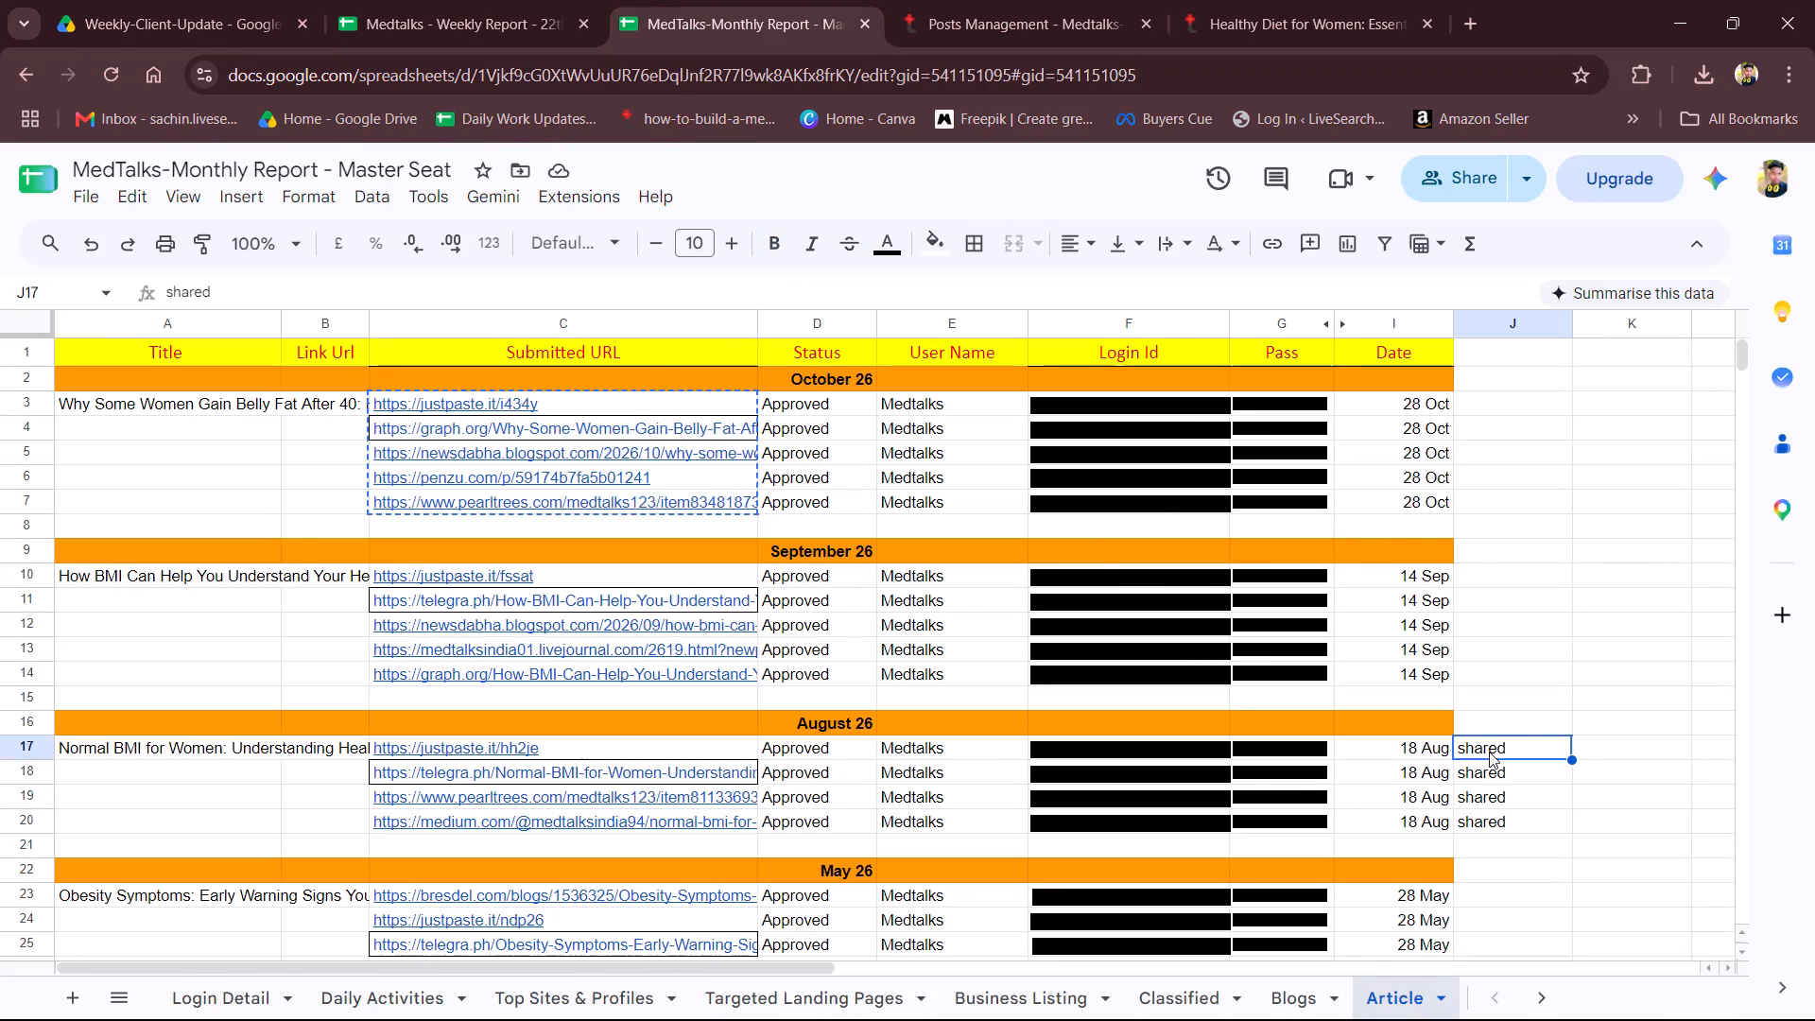
{"action": "key", "text": "ctrl+c"}
{"action": "left_click", "coordinate": [1480, 406]}
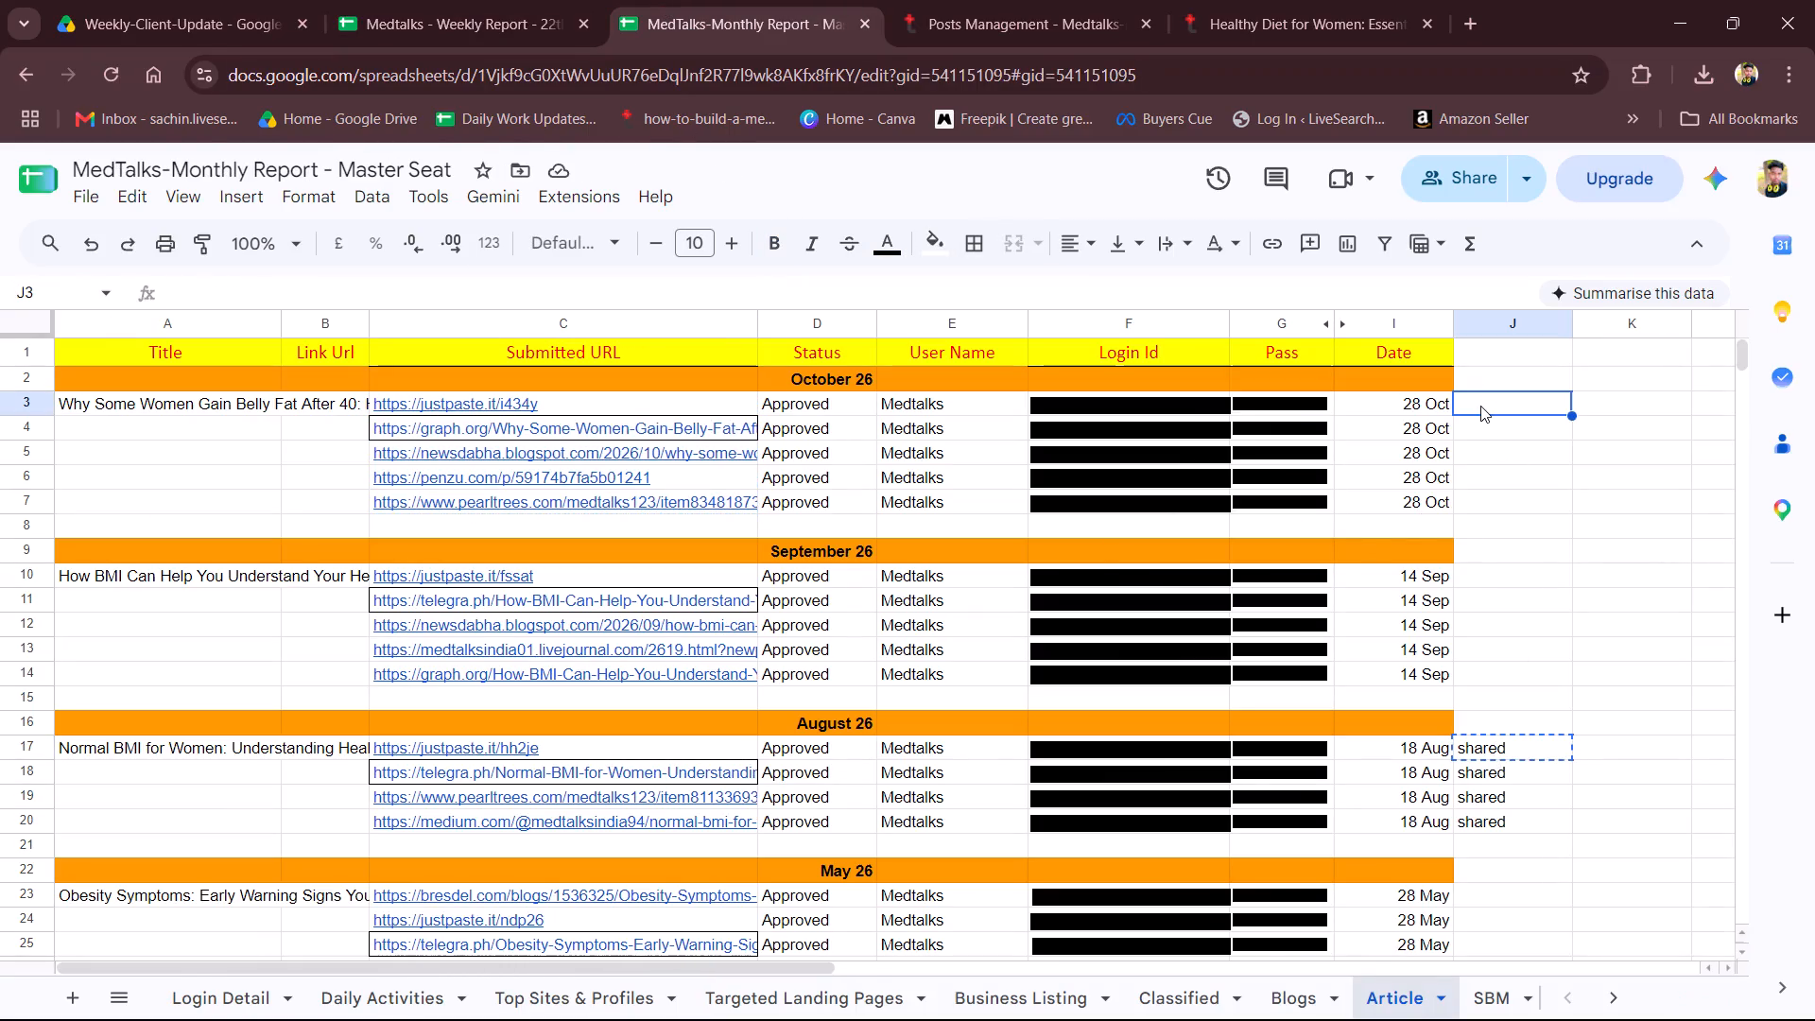
{"action": "key", "text": "ctrl+shift+Down"}
{"action": "key", "text": "ctrl+shift+Up"}
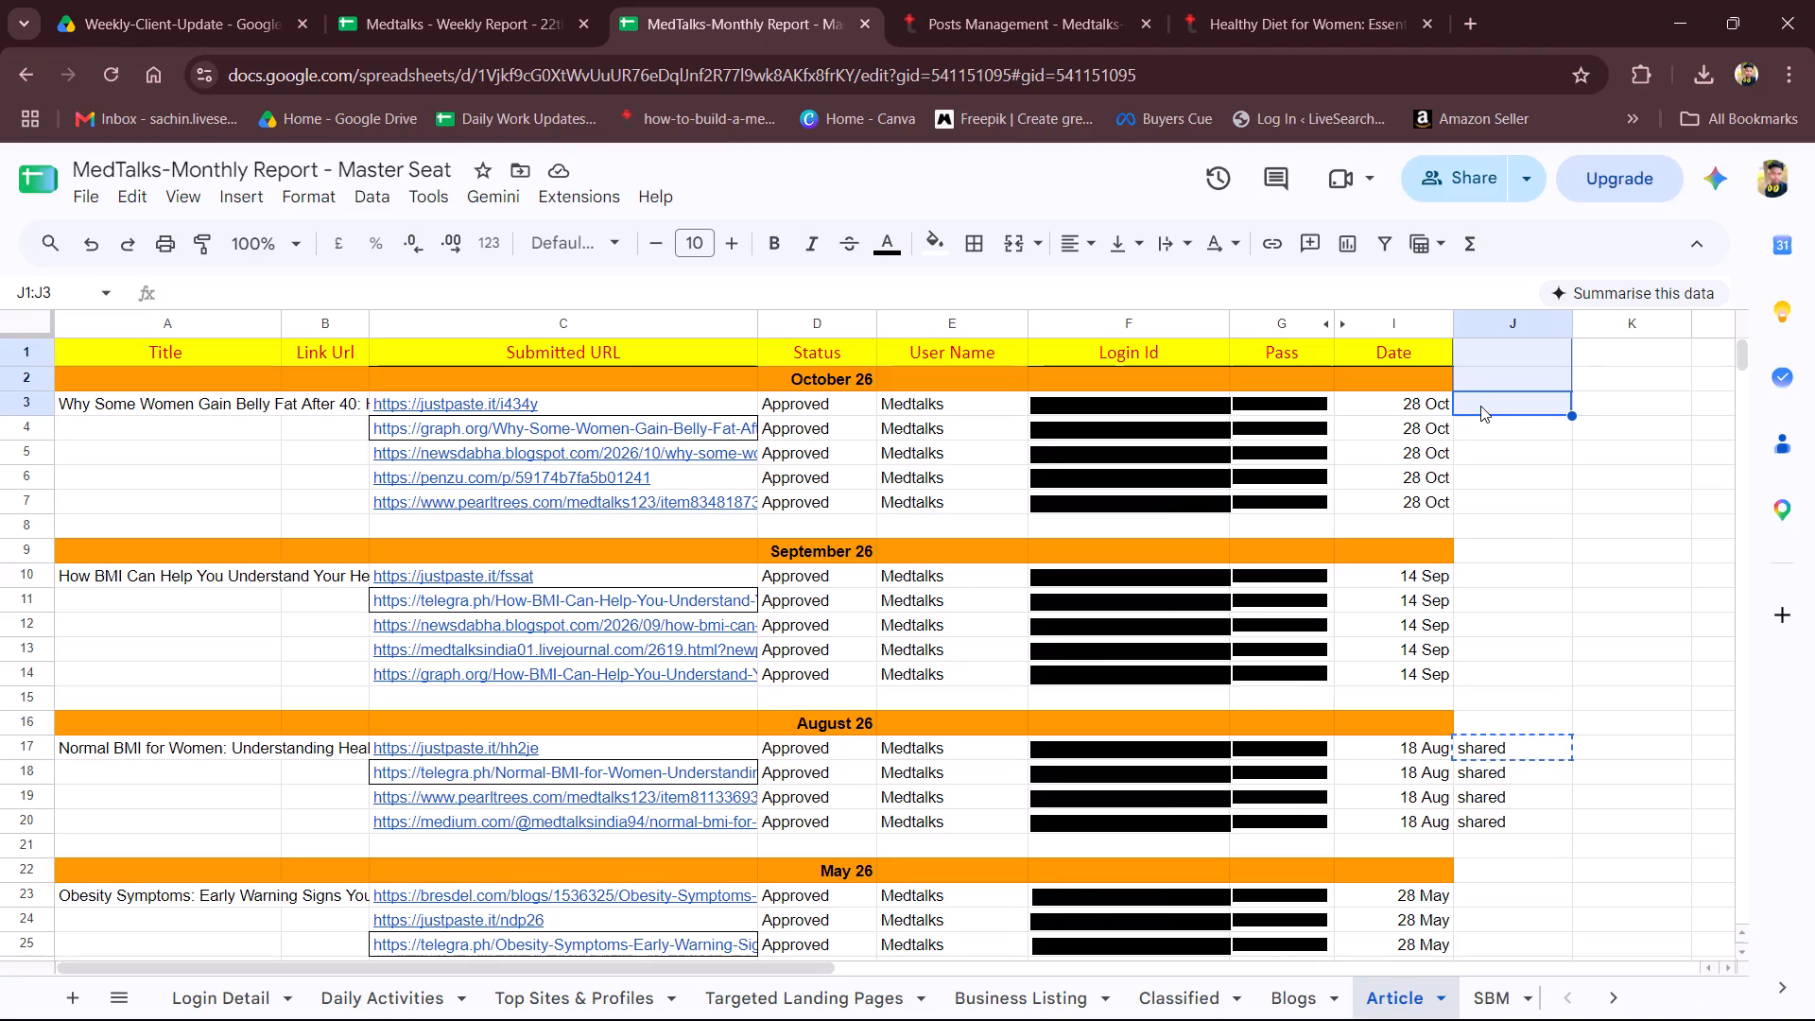
{"action": "key", "text": "Left"}
{"action": "key", "text": "Right"}
{"action": "key", "text": "shift+Down"}
{"action": "key", "text": "shift+Down"}
{"action": "key", "text": "shift+Down"}
{"action": "key", "text": "shift+Down"}
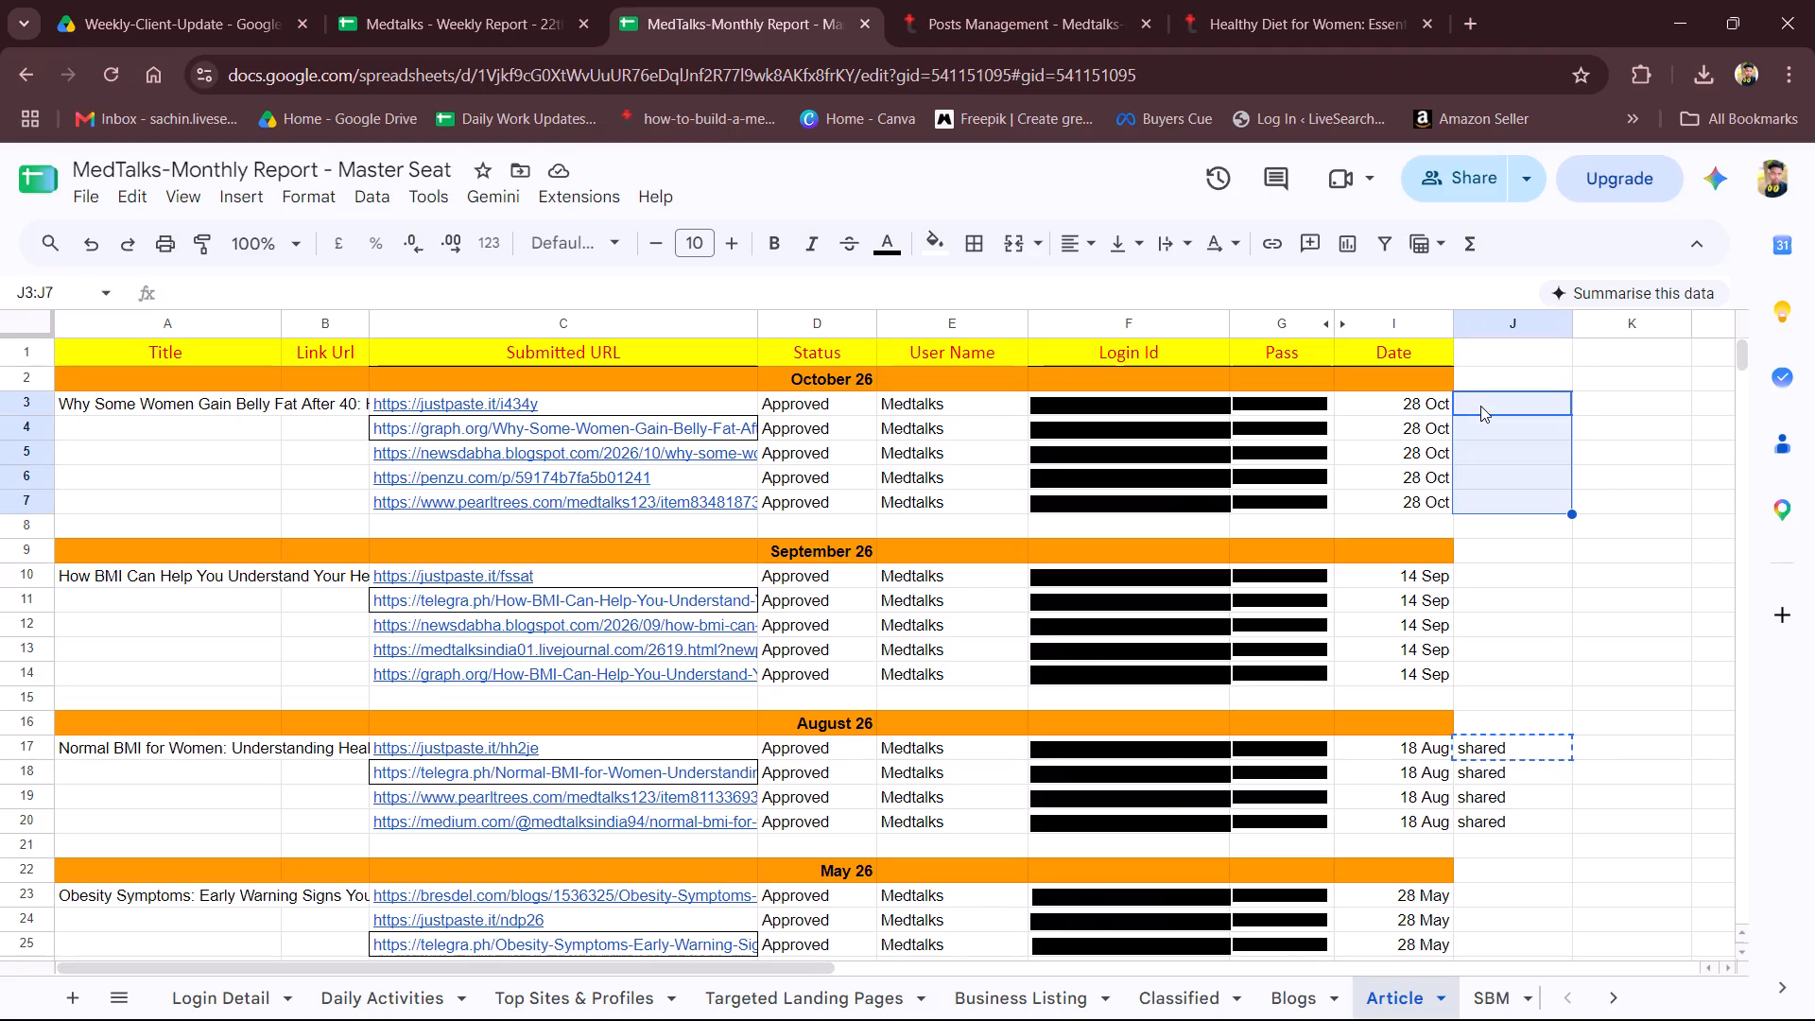
{"action": "key", "text": "ctrl+v"}
{"action": "left_click", "coordinate": [294, 655]}
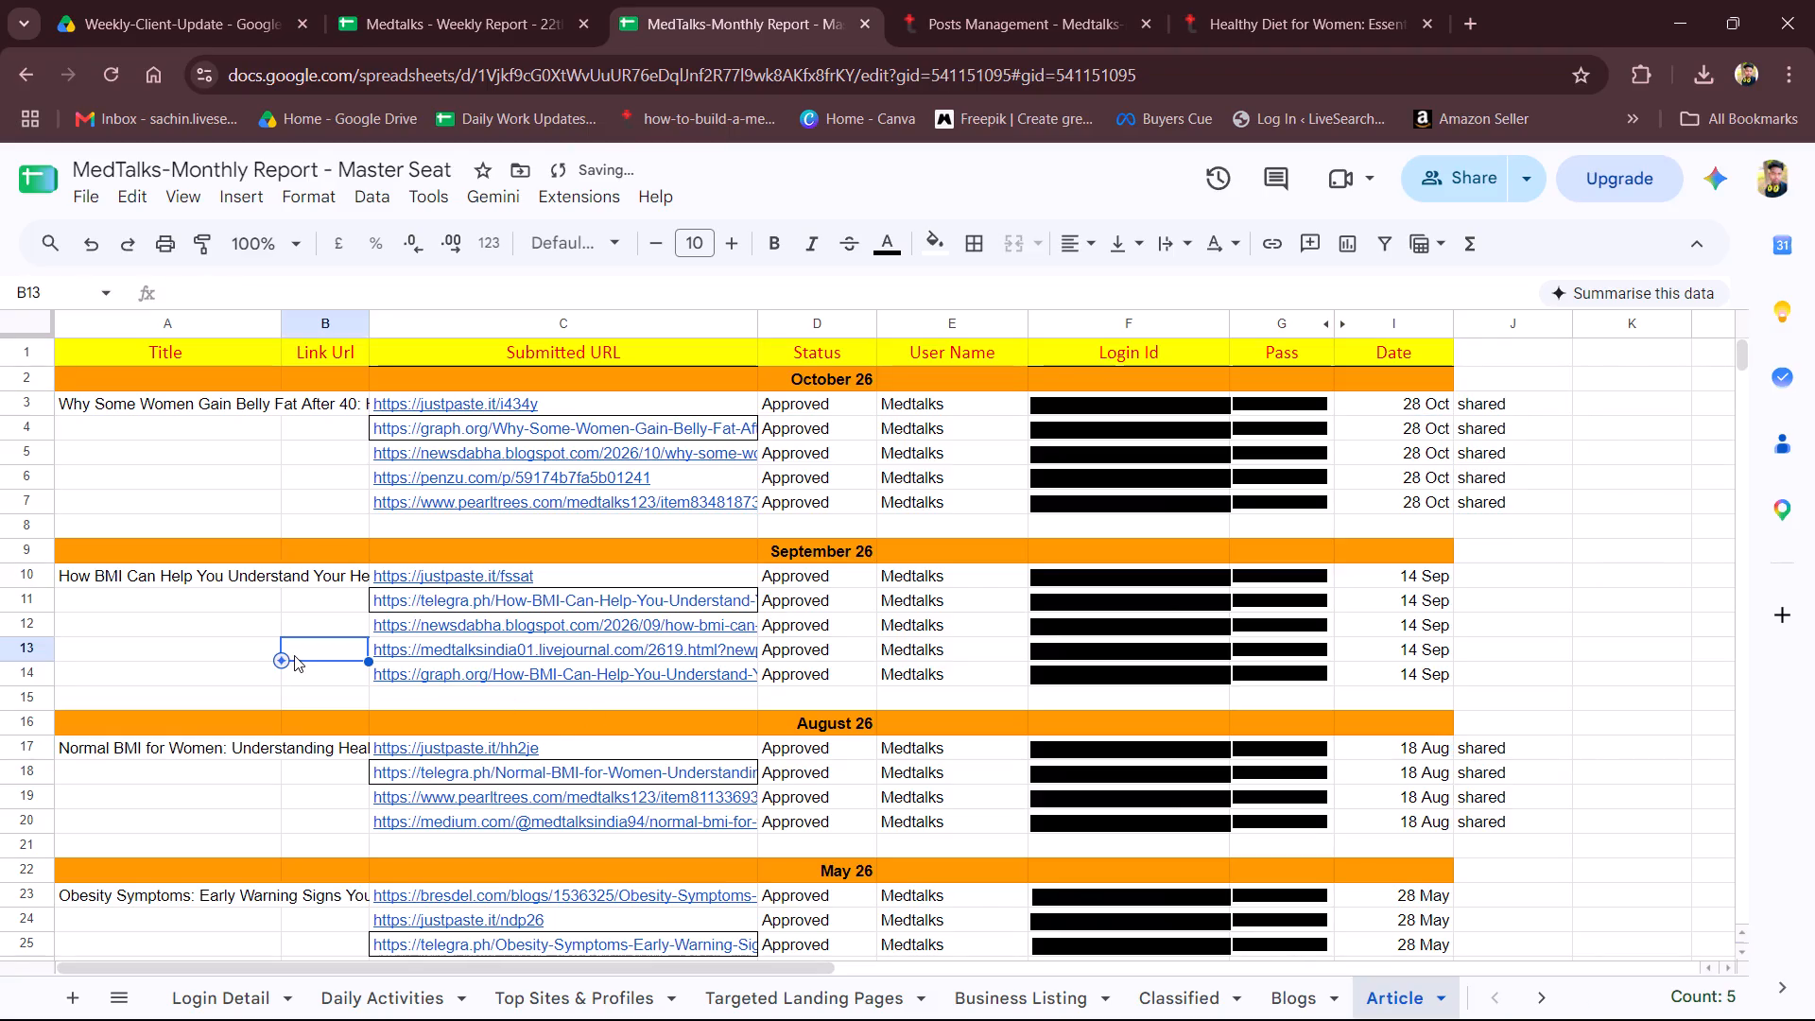
In the weekly report's Activities Summary, delete the Blog row under Link Building & SEO Offpage Activity.
{"action": "left_click", "coordinate": [358, 986]}
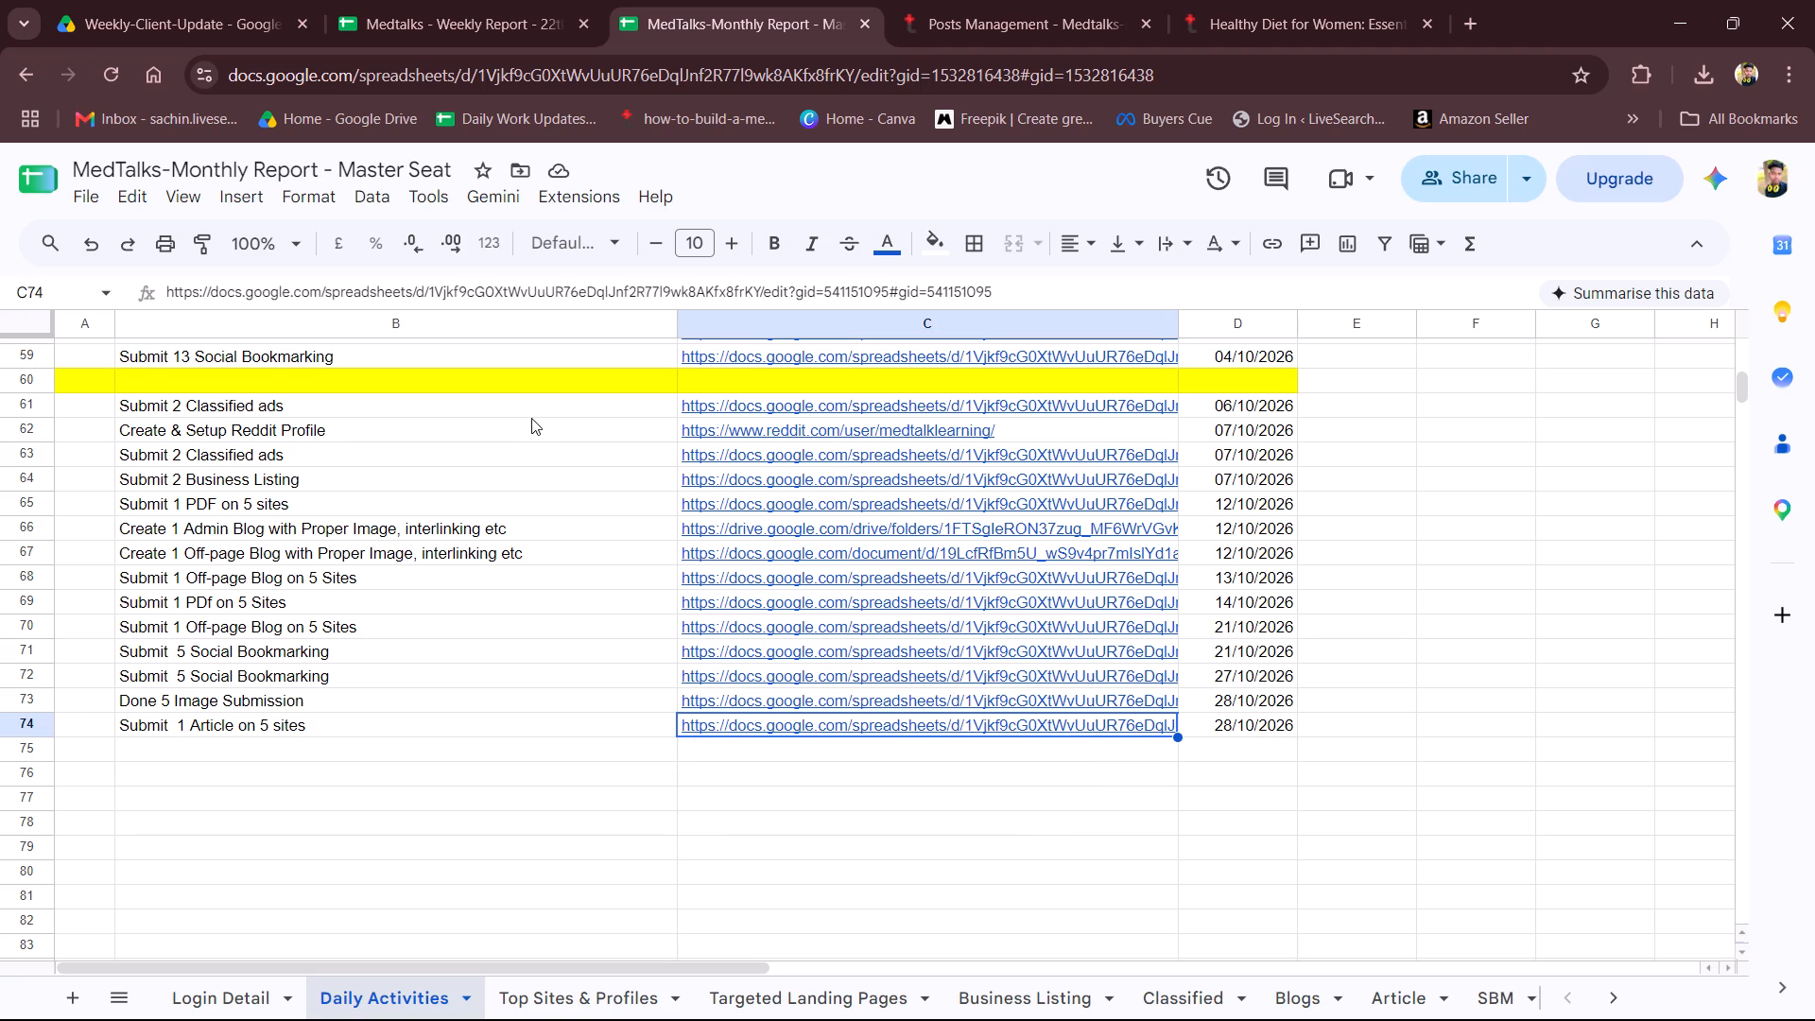
{"action": "left_click", "coordinate": [471, 0]}
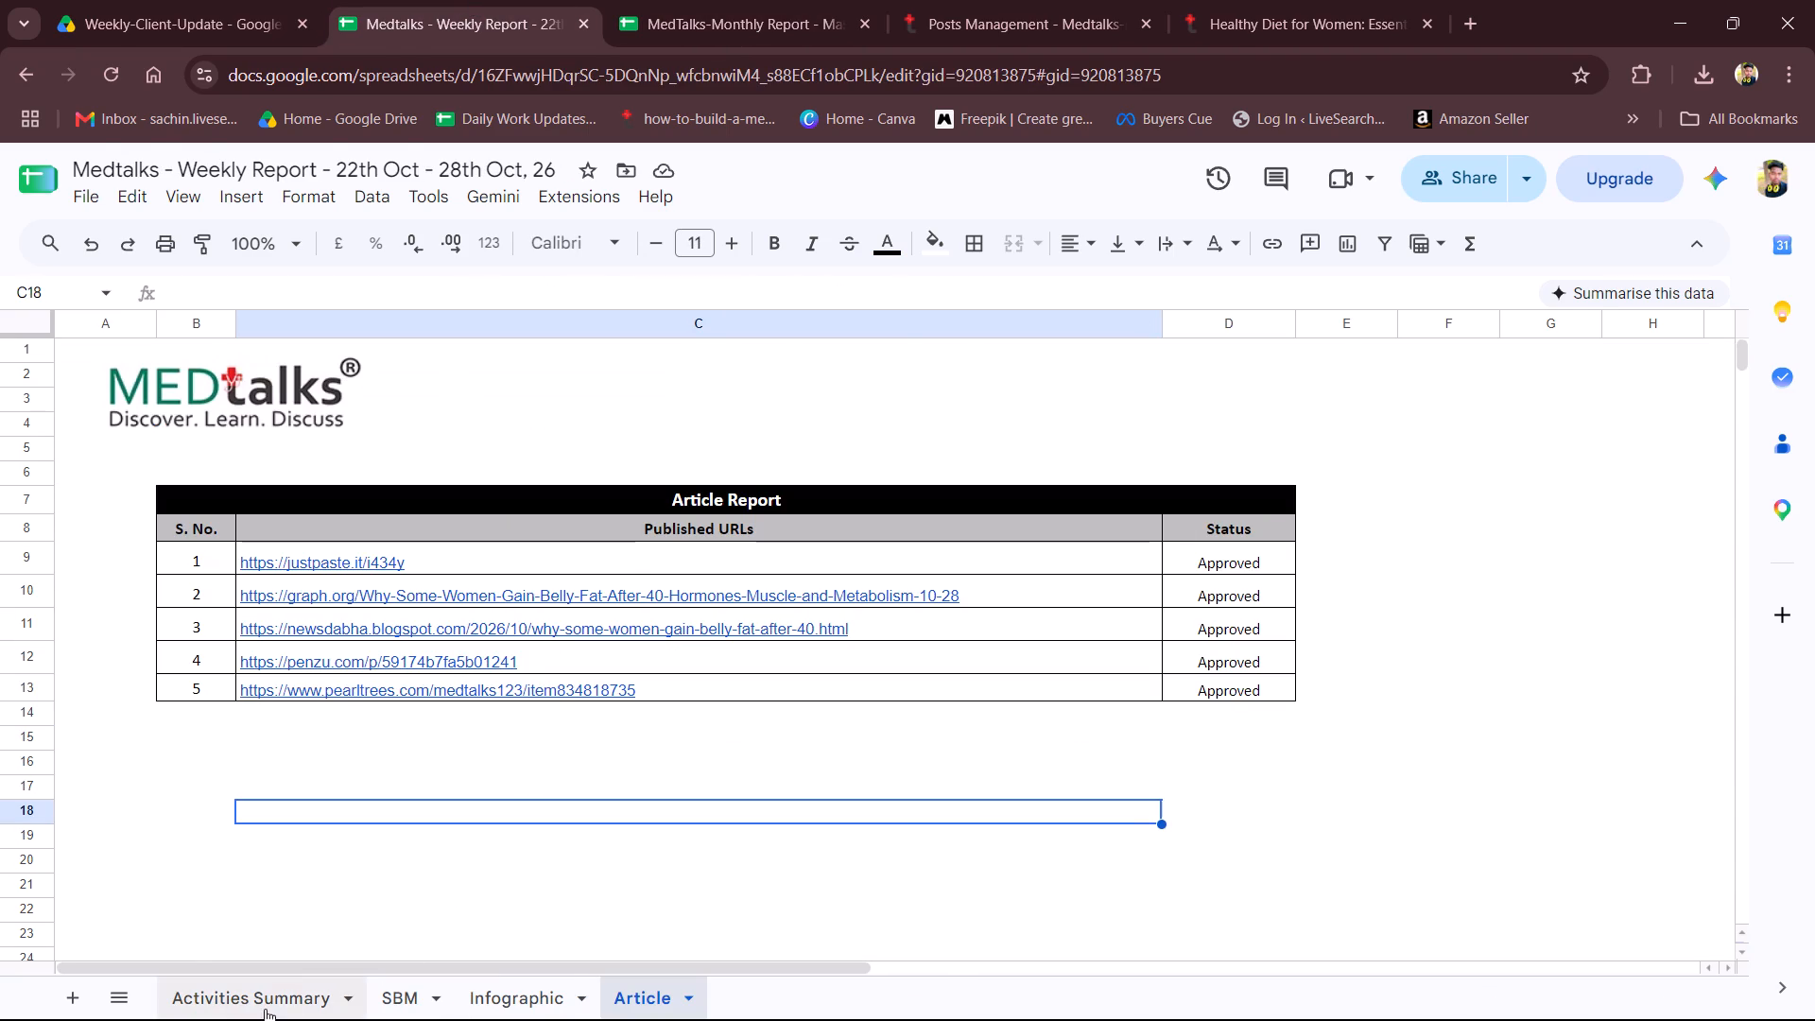
{"action": "left_click", "coordinate": [265, 1009]}
{"action": "scroll", "coordinate": [527, 614], "scroll_direction": "up", "scroll_amount": 1}
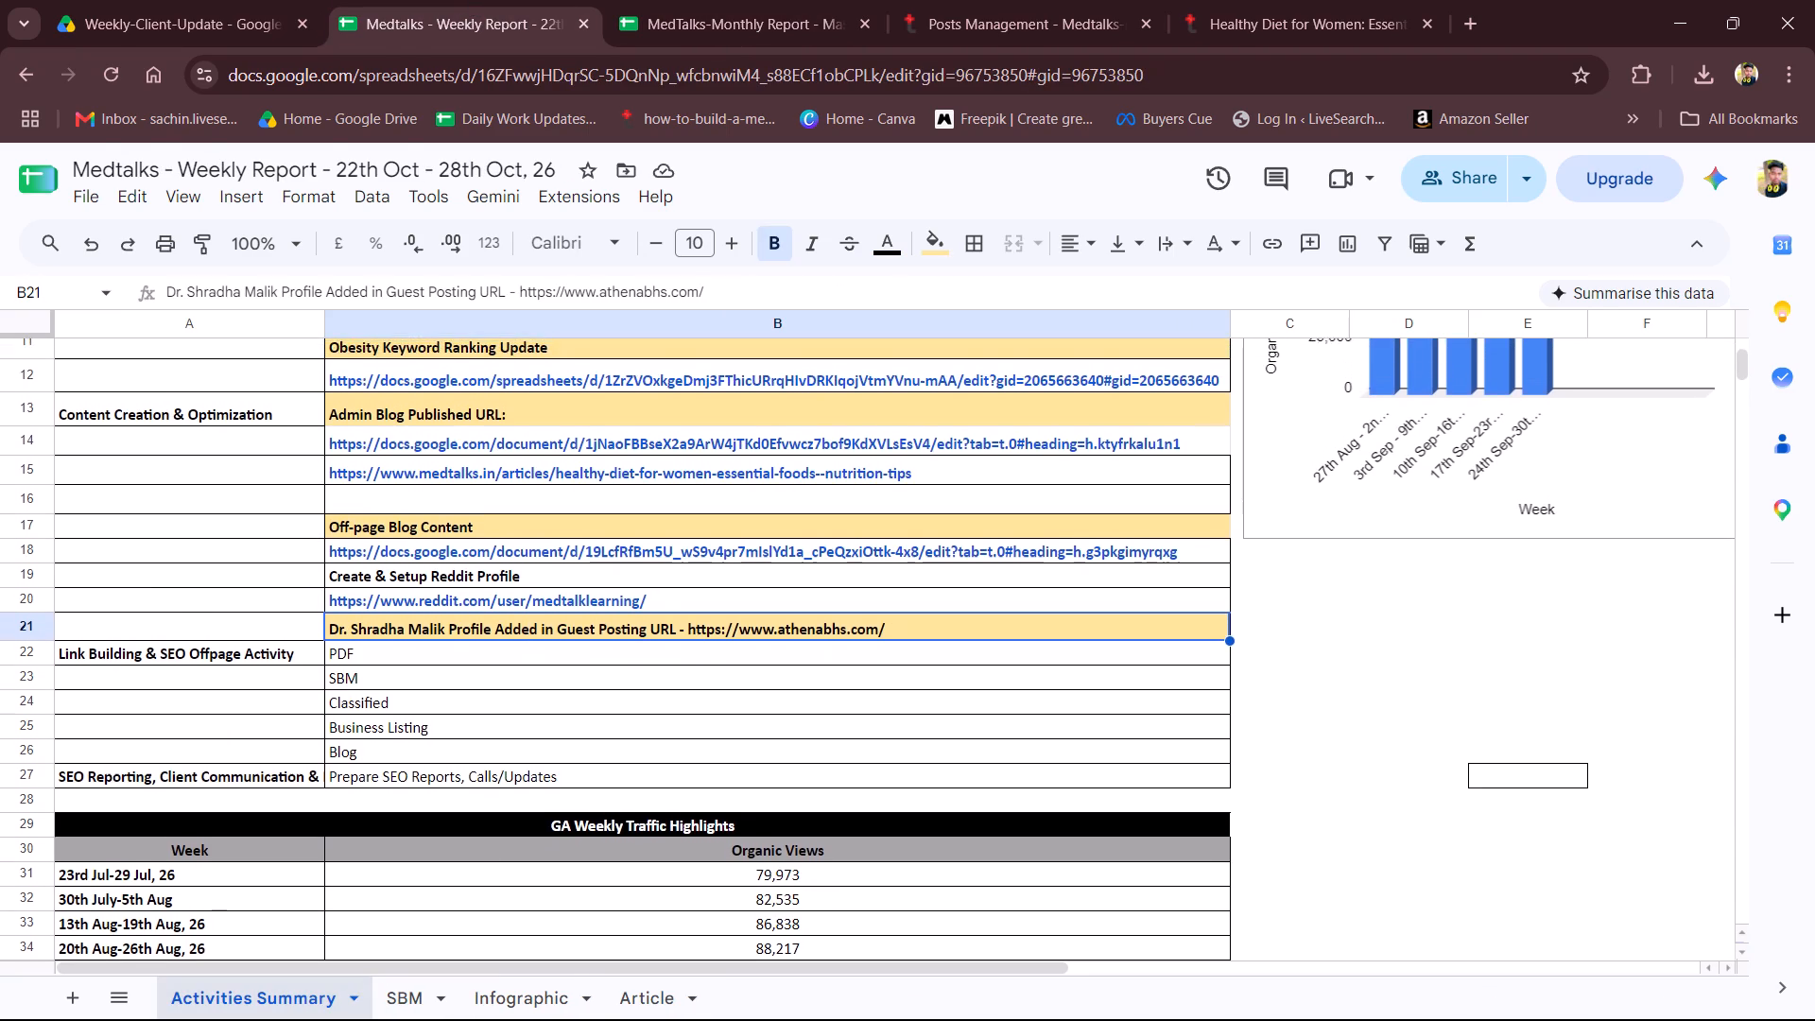
{"action": "scroll", "coordinate": [527, 614], "scroll_direction": "up", "scroll_amount": 2}
{"action": "left_click", "coordinate": [527, 608]}
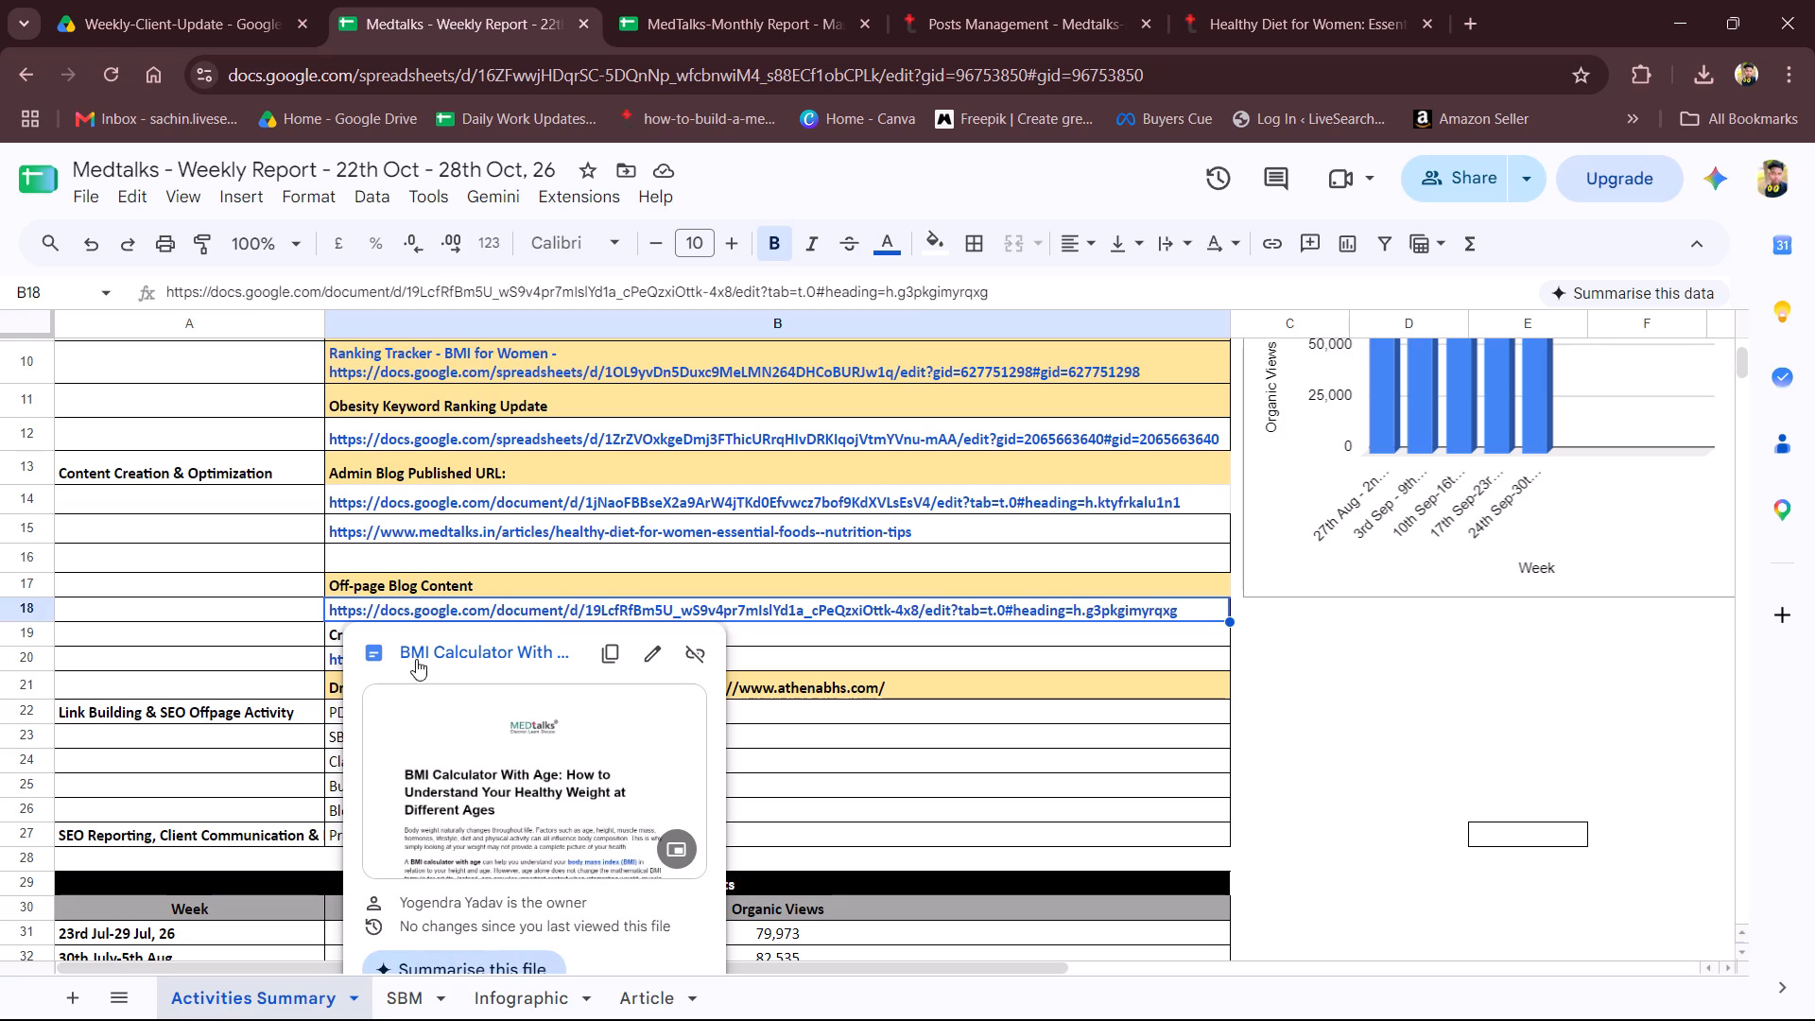
{"action": "left_click", "coordinate": [52, 647]}
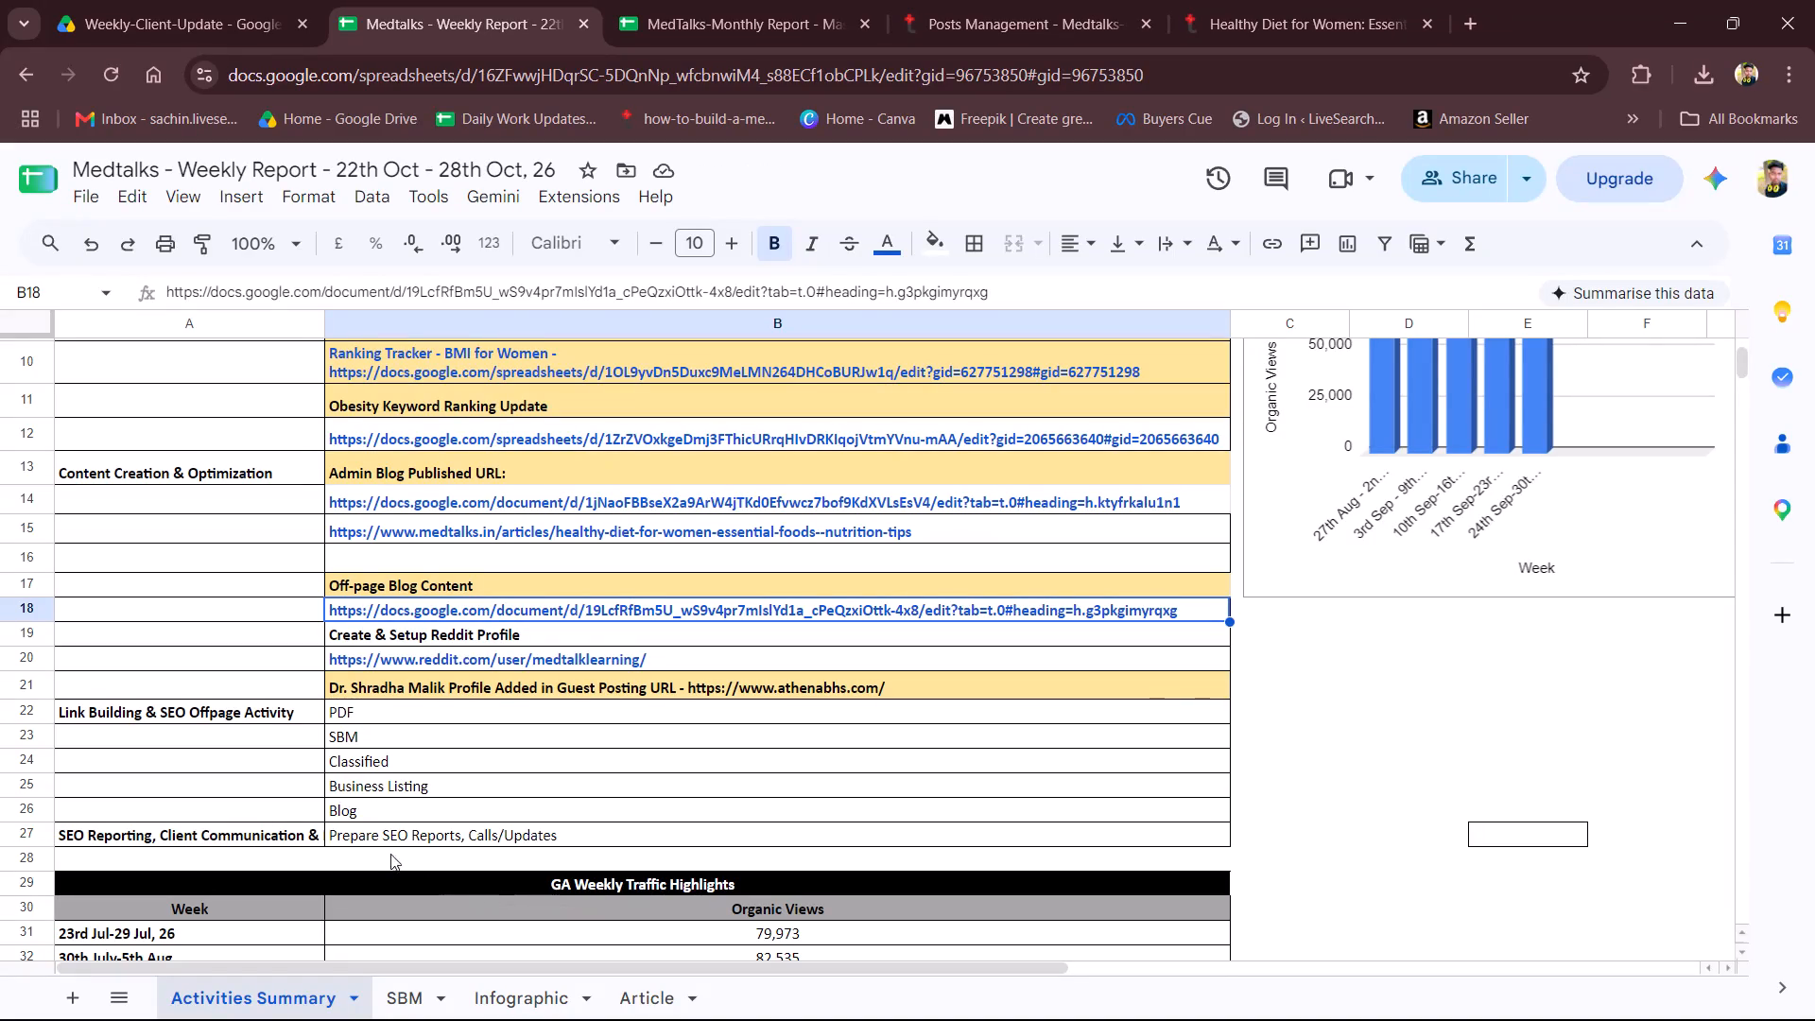
{"action": "left_click", "coordinate": [17, 813]}
{"action": "right_click", "coordinate": [17, 814]}
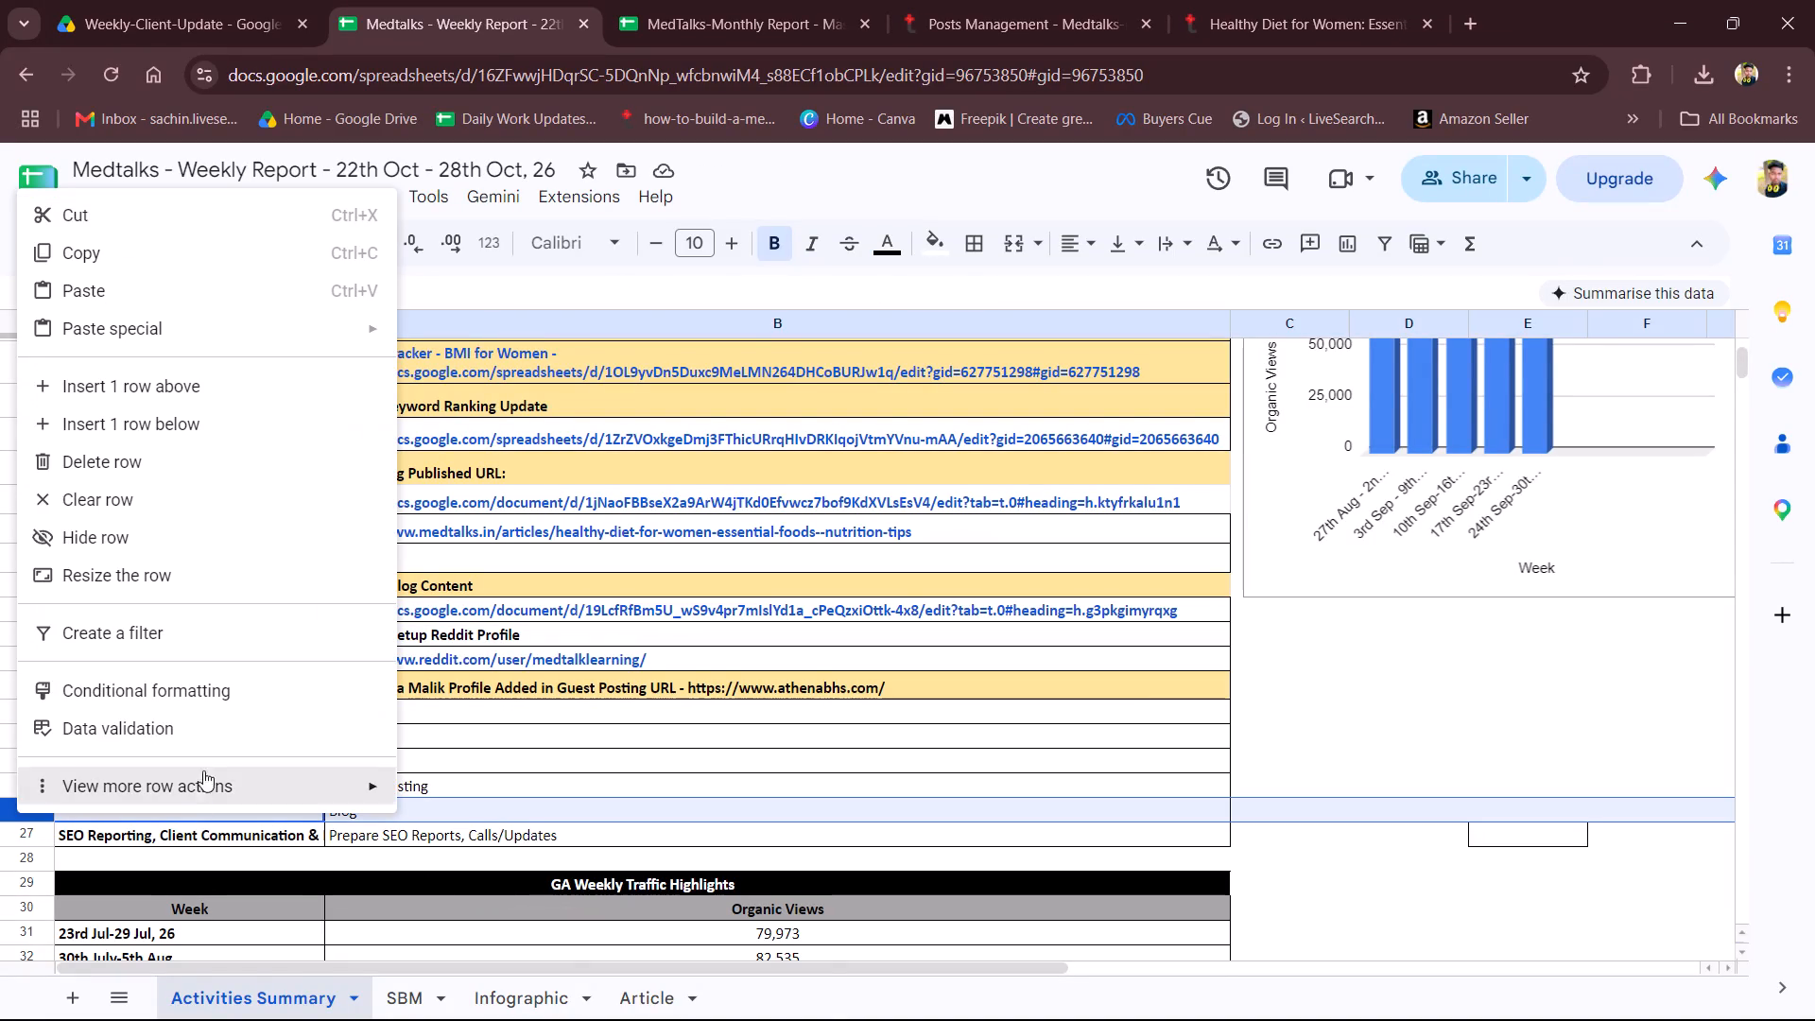
{"action": "left_click", "coordinate": [84, 460]}
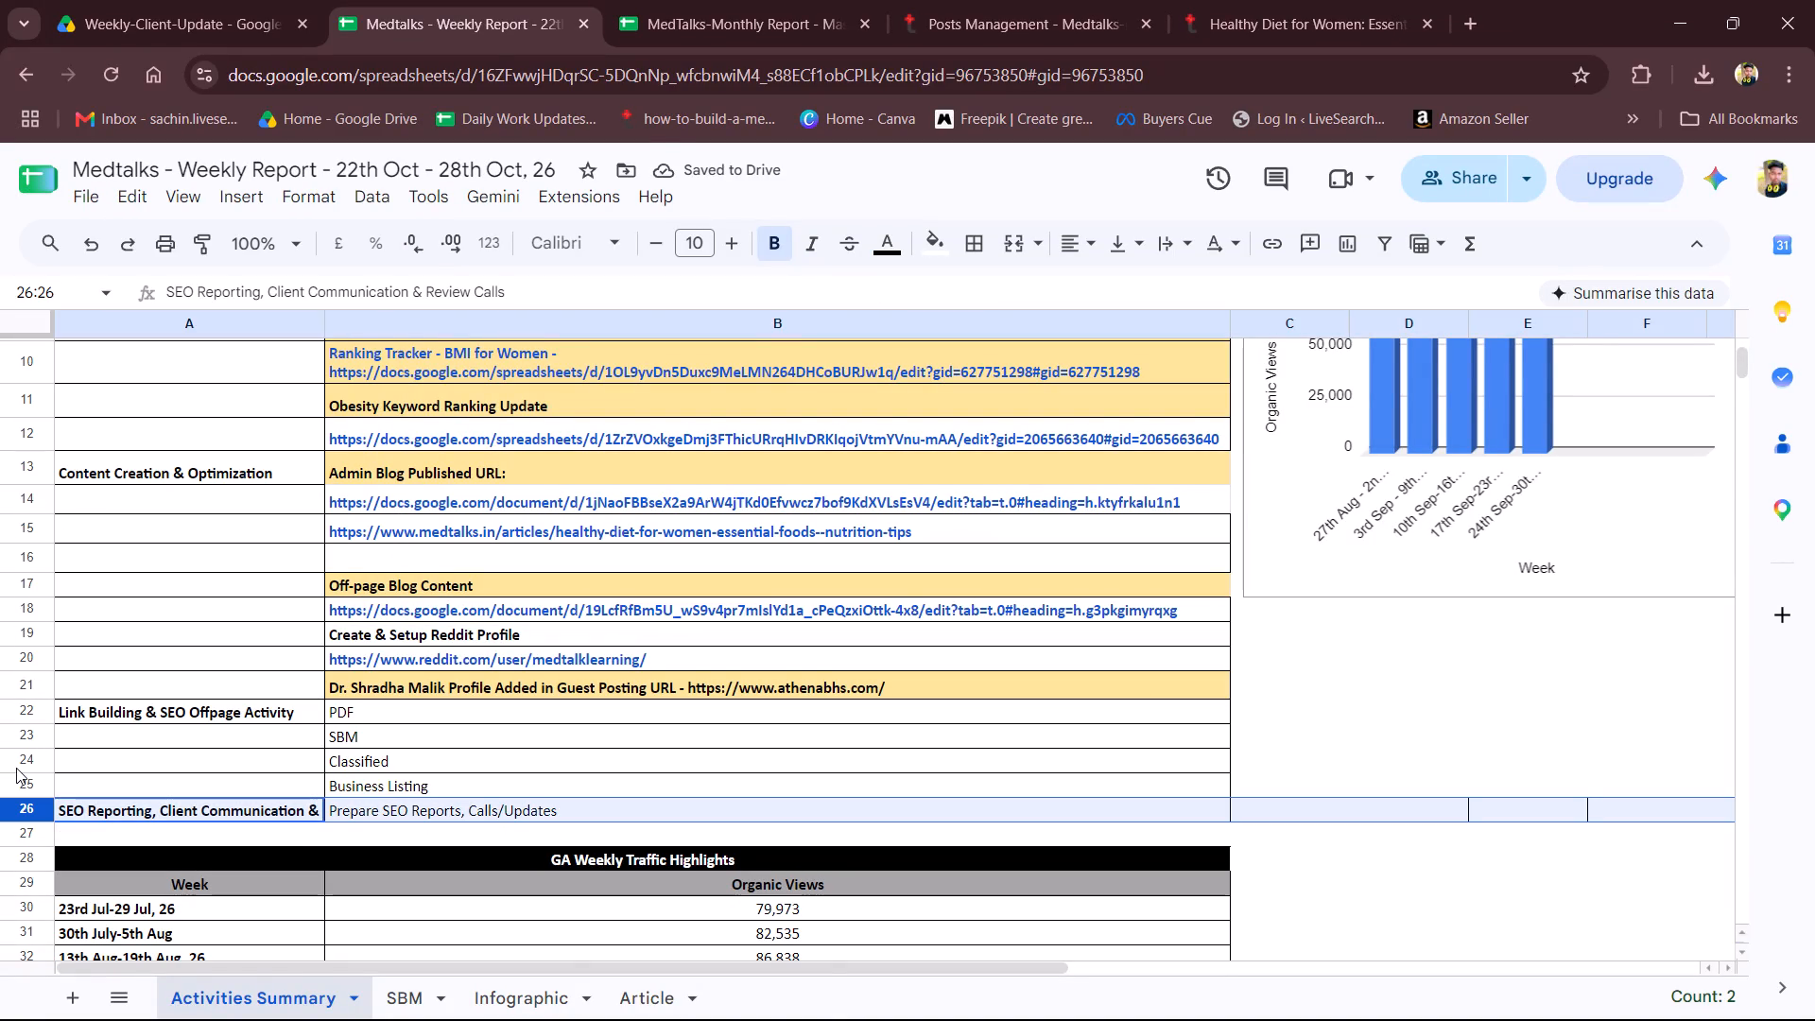
Delete the Business Listing row under Link Building & SEO Offpage Activity.
{"action": "left_click", "coordinate": [19, 777]}
{"action": "left_click", "coordinate": [19, 785]}
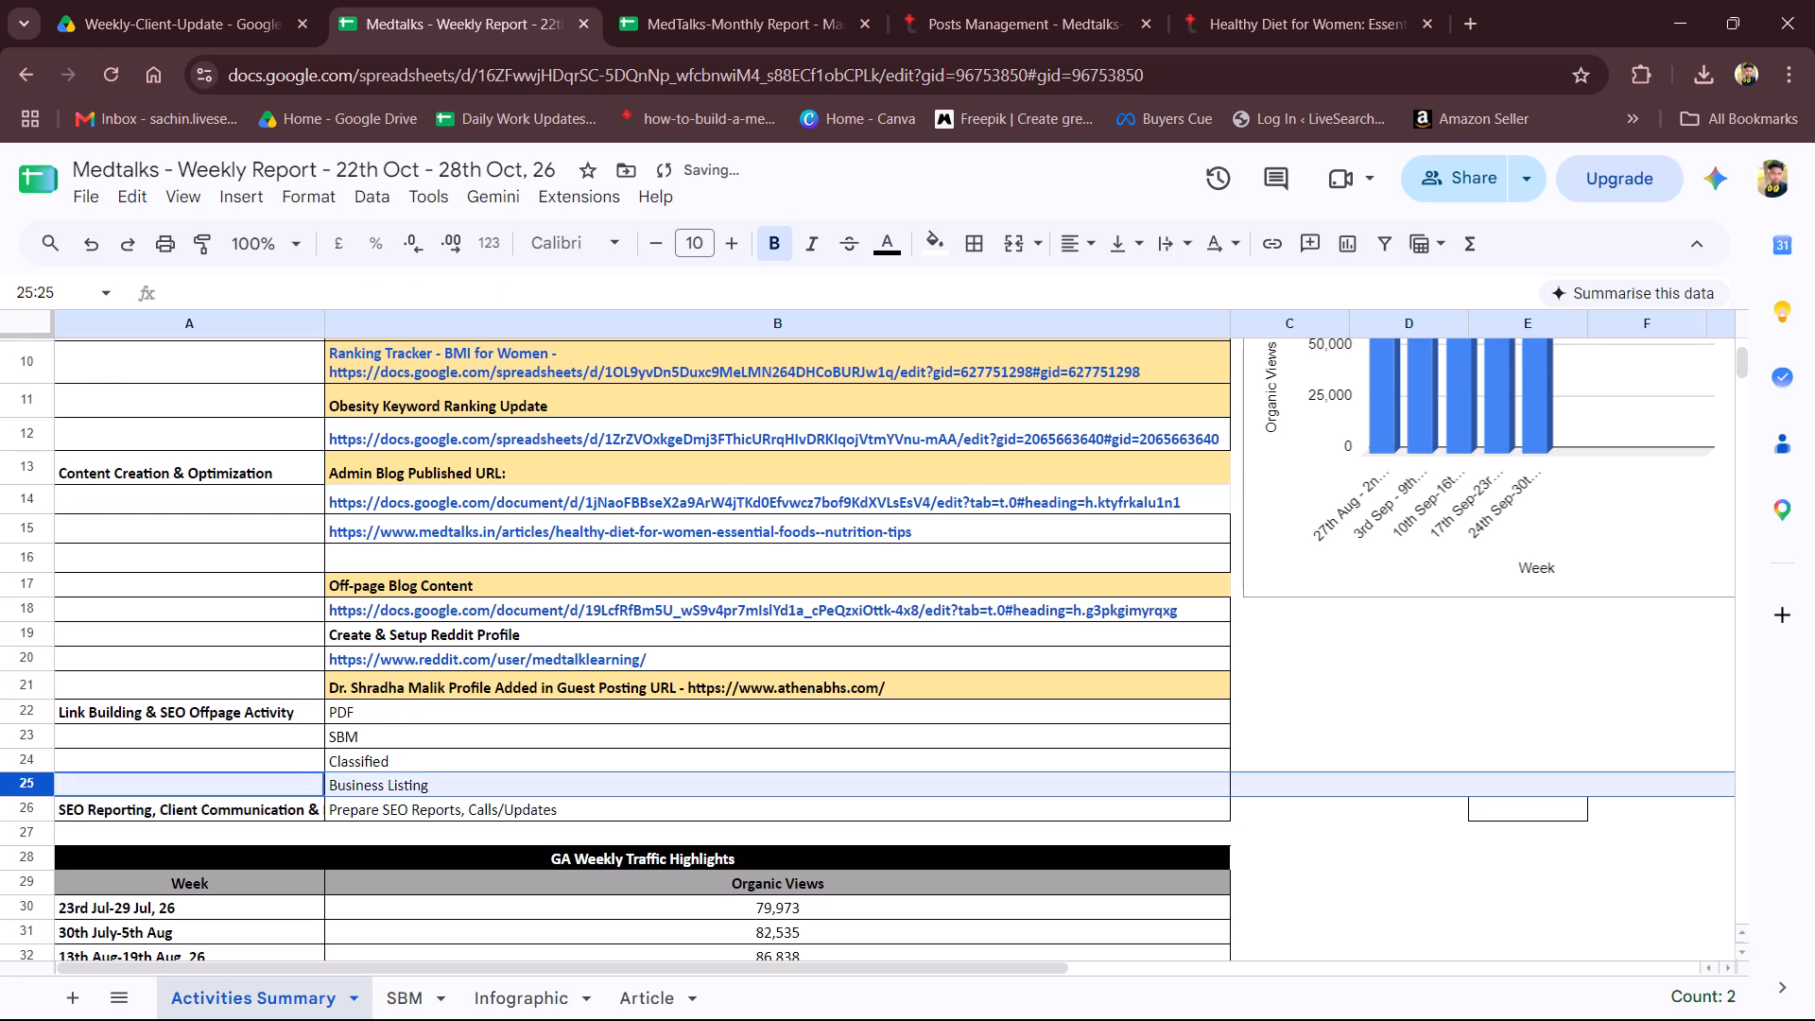
{"action": "right_click", "coordinate": [19, 785]}
{"action": "left_click", "coordinate": [96, 463]}
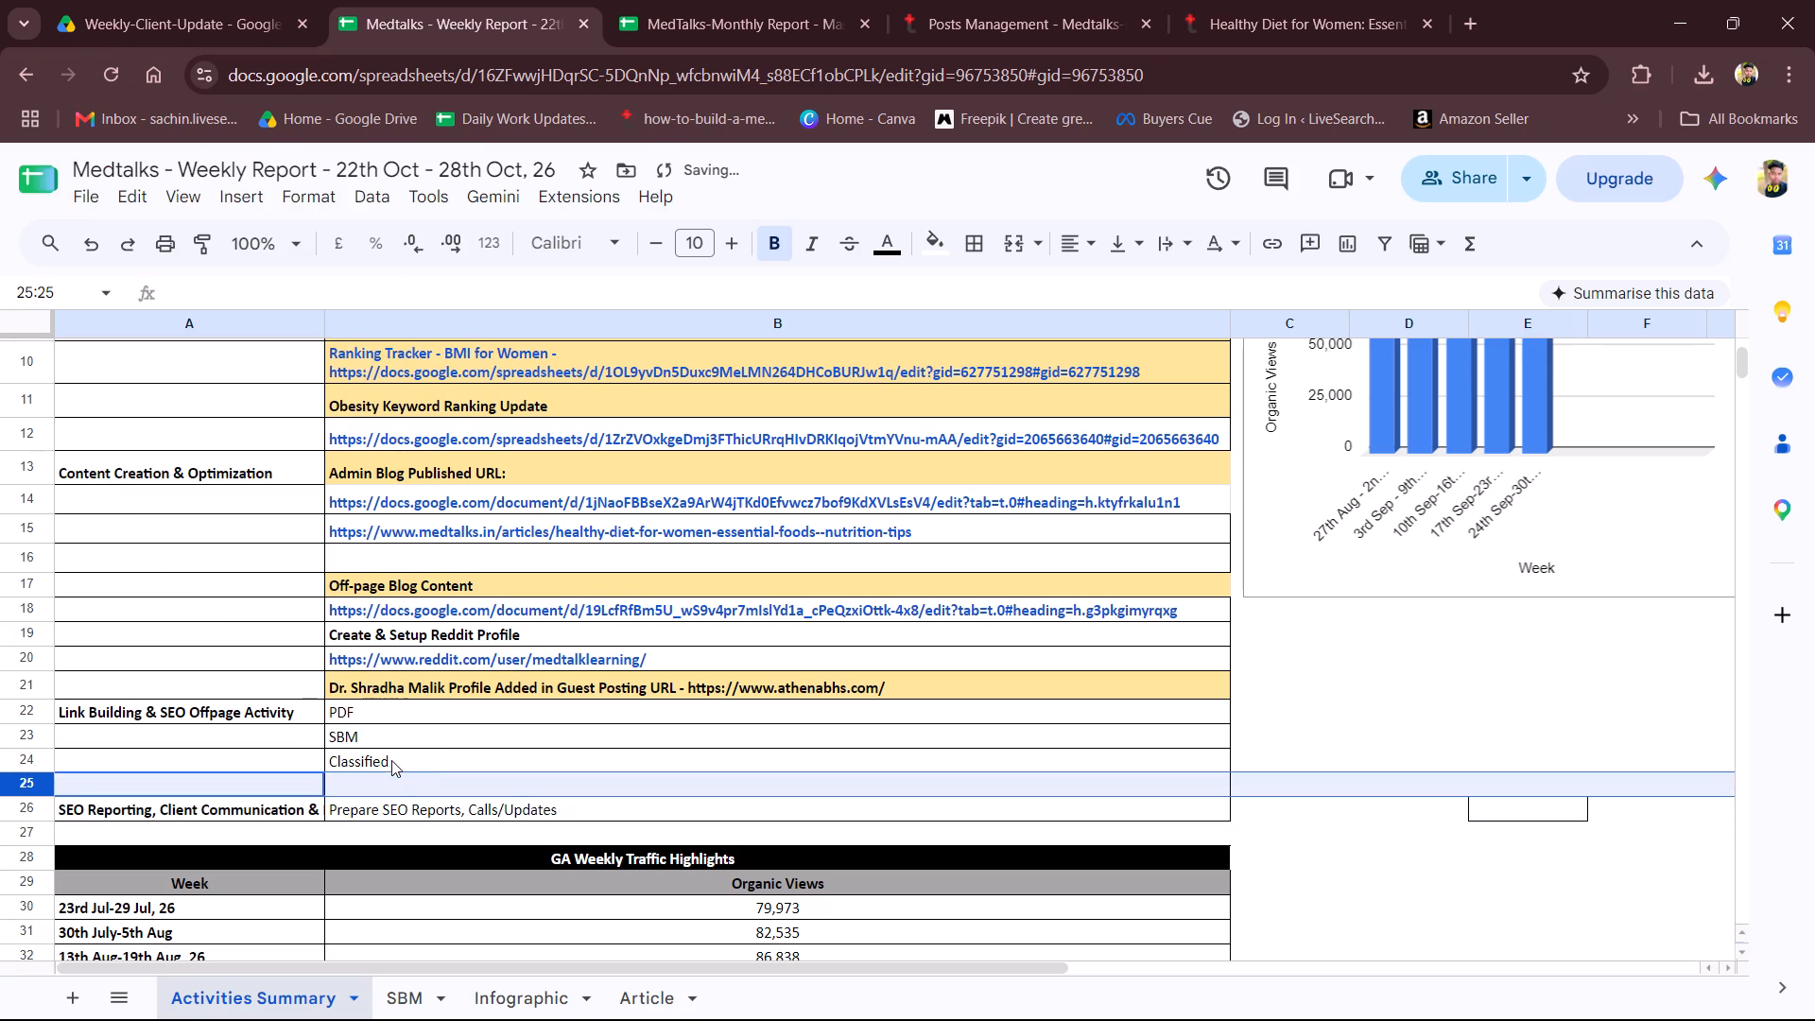
{"action": "right_click", "coordinate": [3, 789]}
{"action": "left_click", "coordinate": [58, 443]}
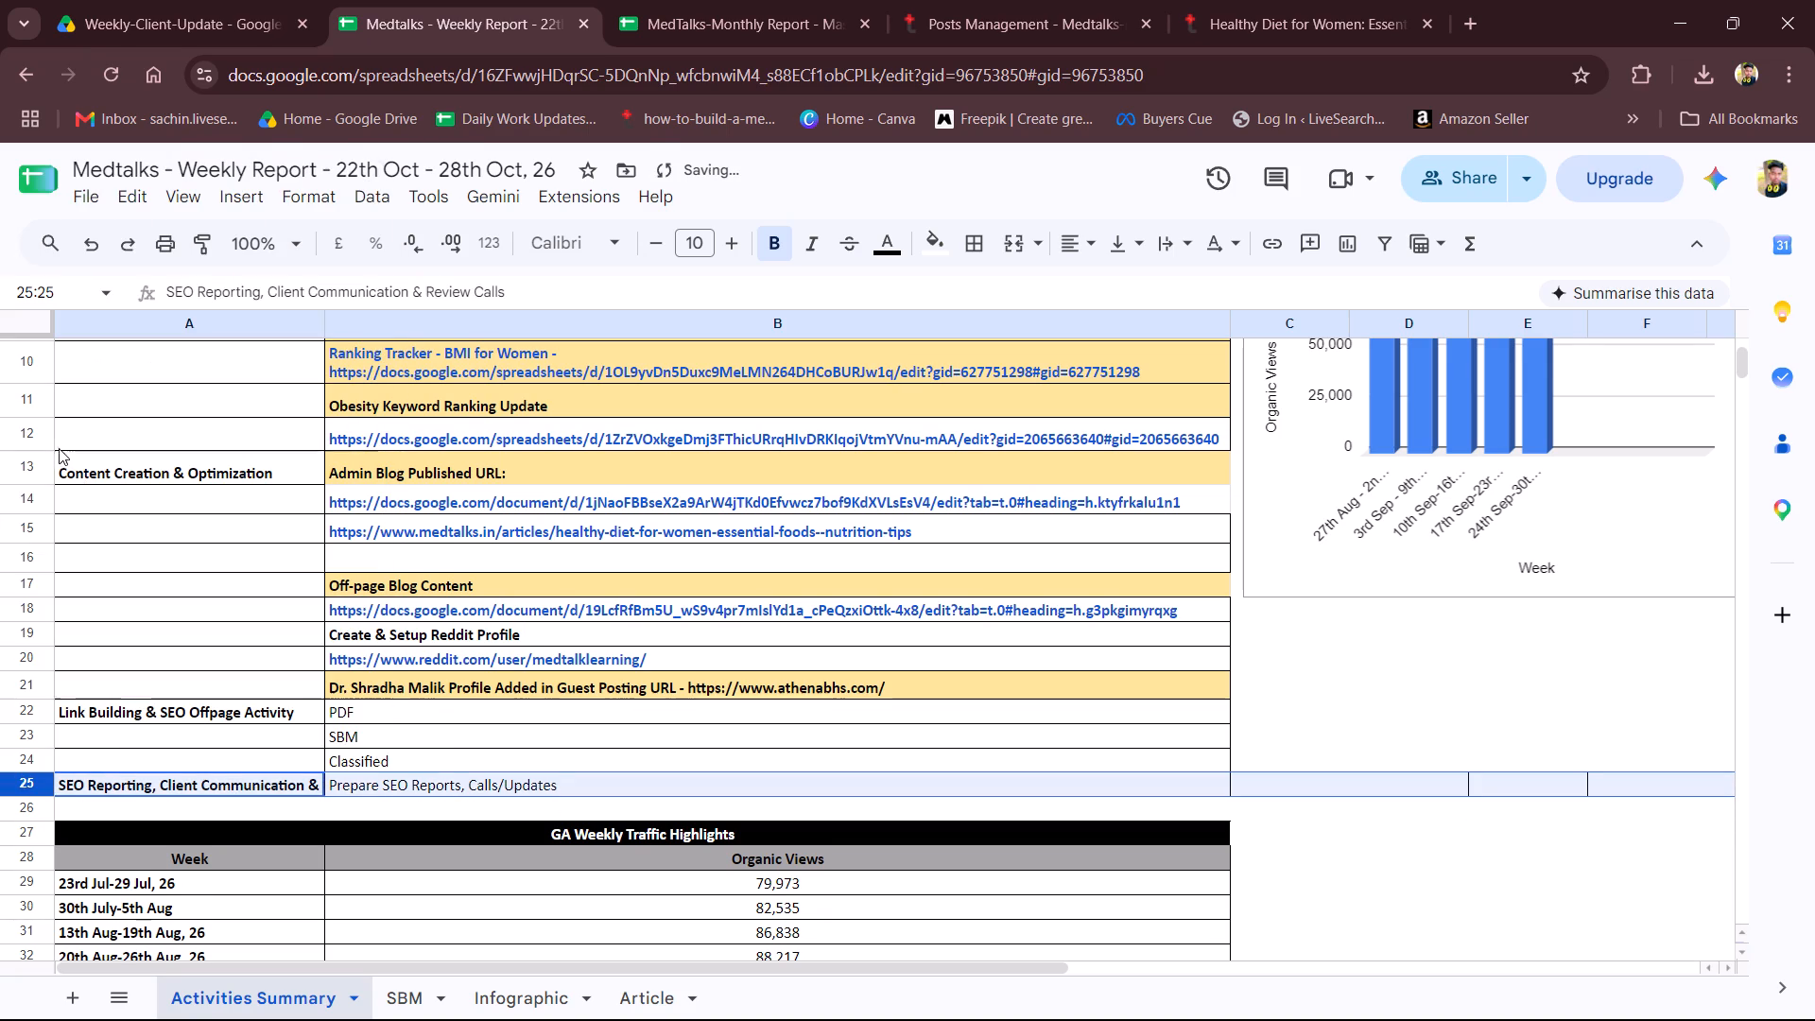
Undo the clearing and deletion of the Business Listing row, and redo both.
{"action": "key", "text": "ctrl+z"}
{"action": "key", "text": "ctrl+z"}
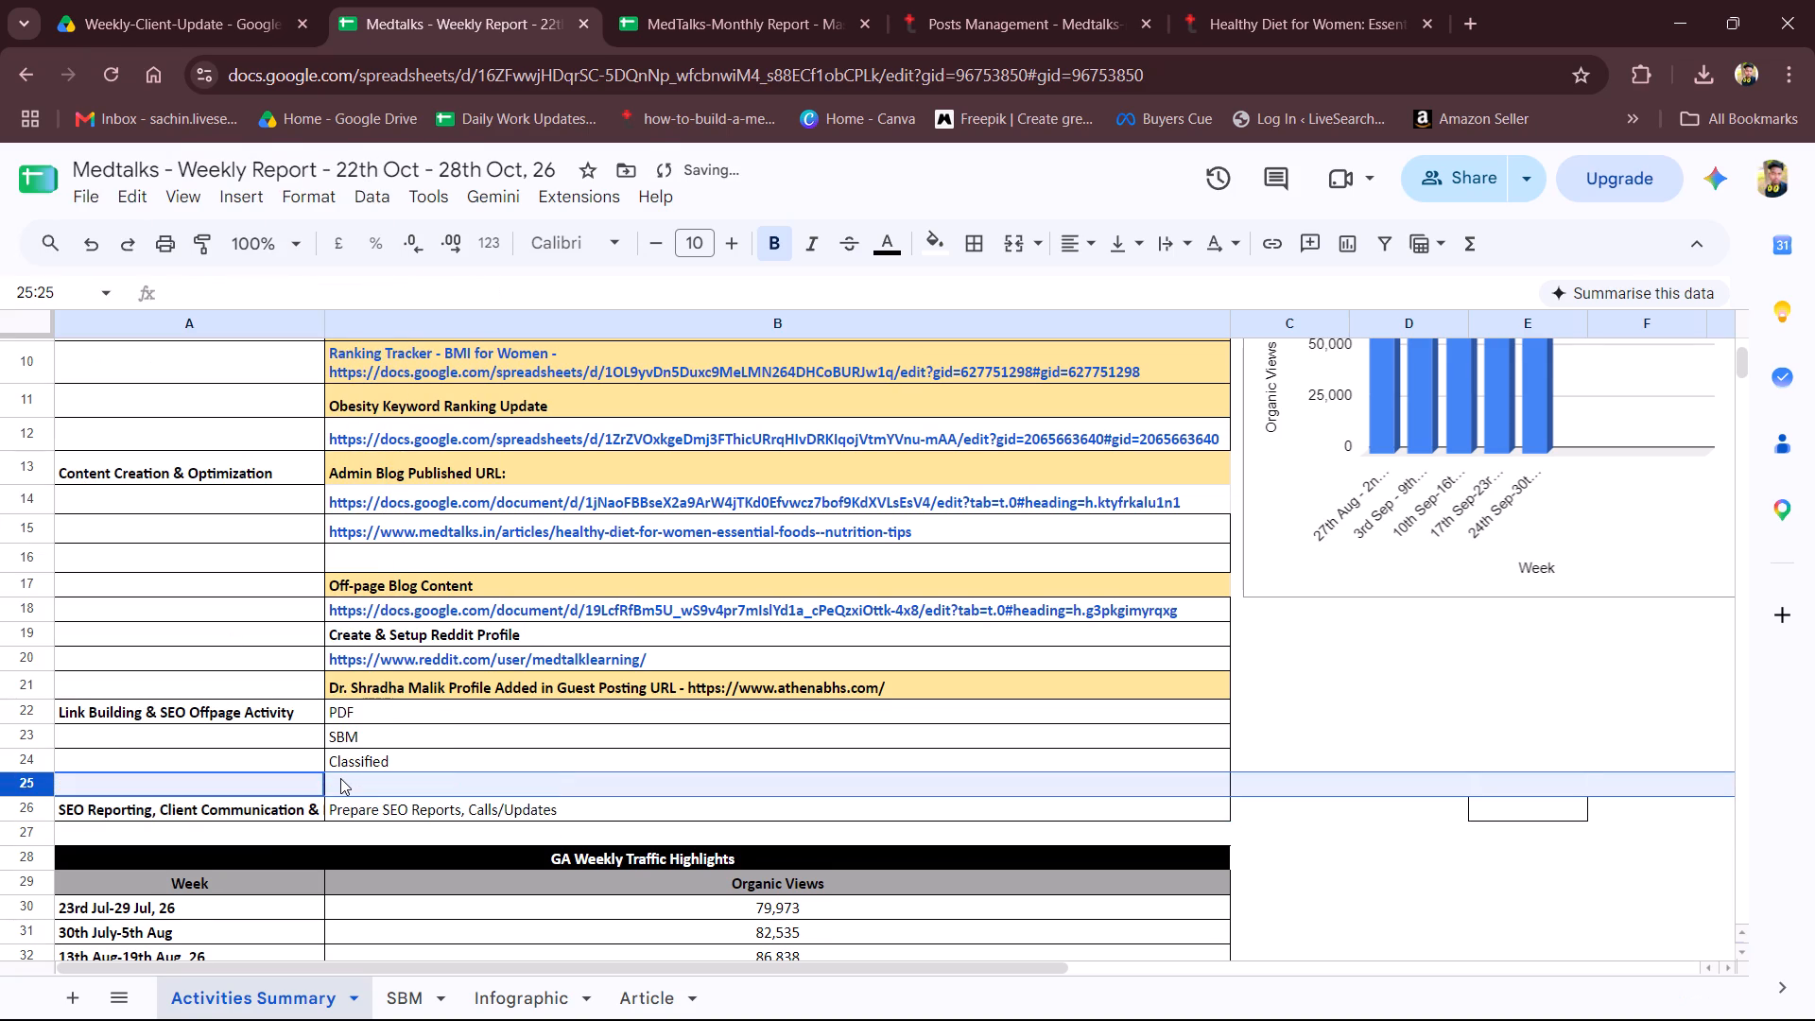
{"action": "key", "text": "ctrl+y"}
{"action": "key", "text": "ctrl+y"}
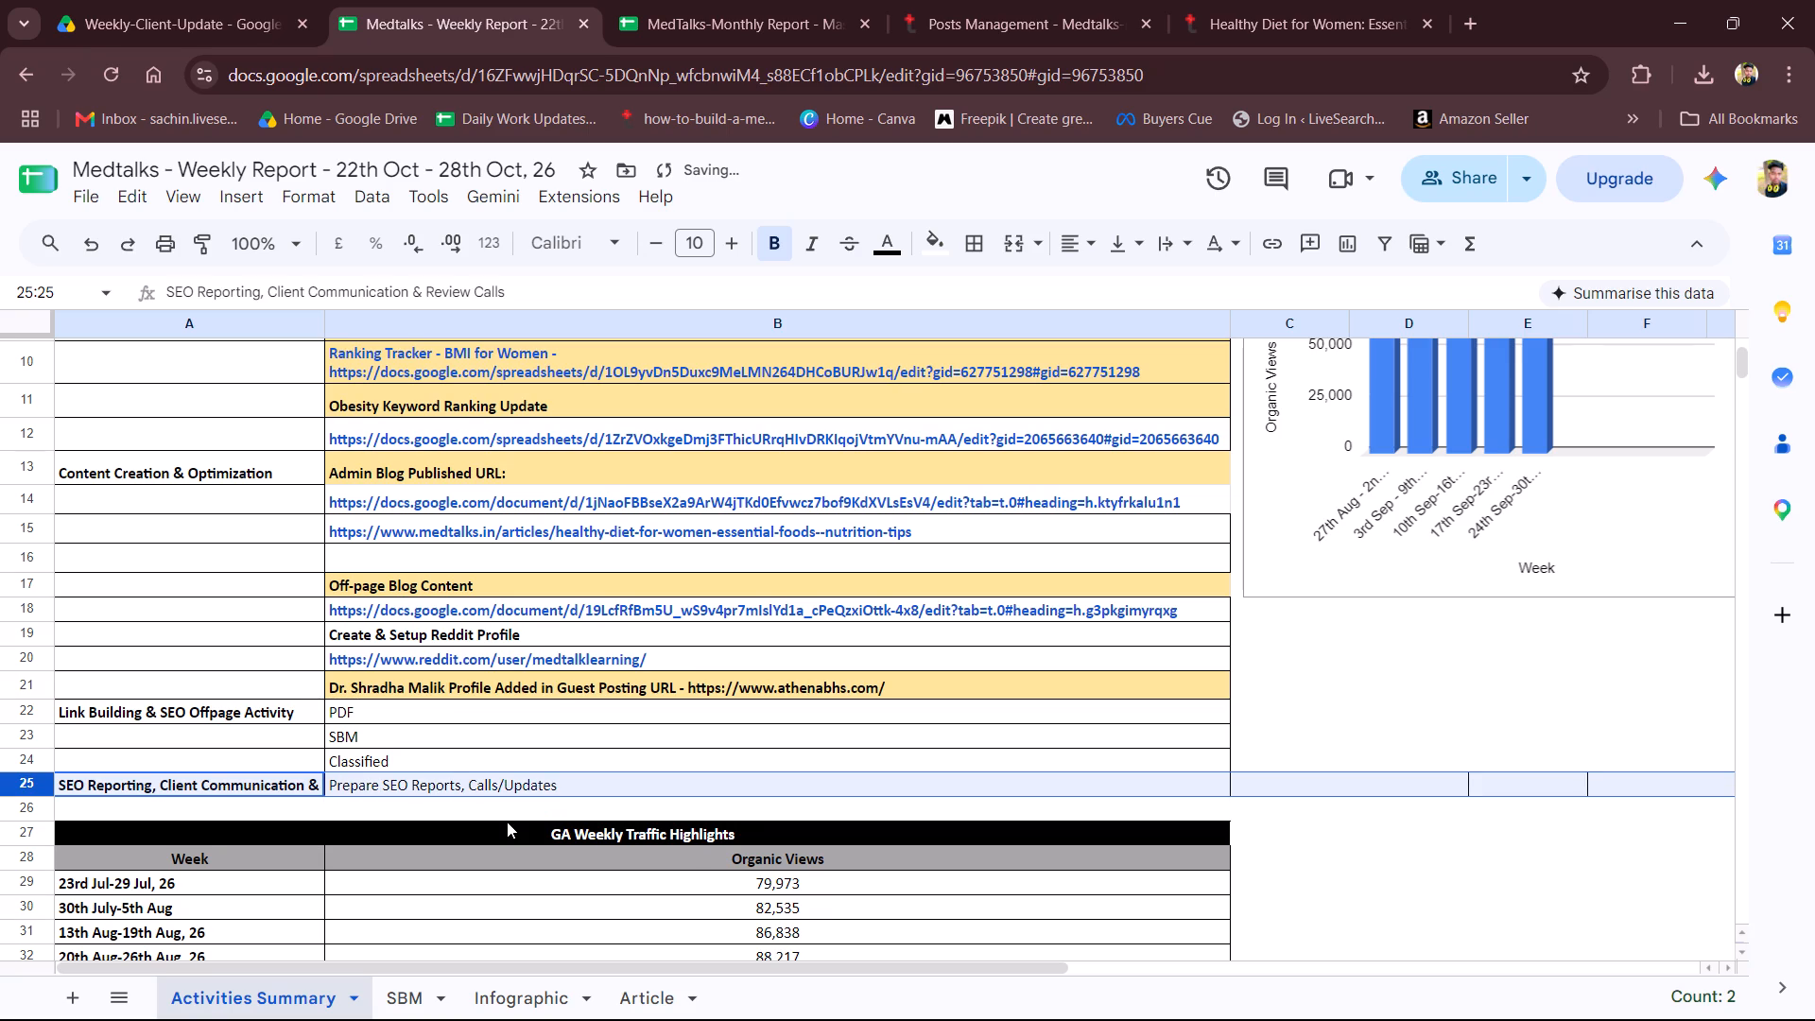
Move the SBM entry up one row, replacing PDF as the first Link Building & SEO Offpage Activity item.
{"action": "left_click", "coordinate": [354, 745]}
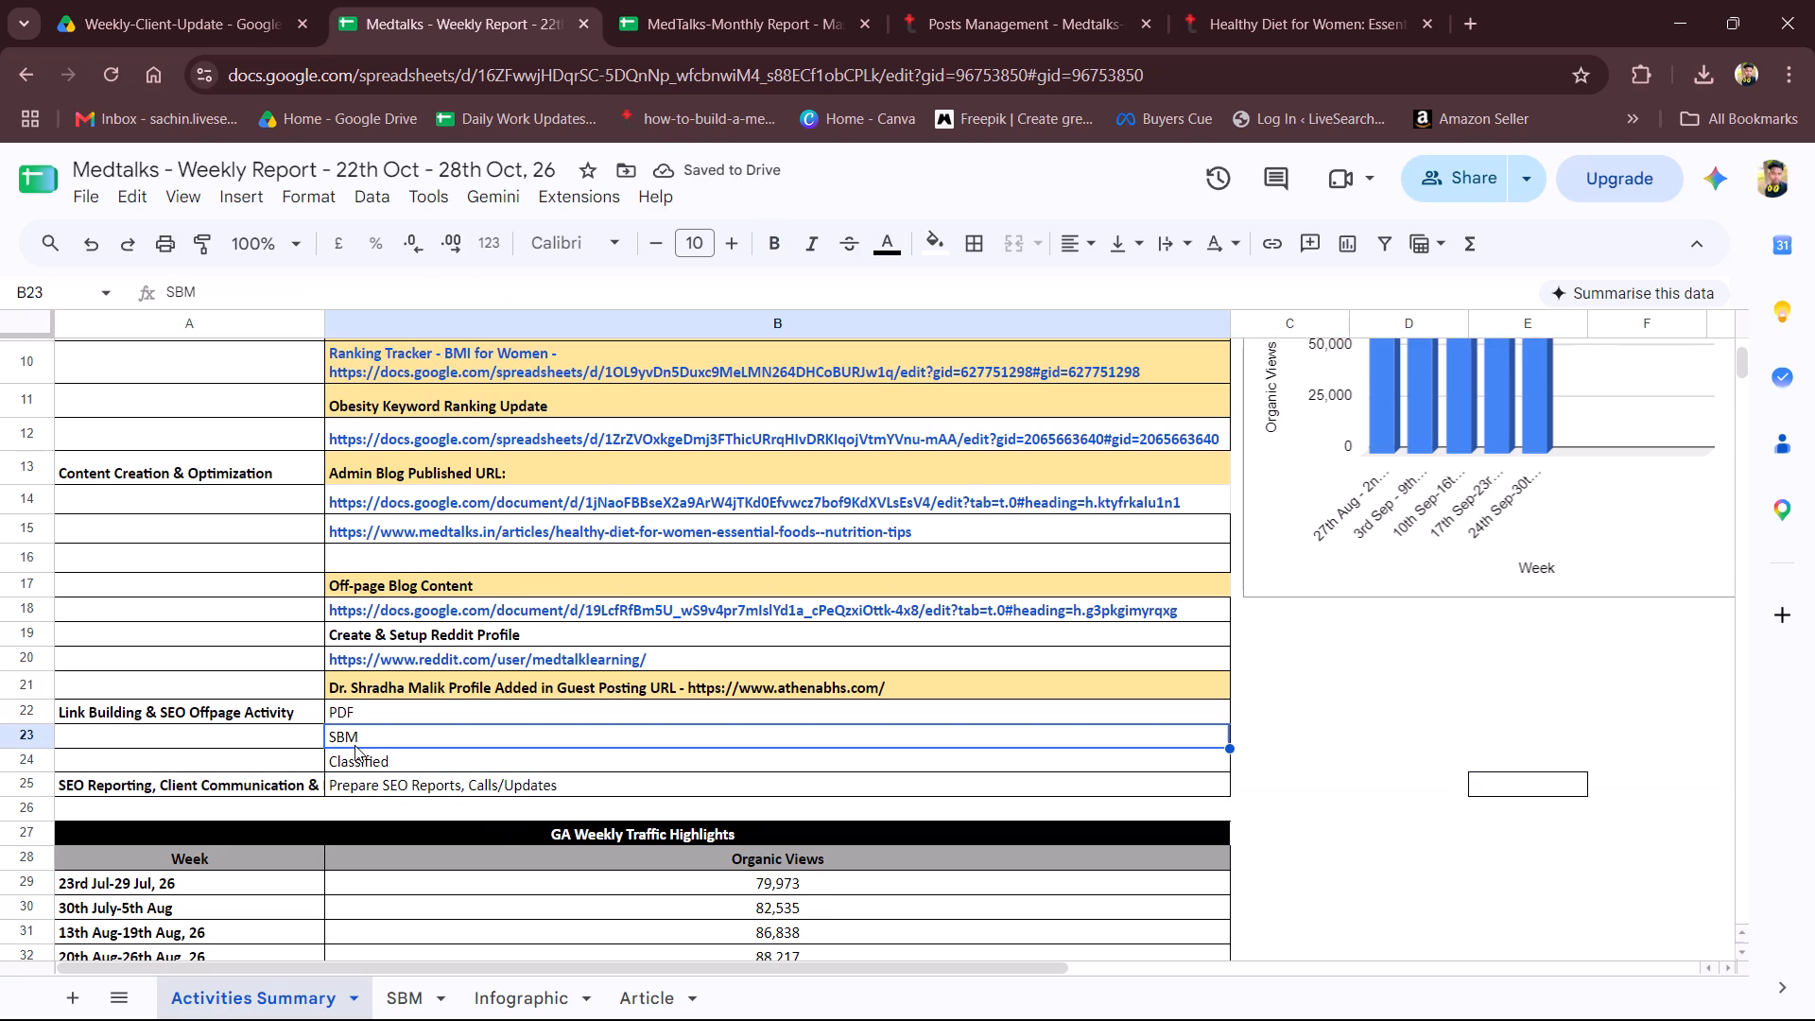
{"action": "key", "text": "ctrl+x"}
{"action": "left_click", "coordinate": [349, 718]}
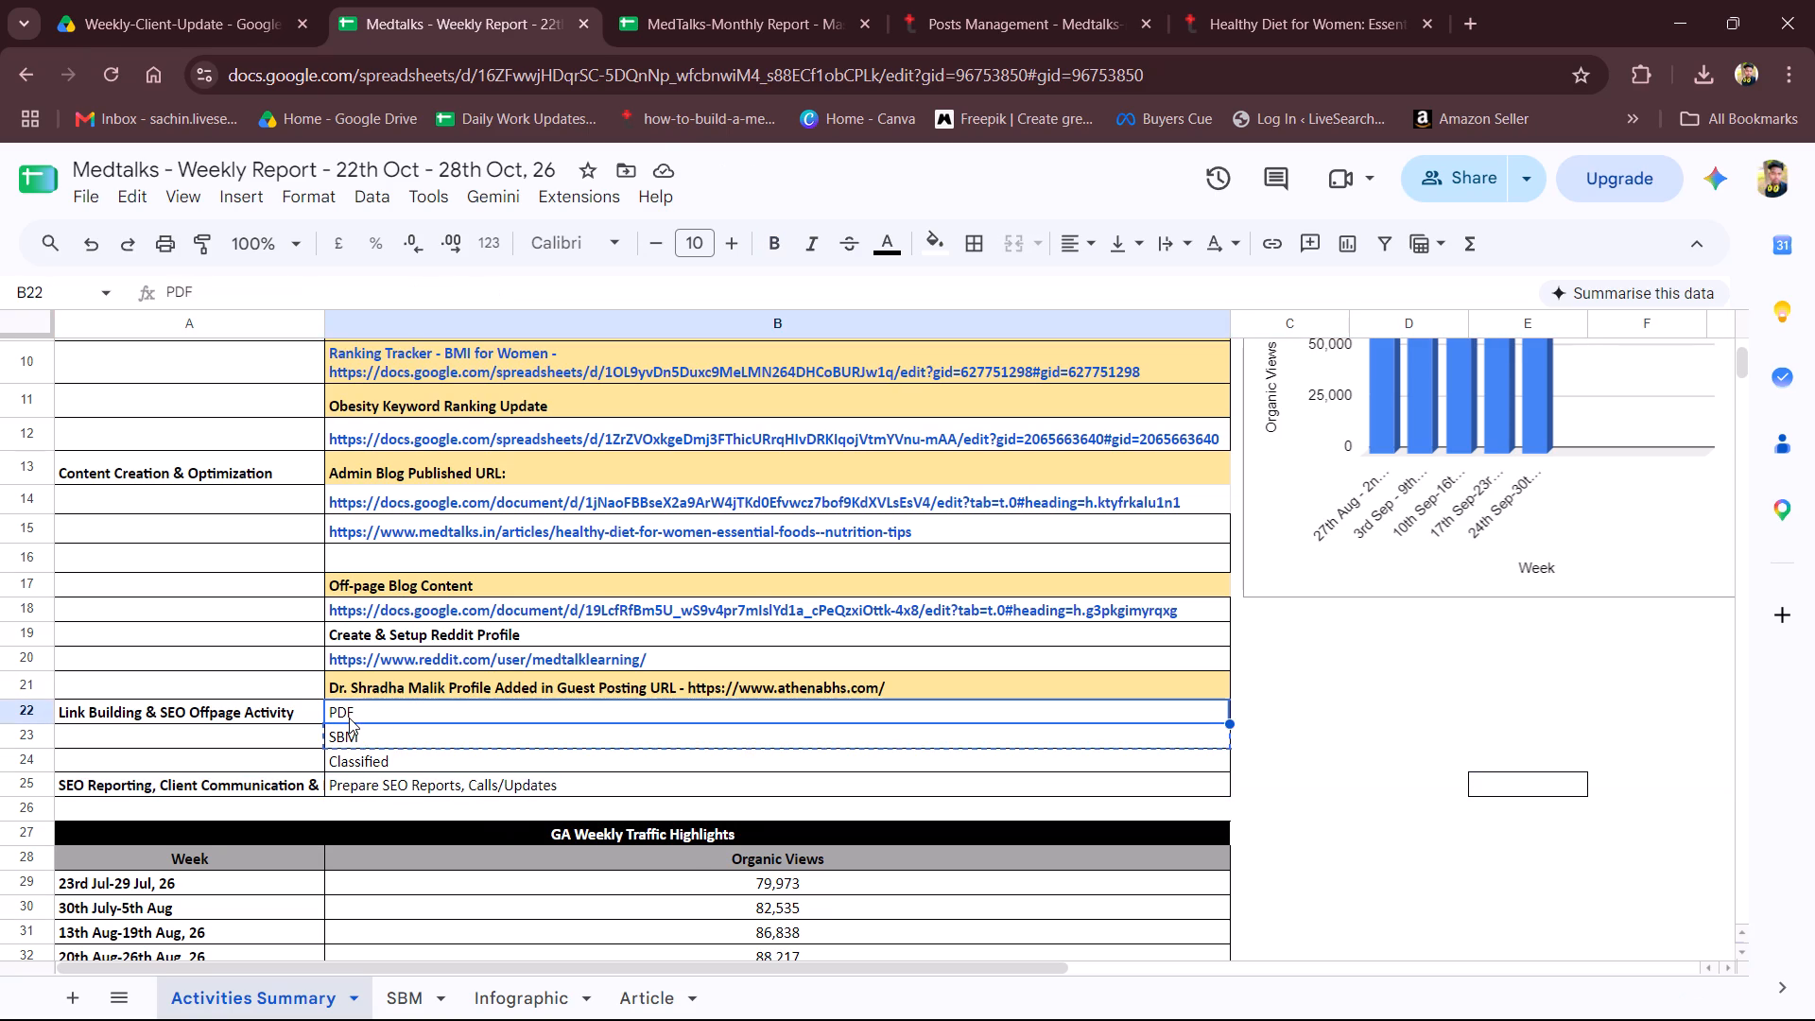
{"action": "key", "text": "ctrl+v"}
Replace Classified with "Article" in B24 and enter "Infographic" in the blank cell B23 above it.
{"action": "left_click", "coordinate": [367, 755]}
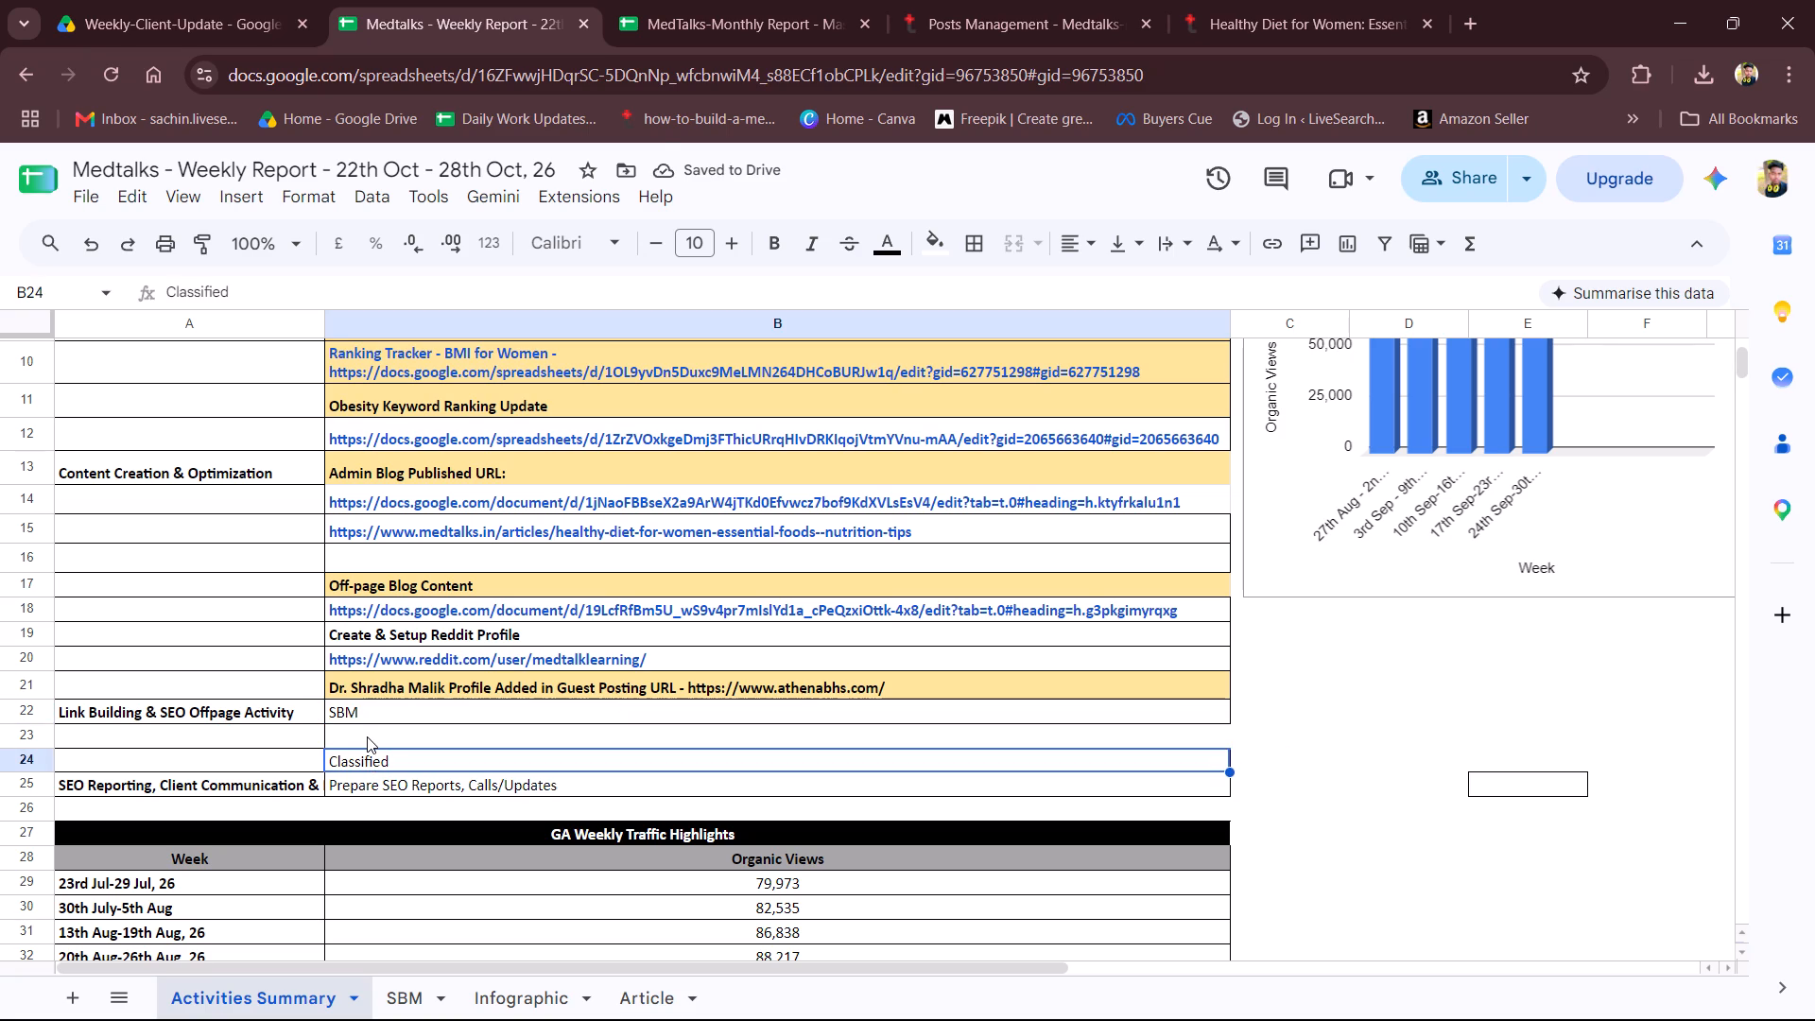
{"action": "type", "text": "Ari"}
{"action": "key", "text": "BackSpace"}
{"action": "type", "text": "ticle"}
{"action": "key", "text": "Up"}
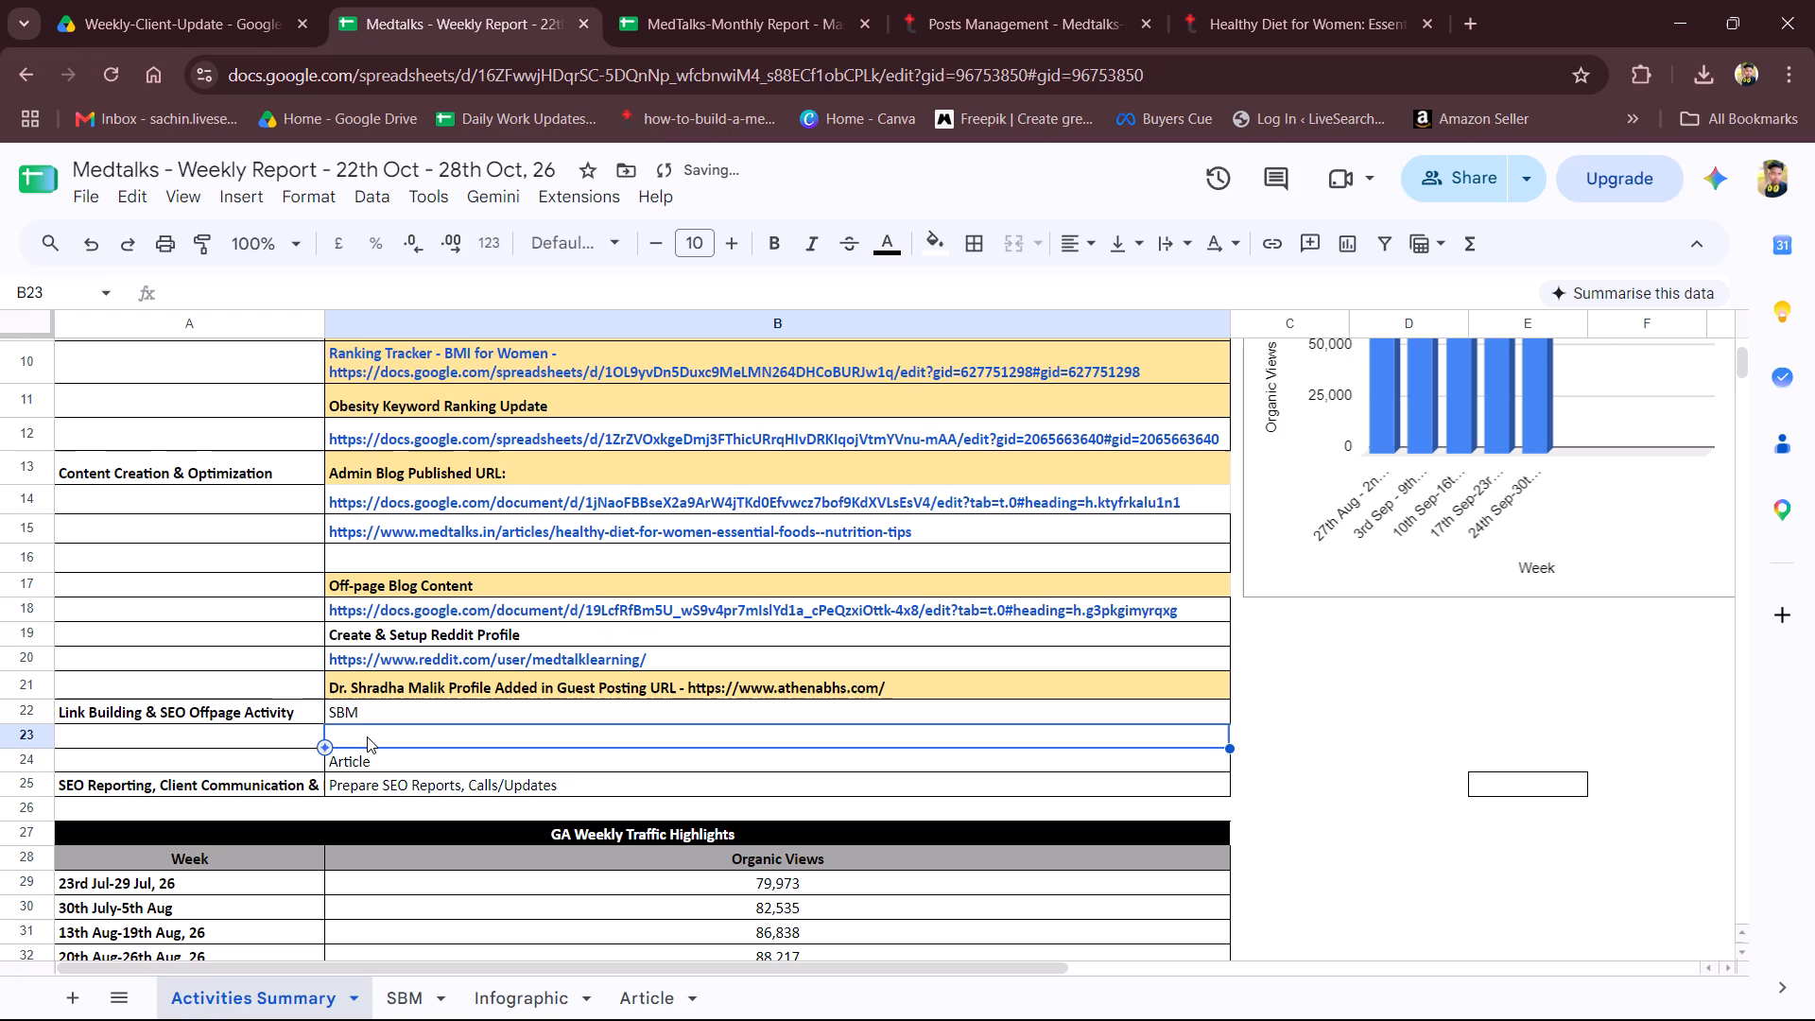
{"action": "type", "text": "In"}
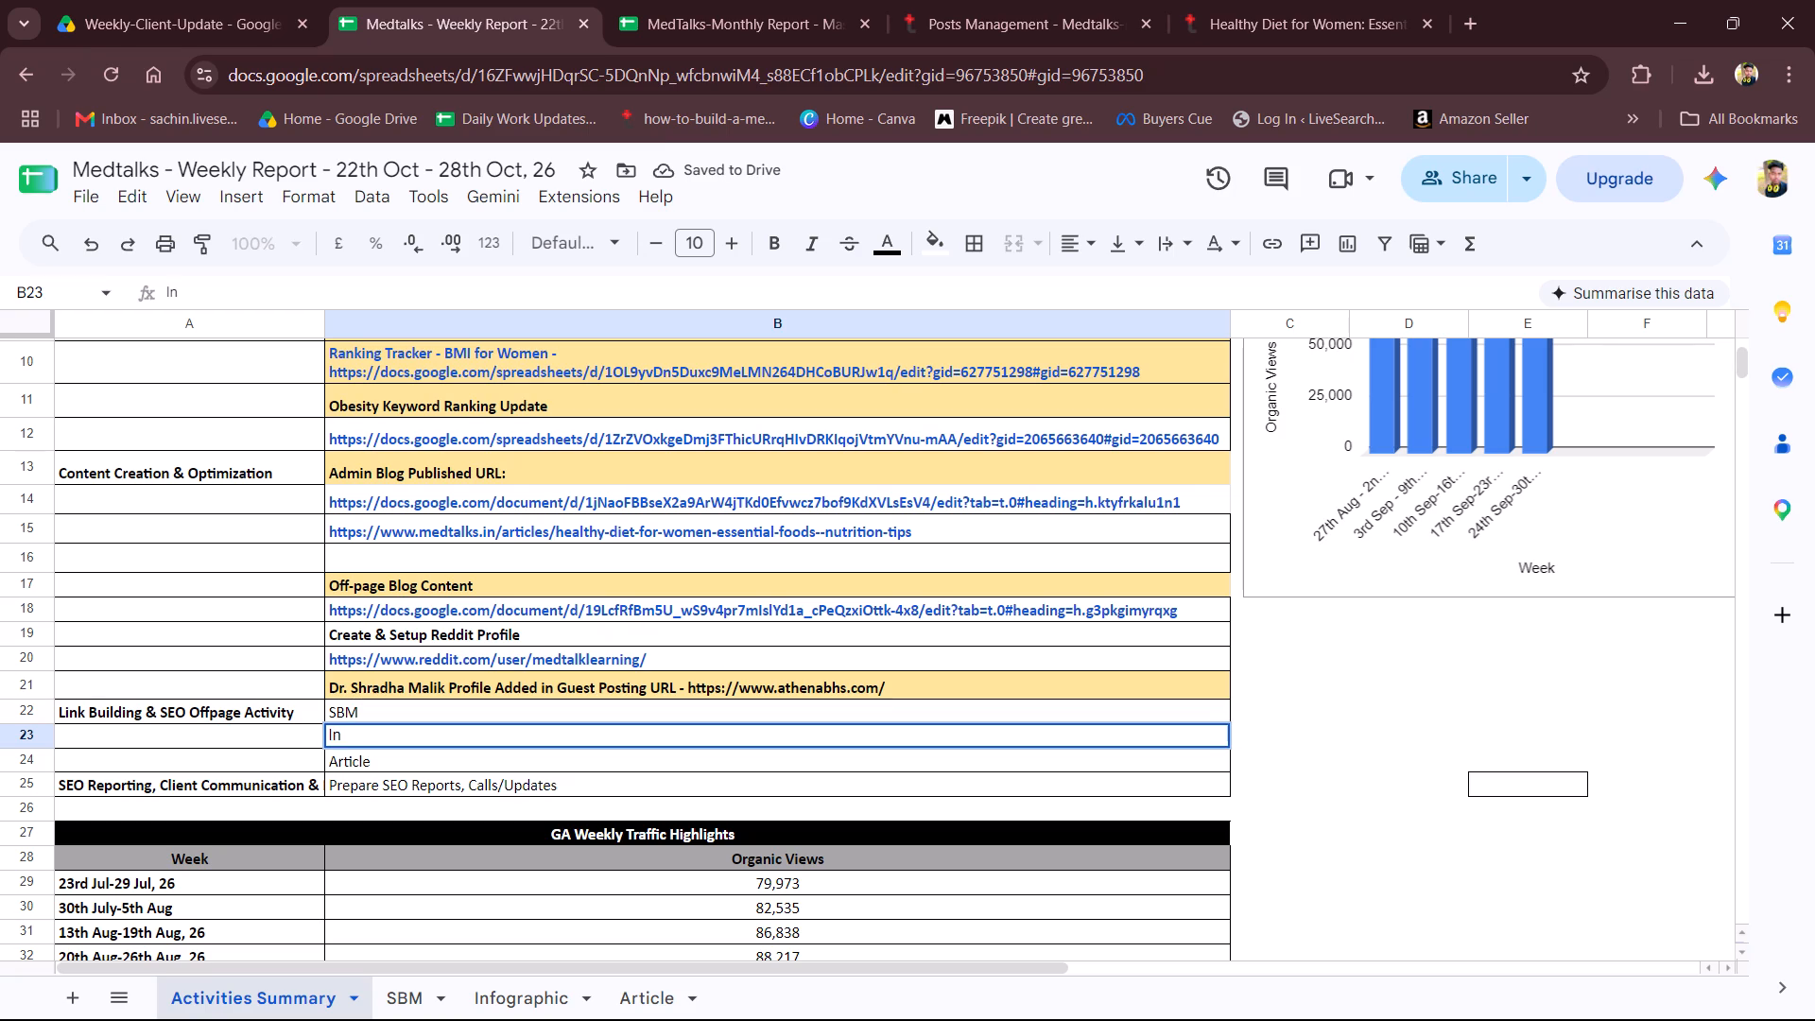
{"action": "type", "text": "fogra"}
{"action": "key", "text": "g"}
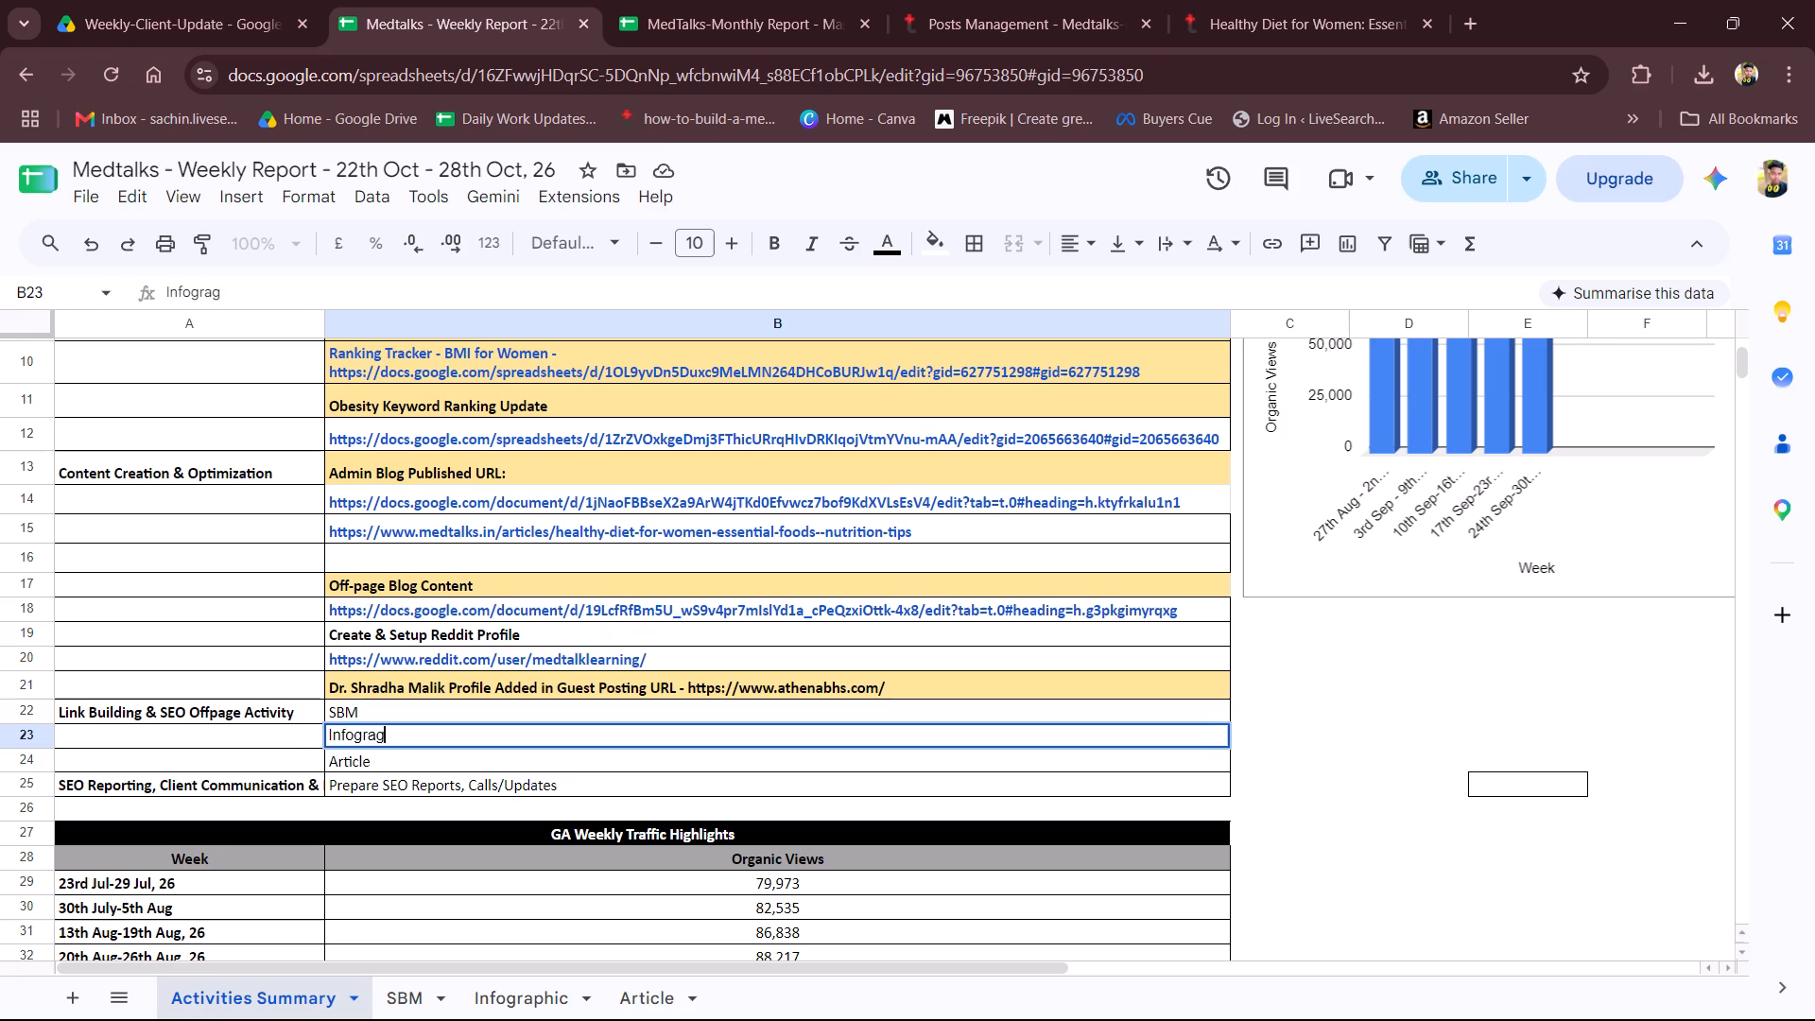
{"action": "key", "text": "BackSpace"}
{"action": "type", "text": "phic"}
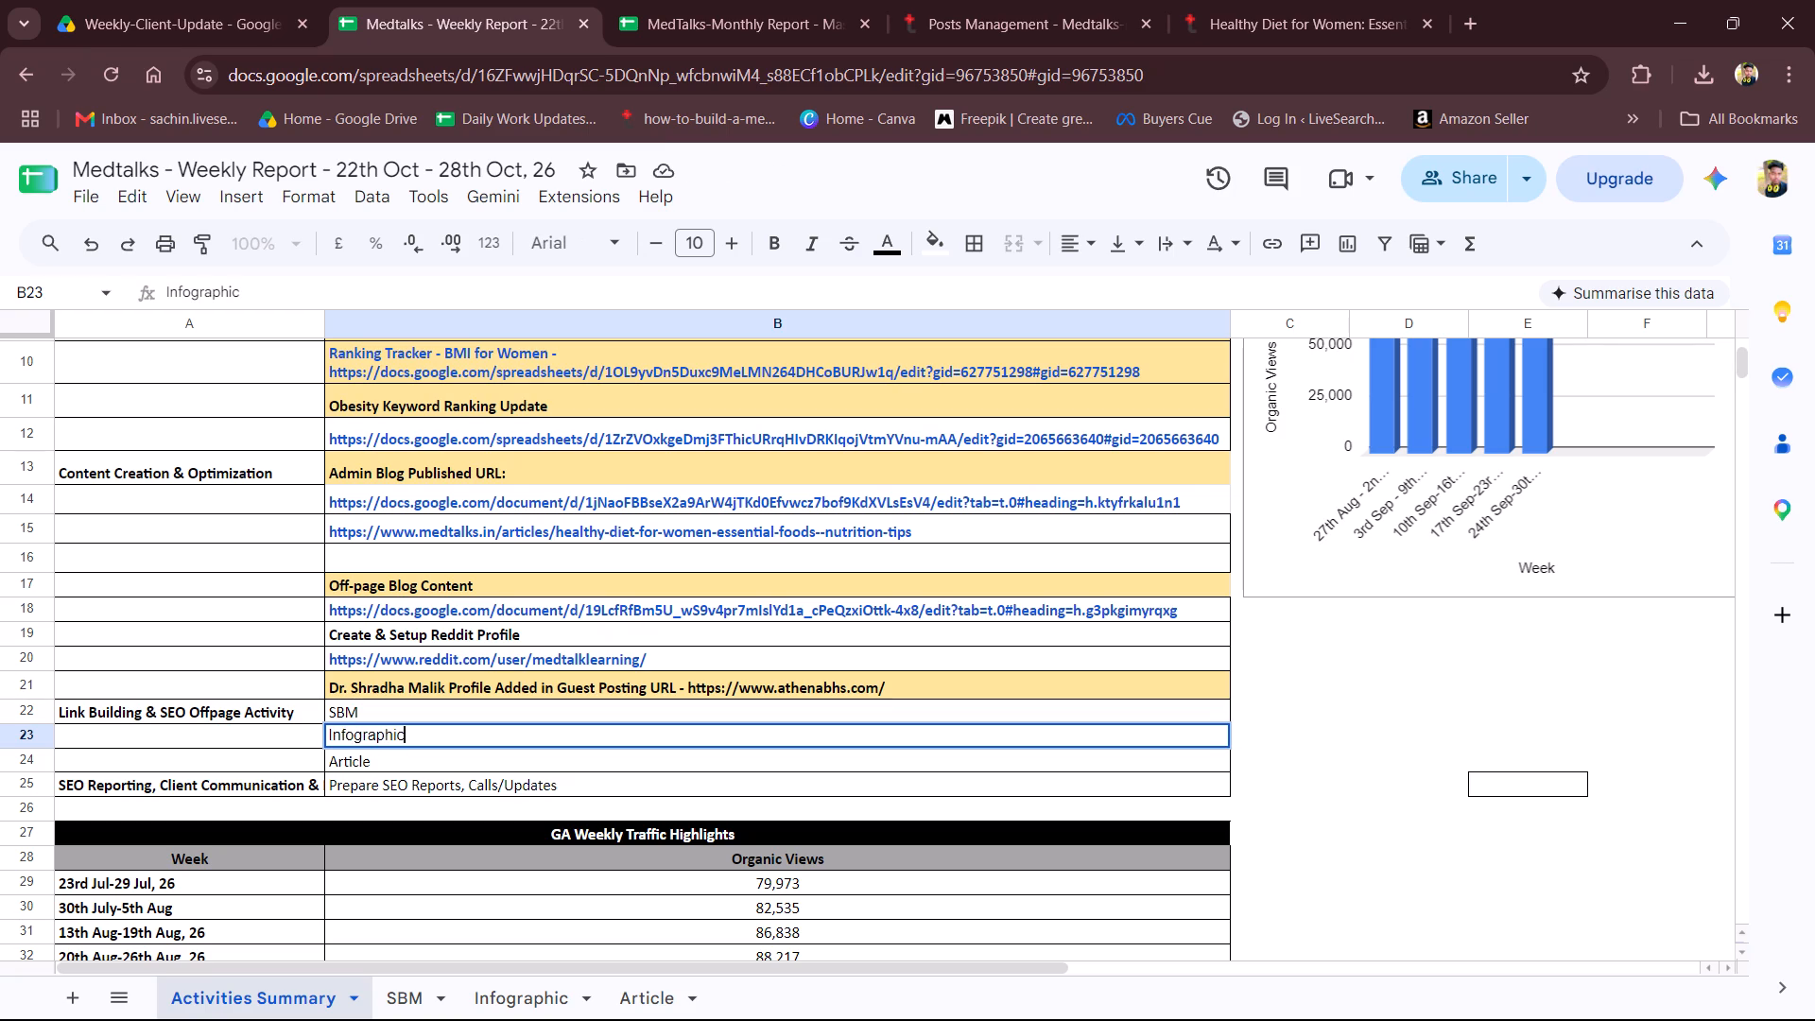
{"action": "left_click", "coordinate": [395, 805]}
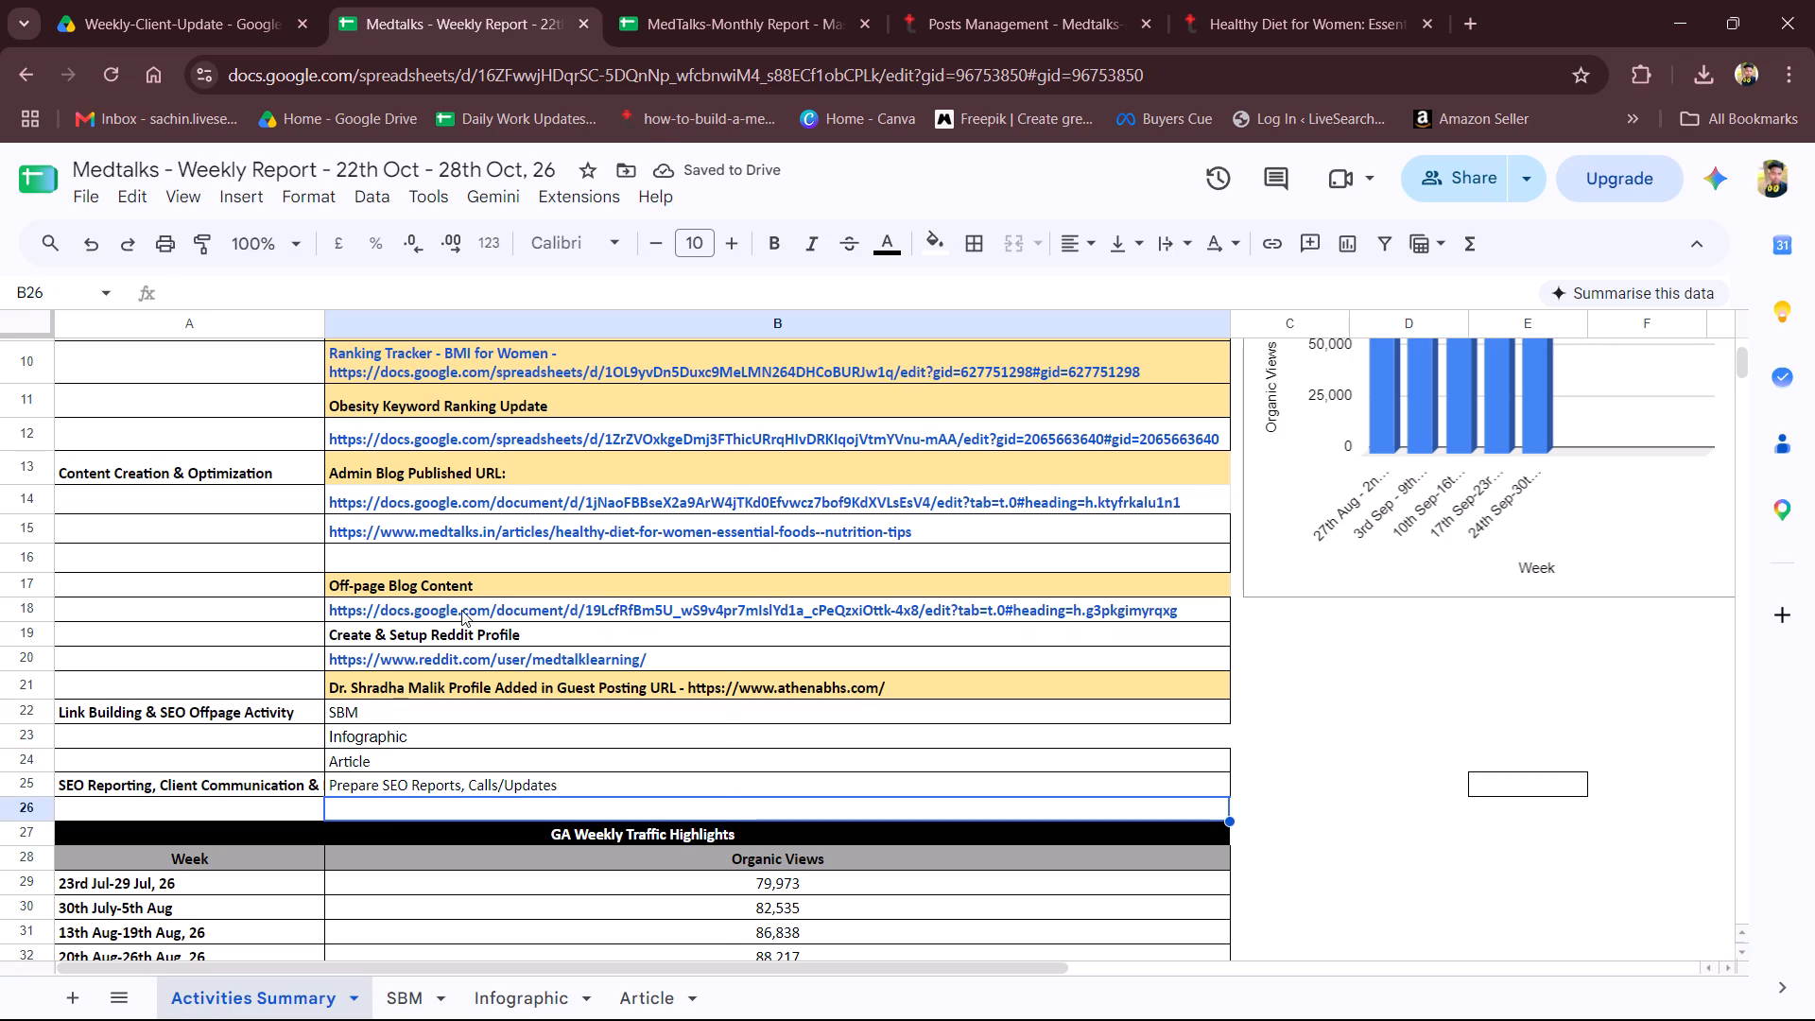
Check the Admin Blog Published URL entries in B14:B15, opening the linked Google Doc and closing it again.
{"action": "left_click", "coordinate": [255, 624]}
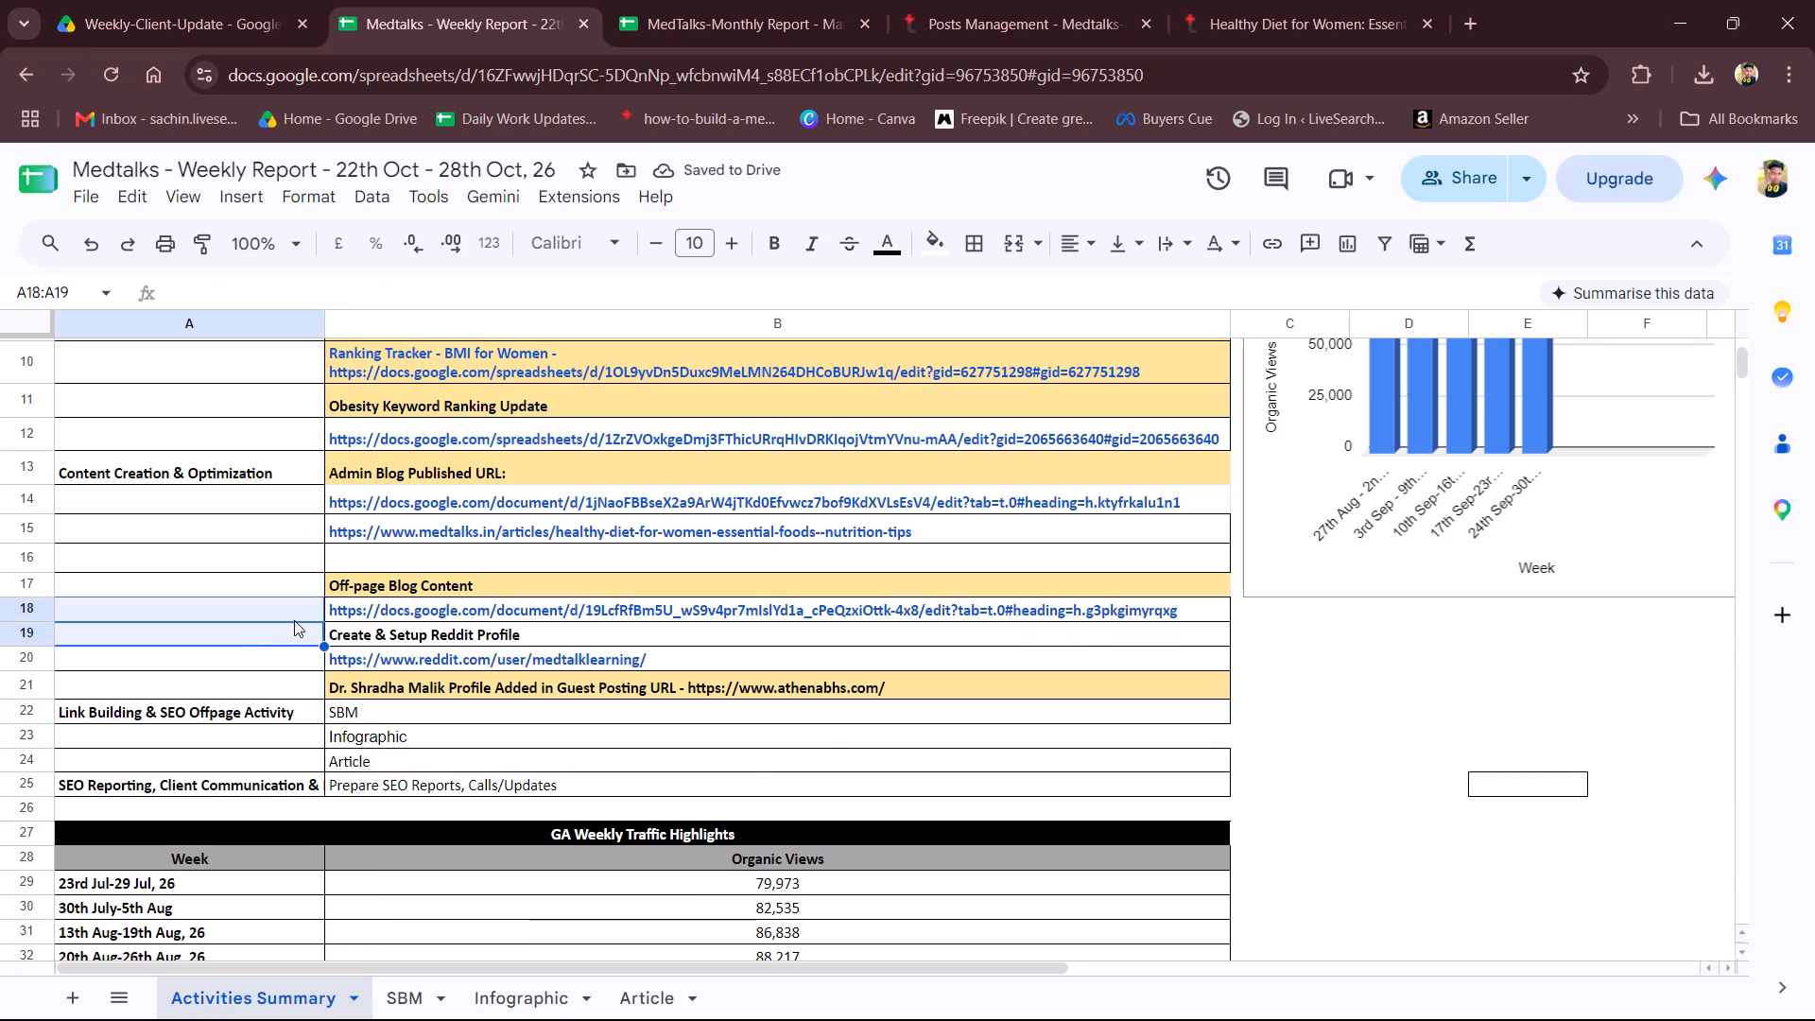
{"action": "left_click", "coordinate": [405, 544]}
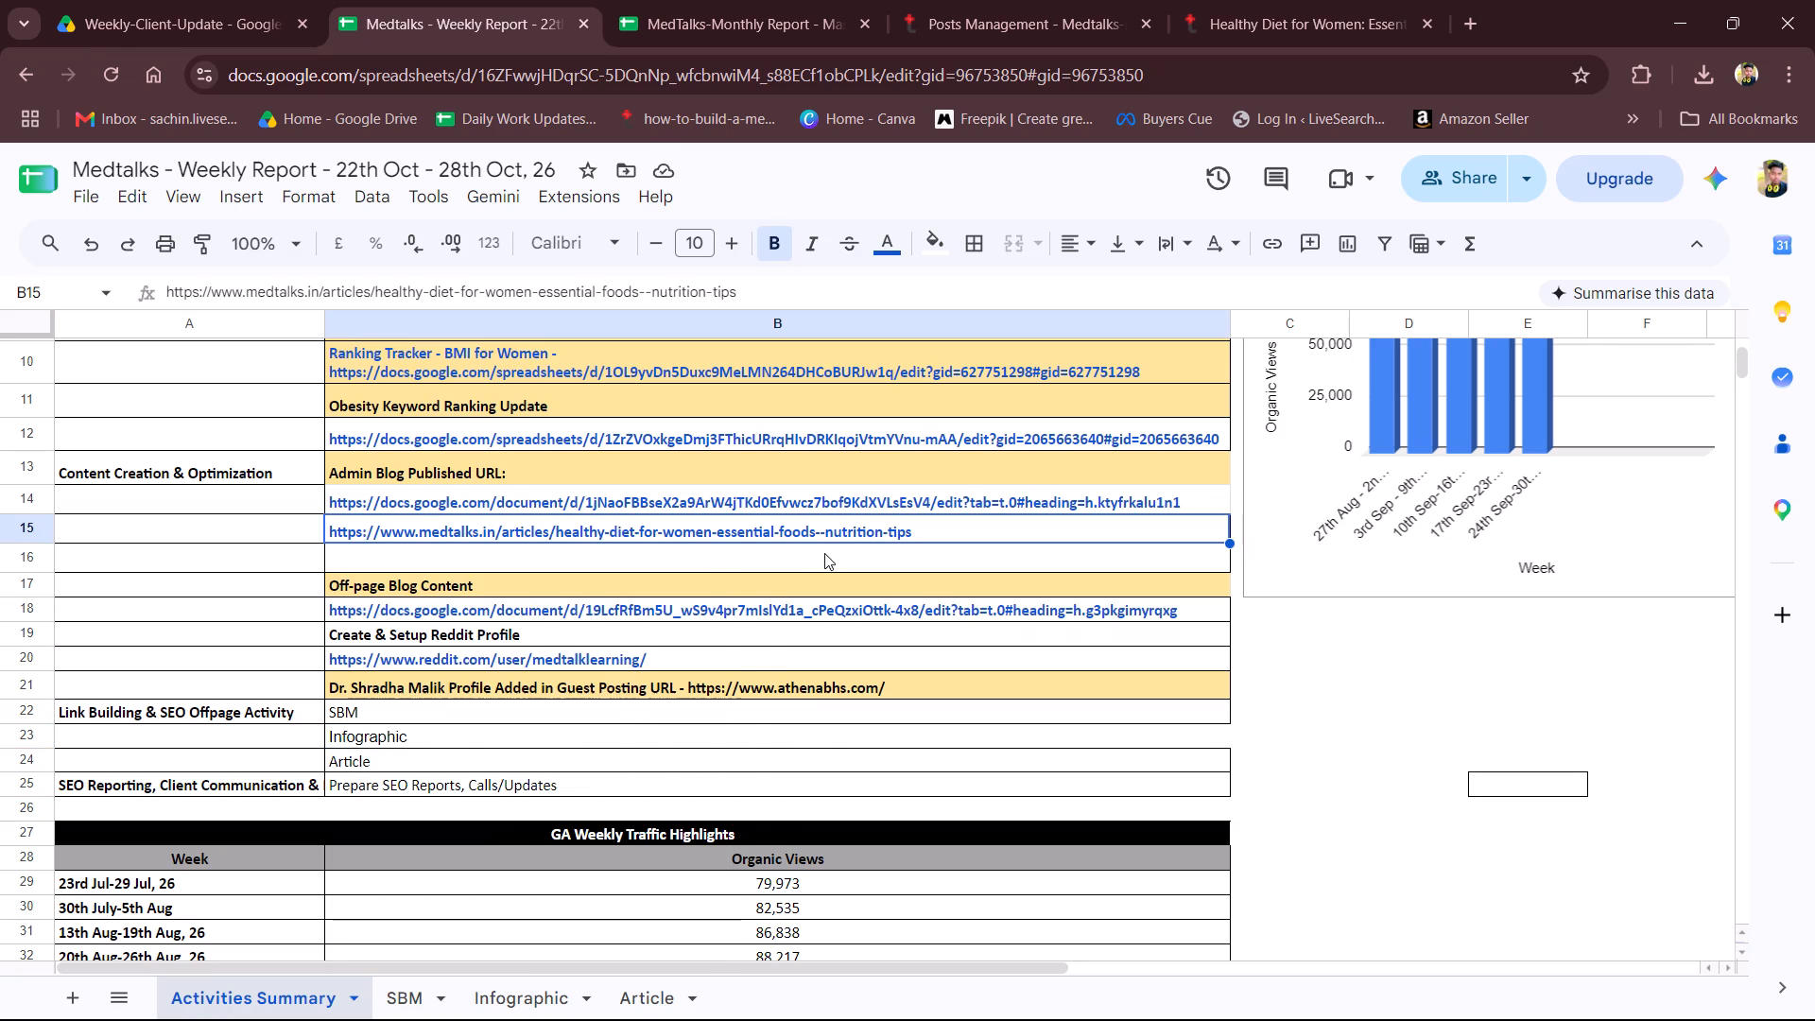
{"action": "left_click", "coordinate": [221, 615]}
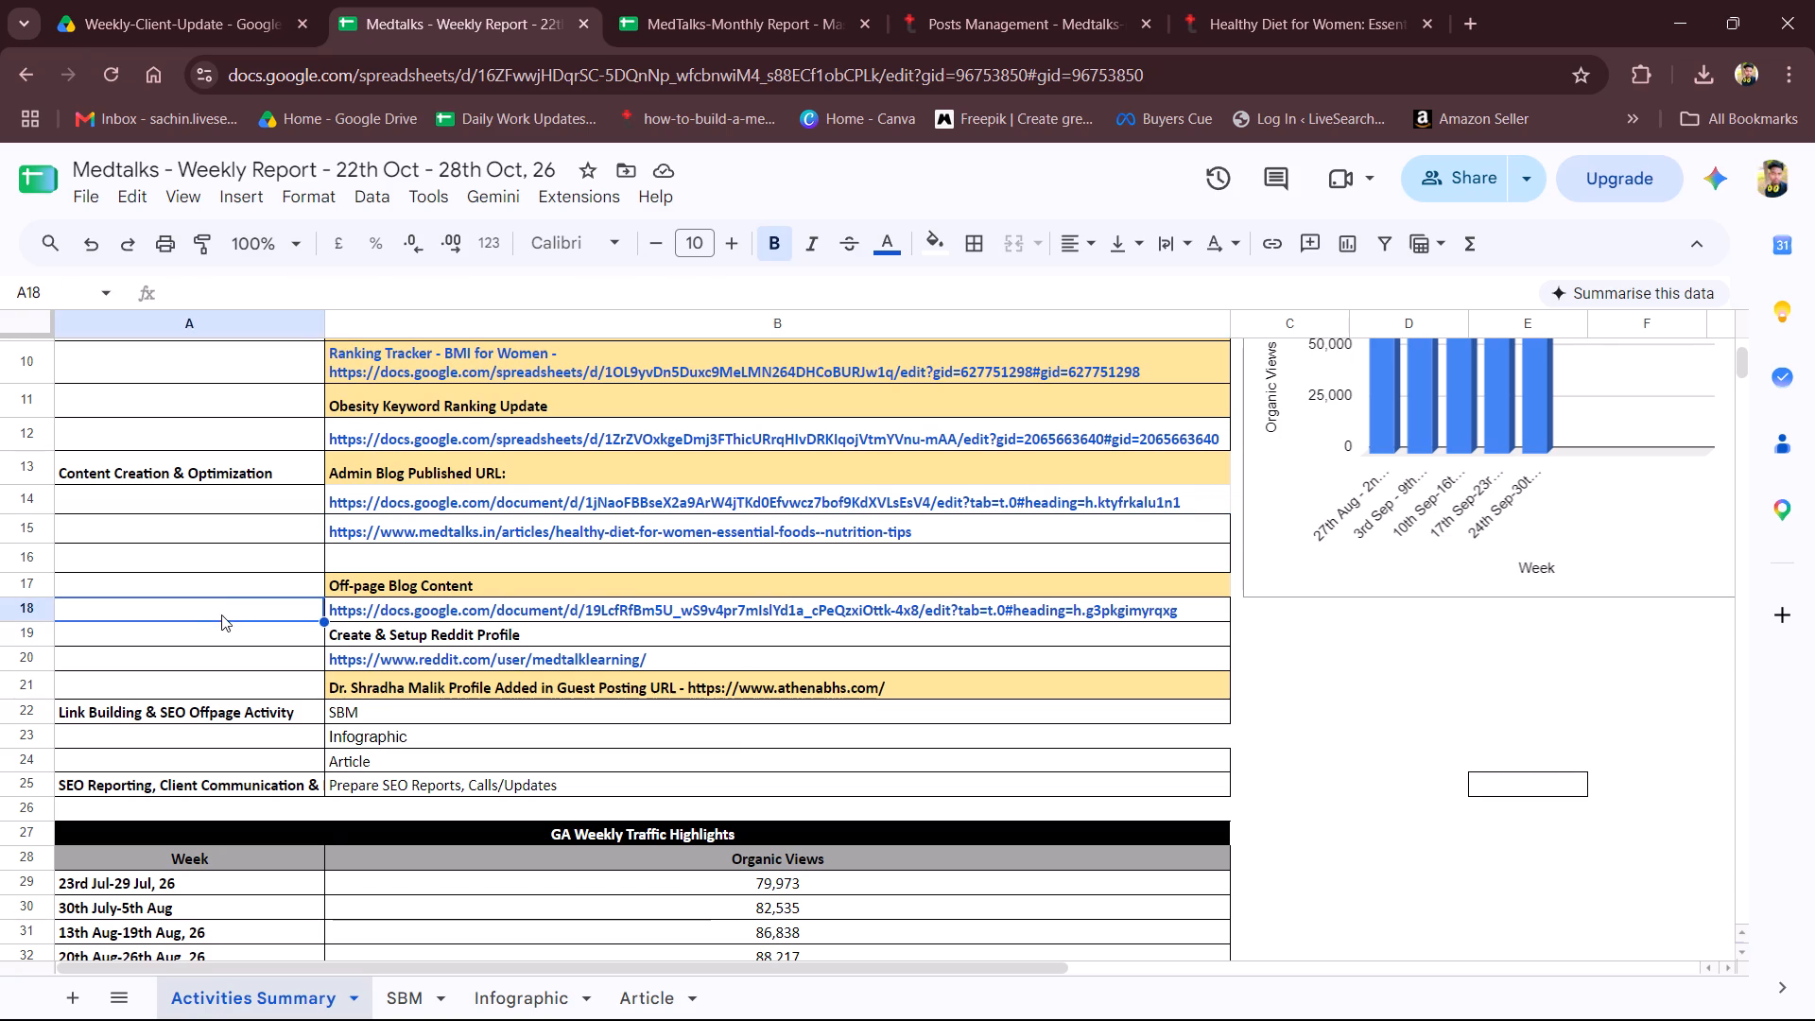
{"action": "left_click", "coordinate": [474, 522]}
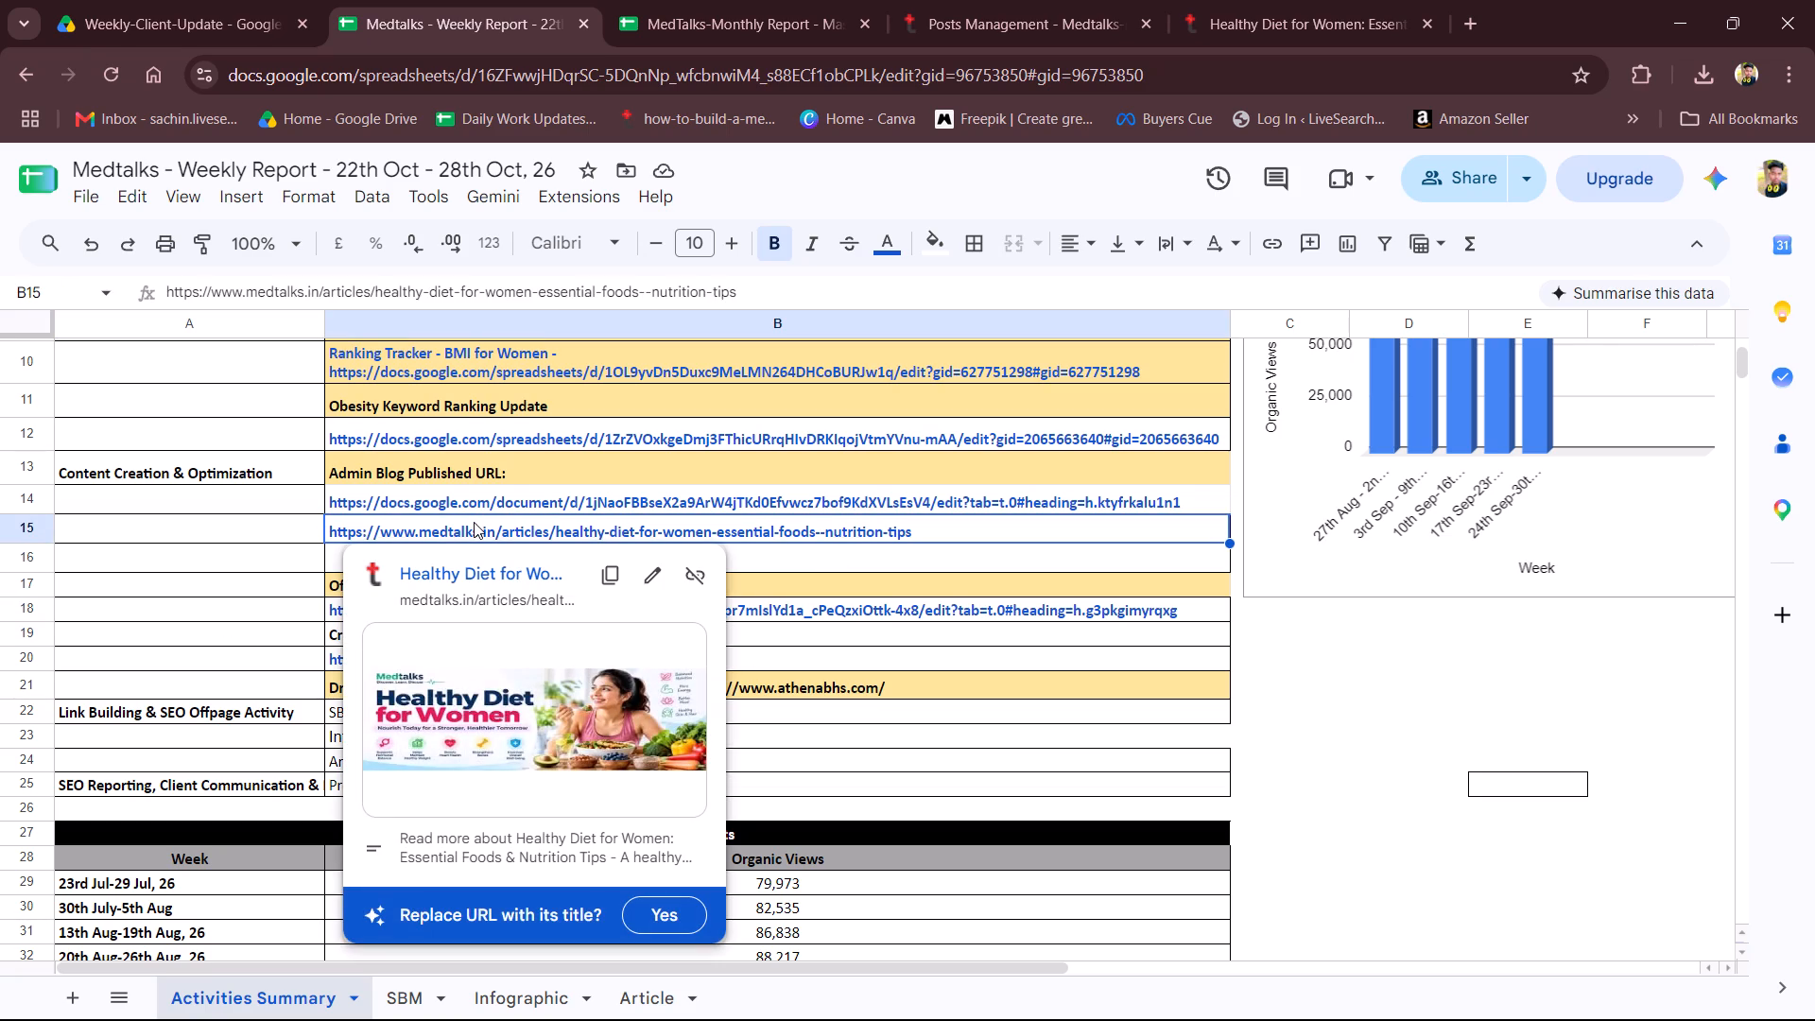
{"action": "left_click", "coordinate": [474, 497]}
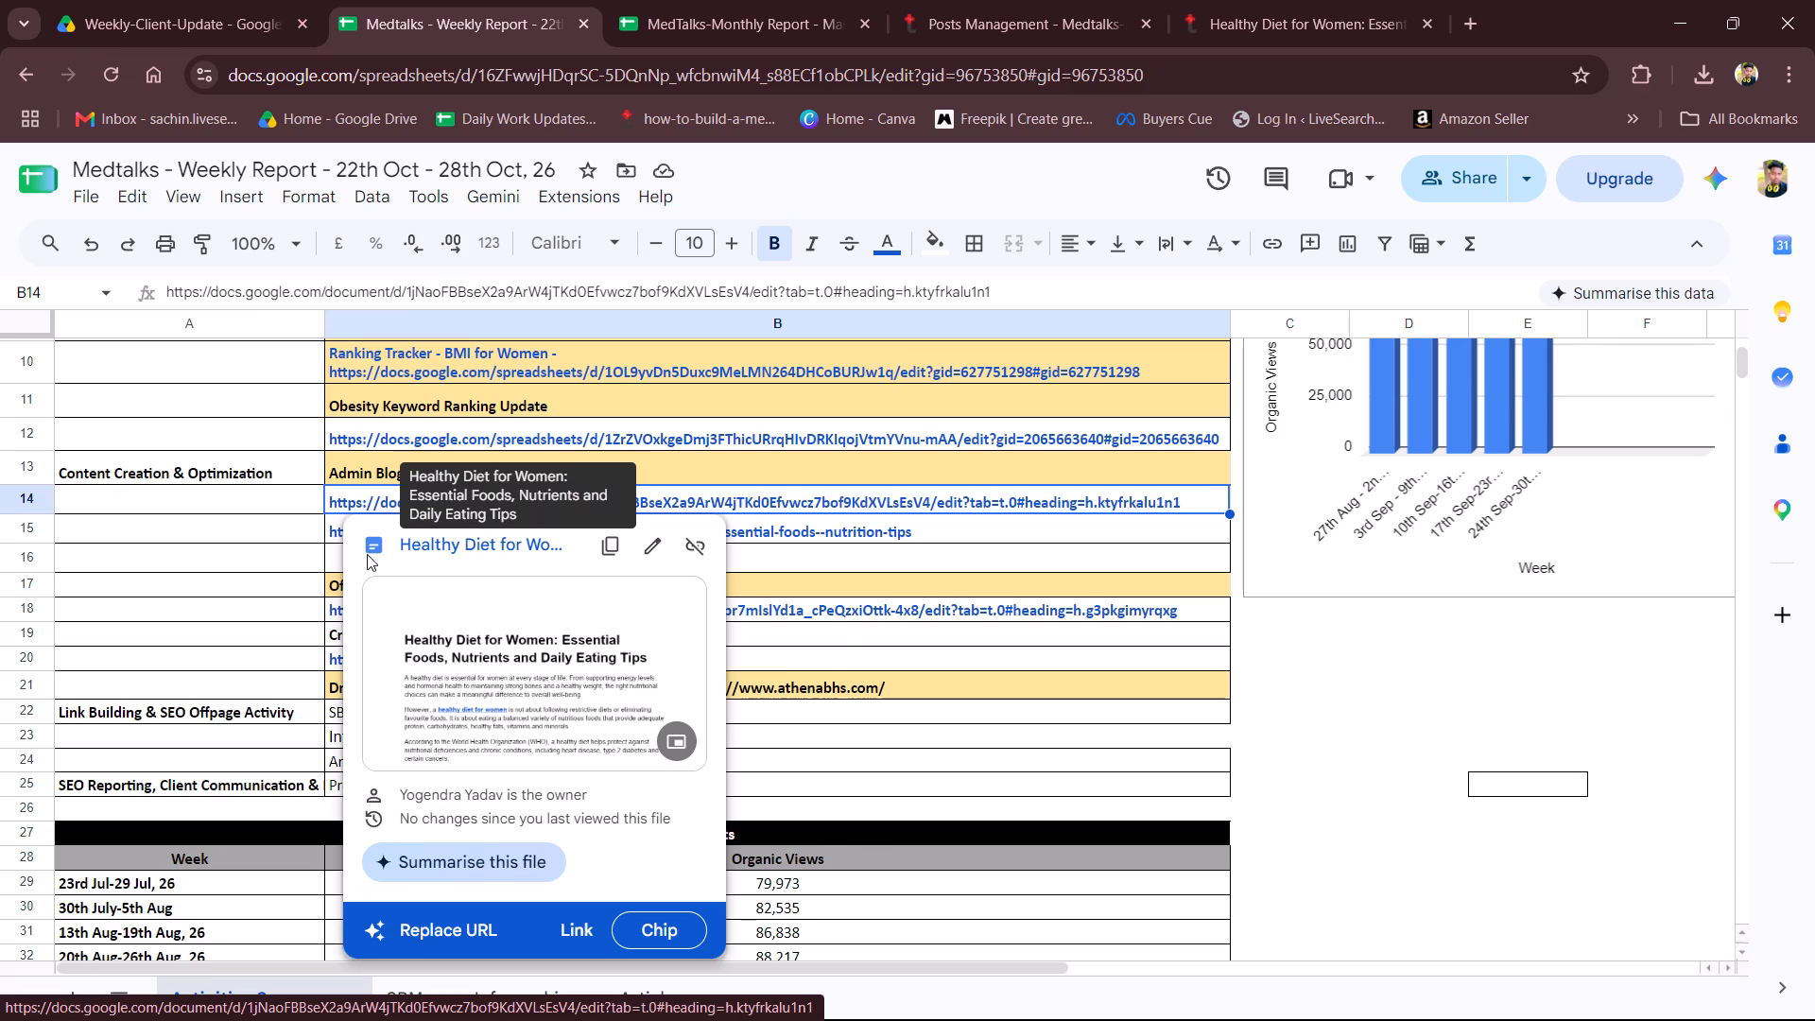
{"action": "left_click", "coordinate": [228, 585]}
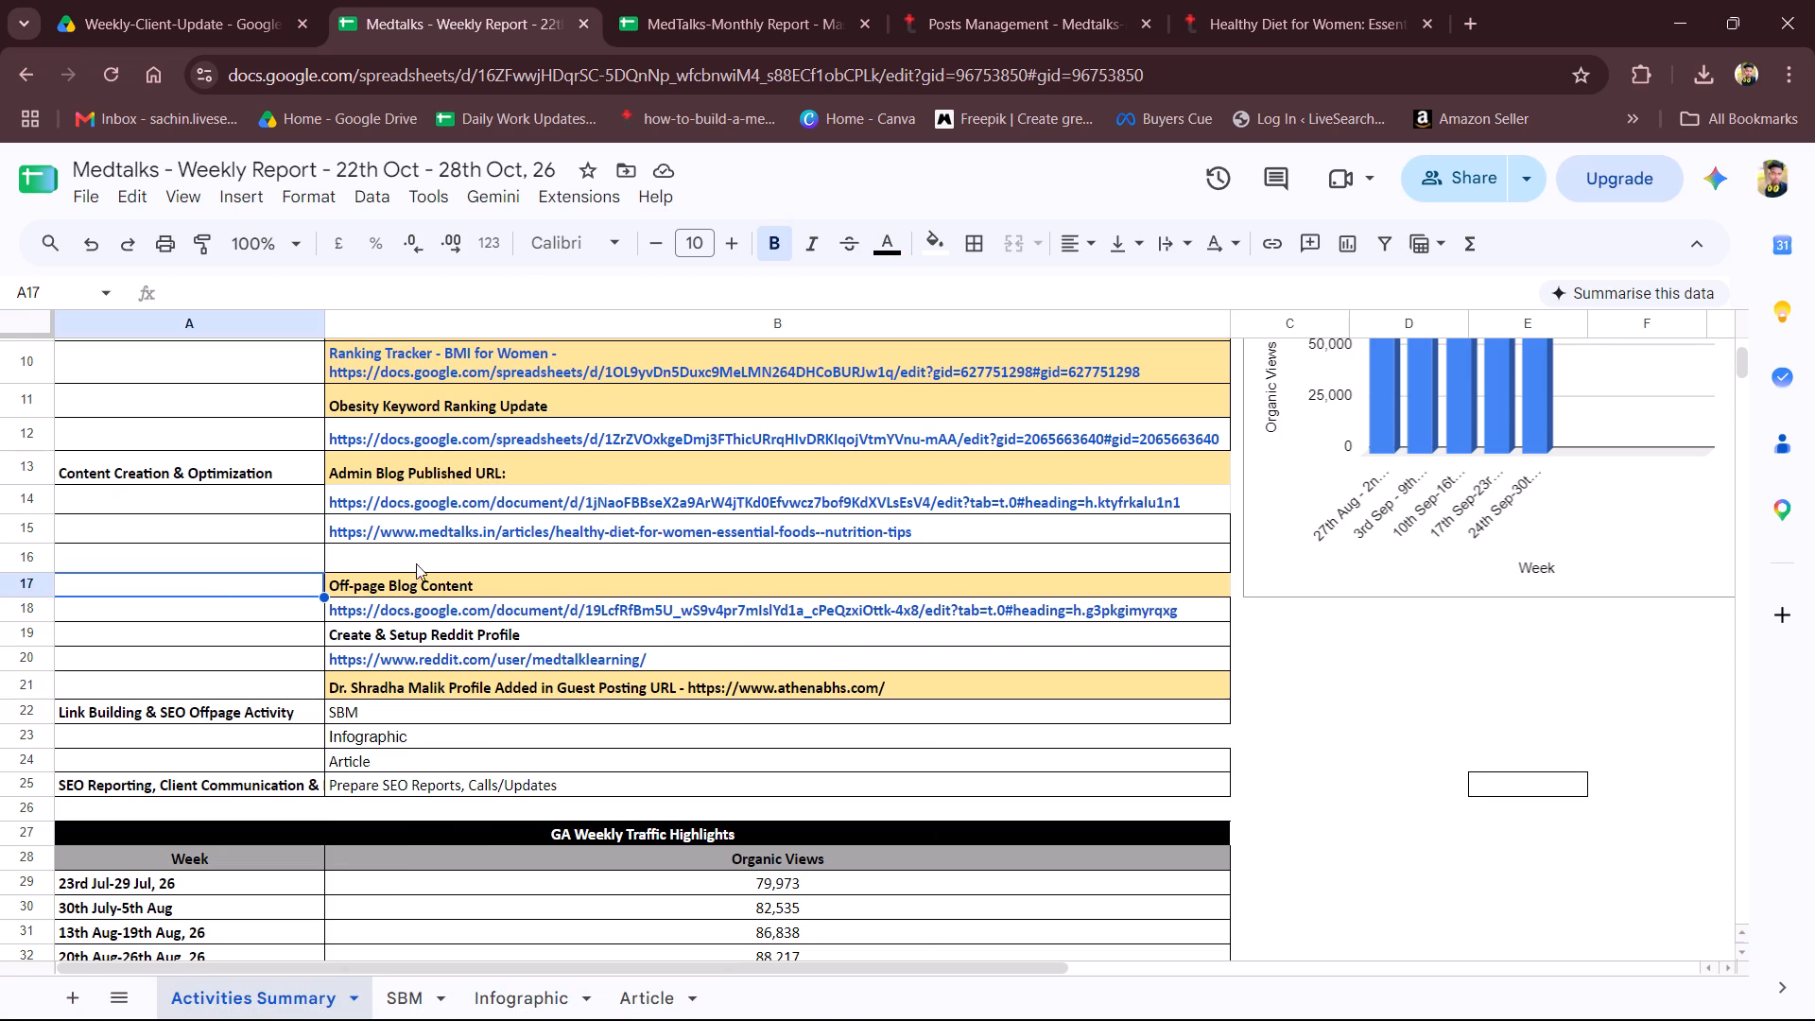
{"action": "left_click", "coordinate": [479, 504]}
{"action": "left_click", "coordinate": [477, 546]}
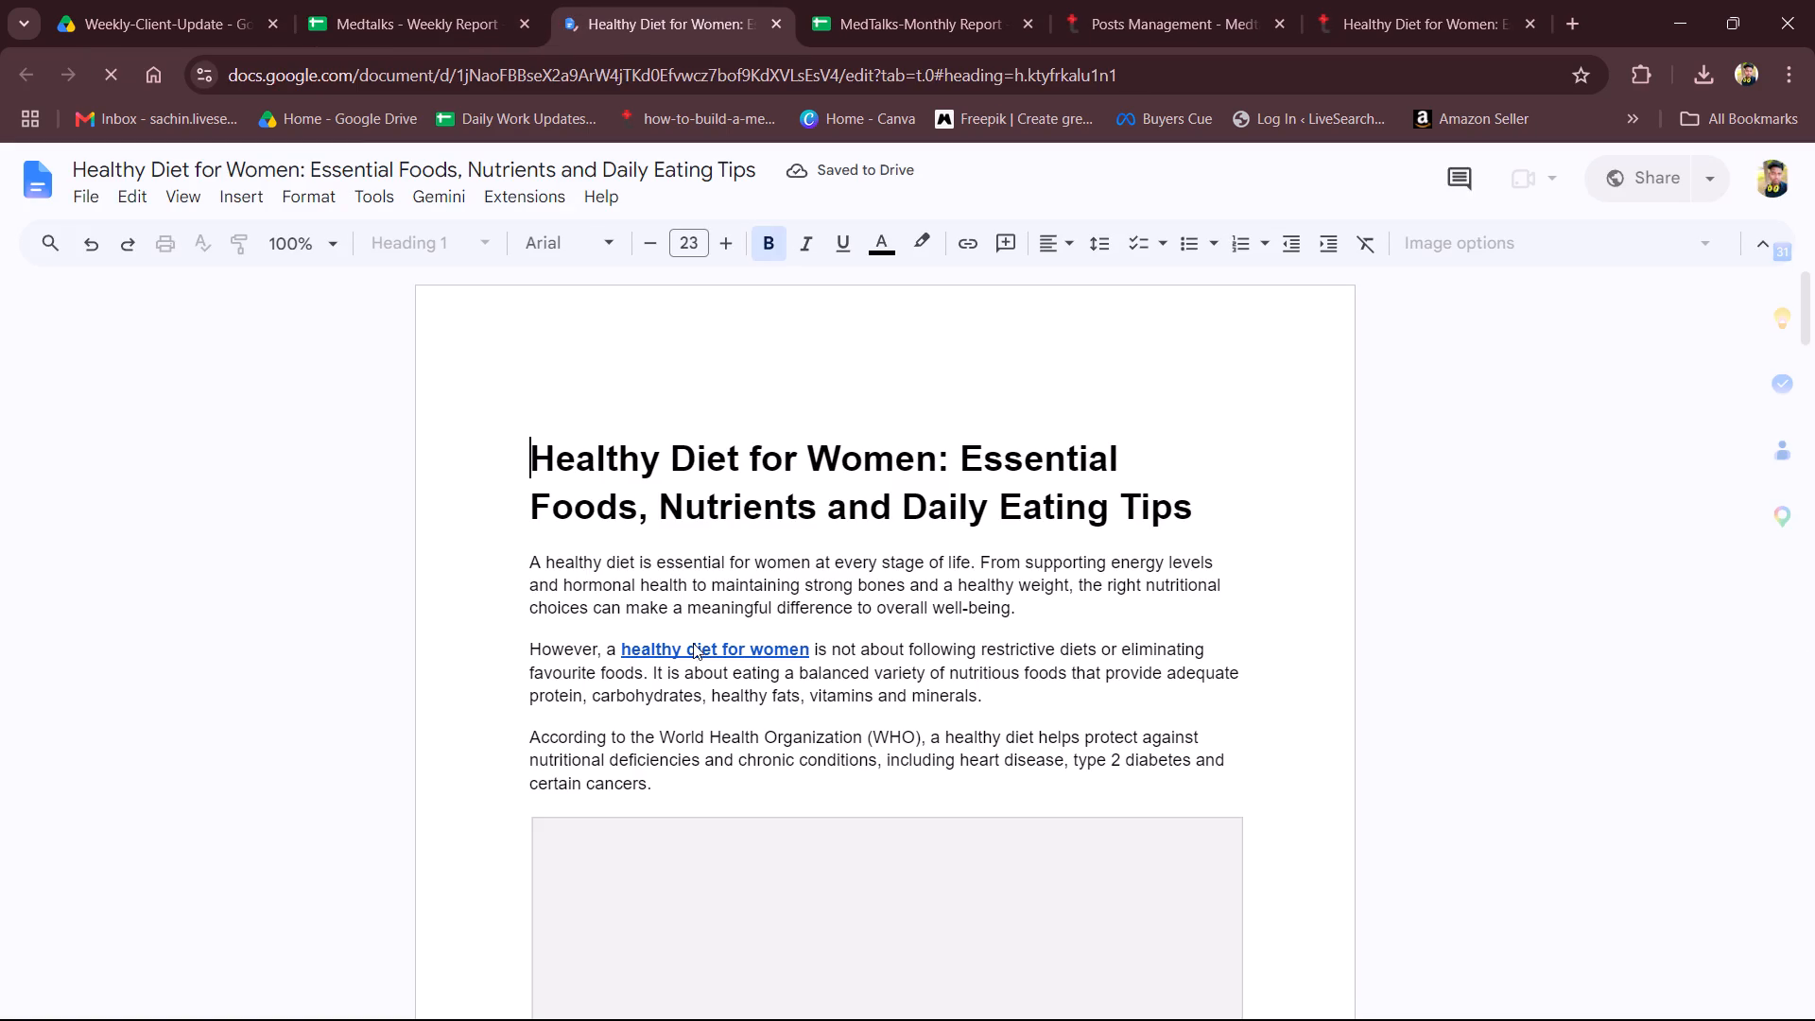
{"action": "key", "text": "ctrl+w"}
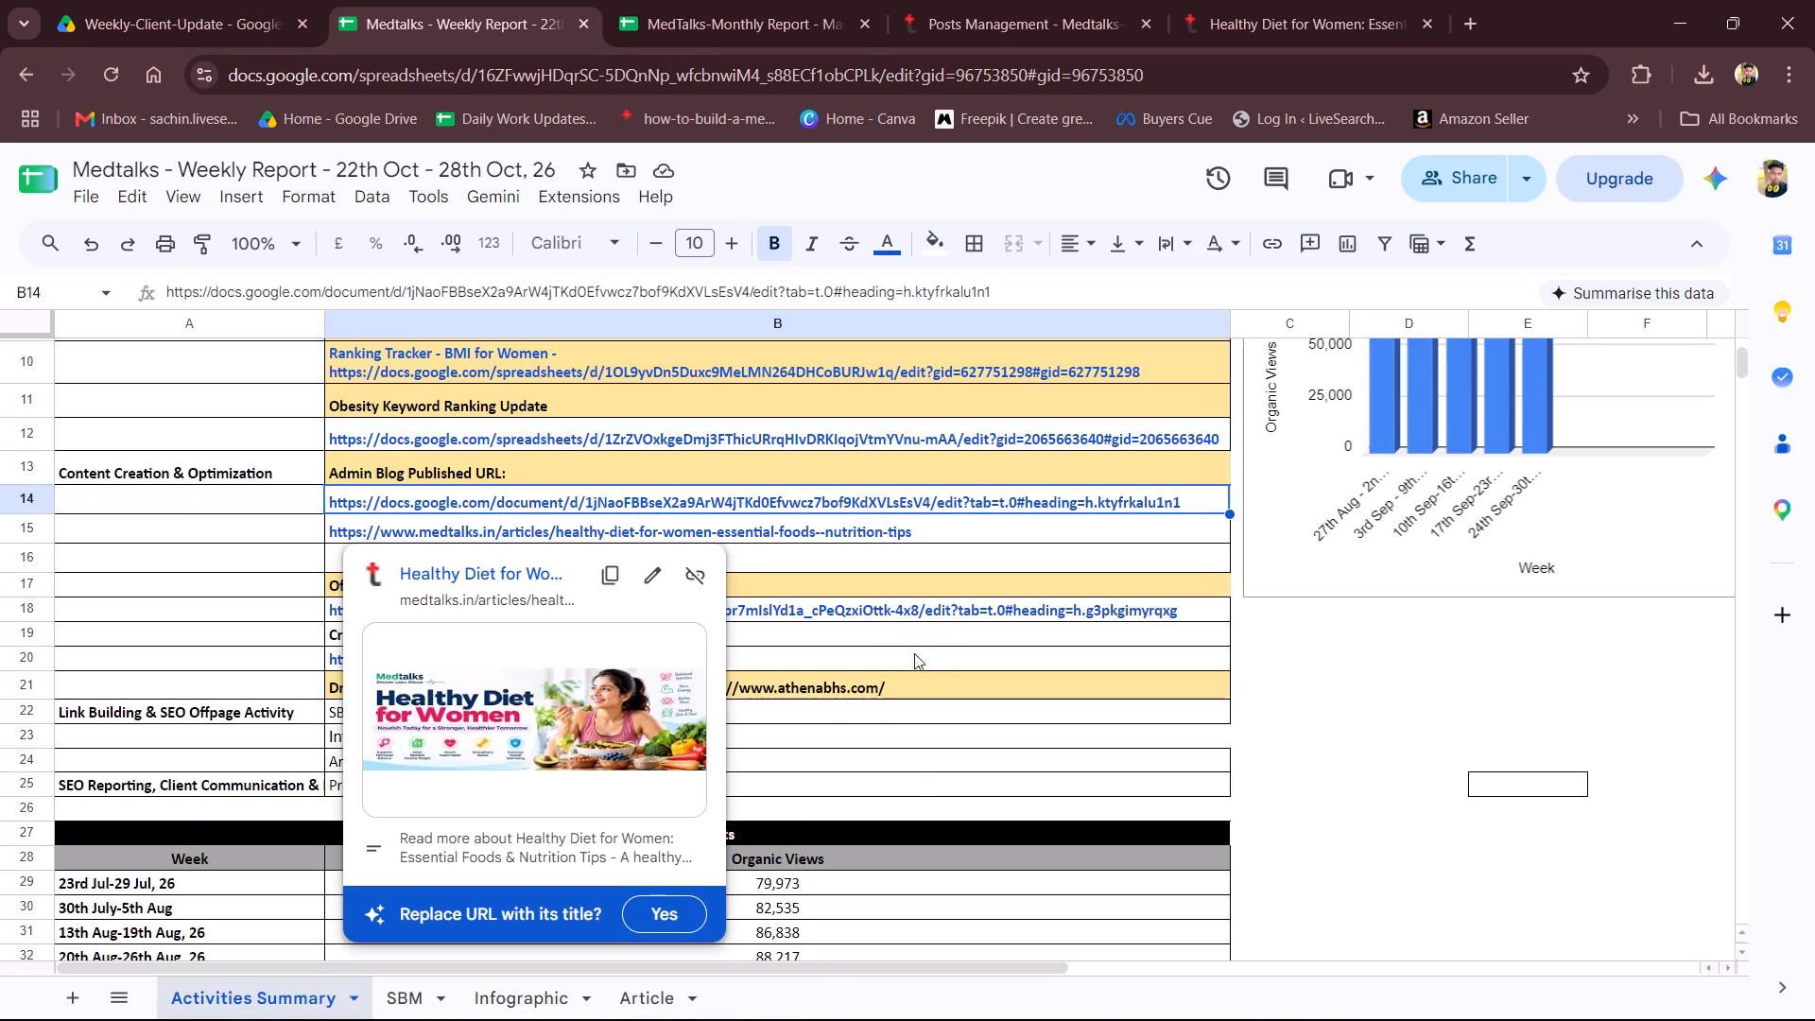
{"action": "left_click", "coordinate": [919, 772]}
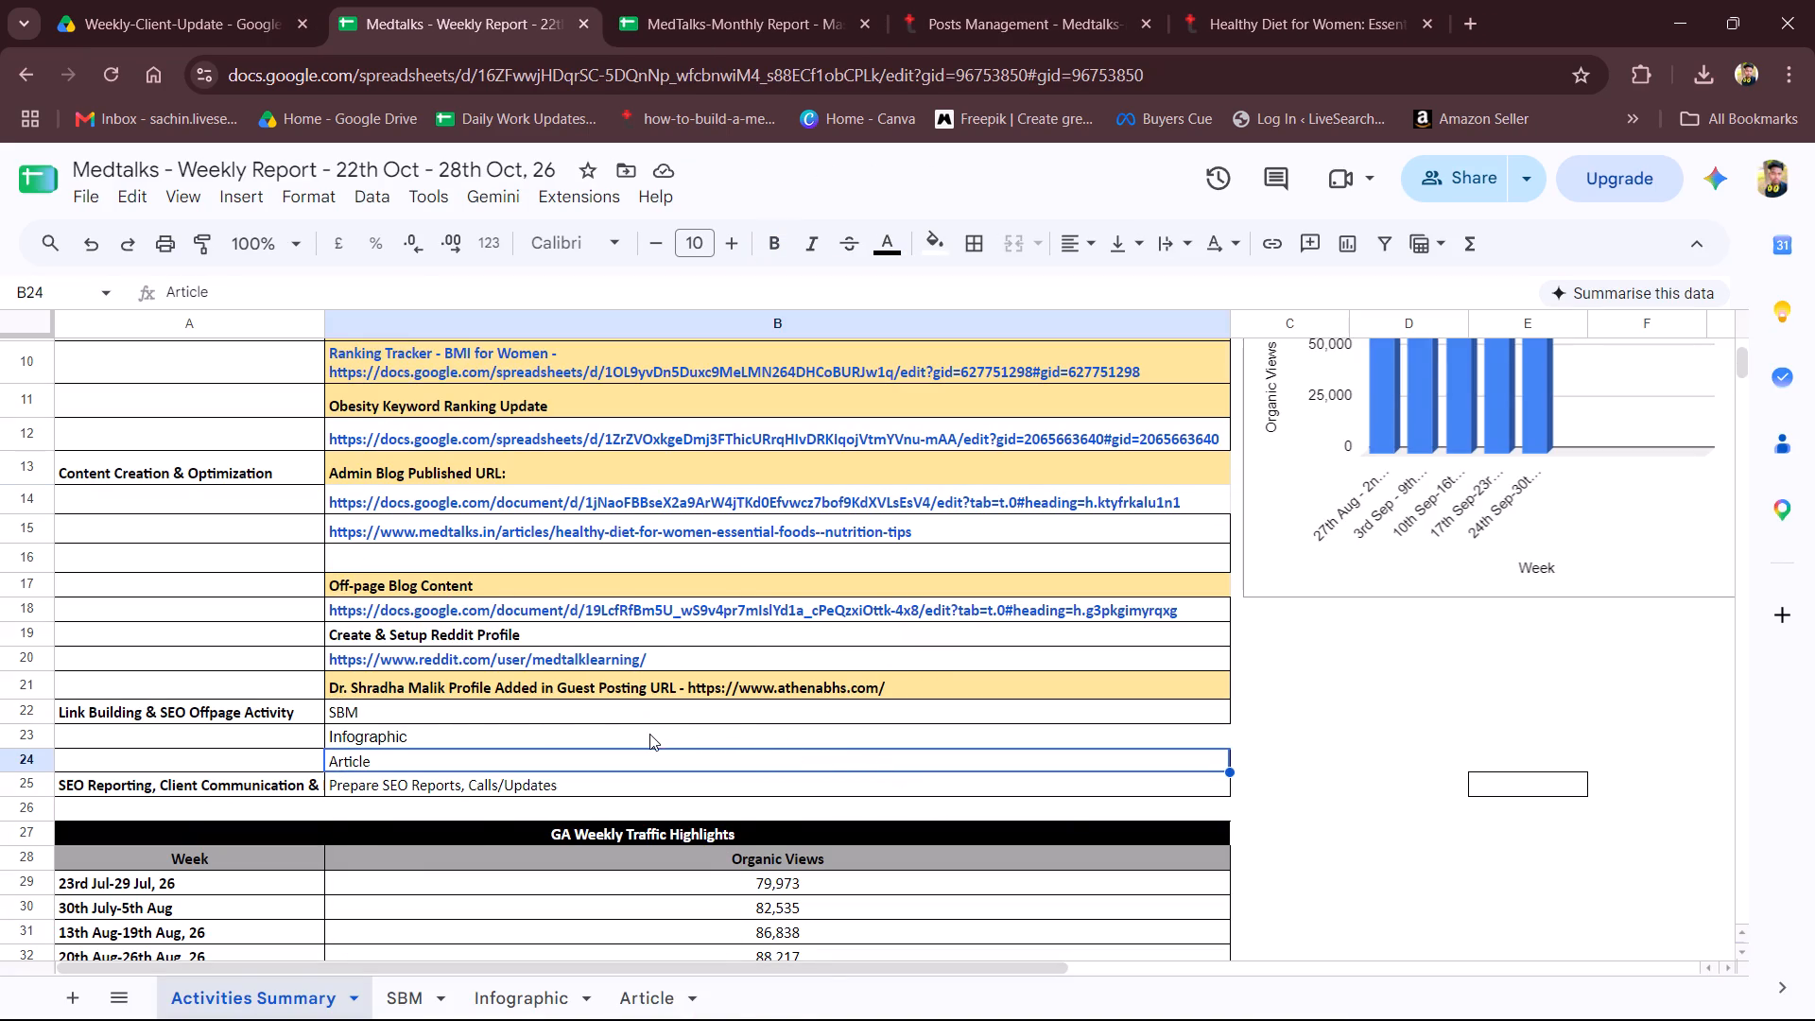
Delete rows 19–20, holding the Create & Setup Reddit Profile heading and its link.
{"action": "left_click", "coordinate": [27, 636]}
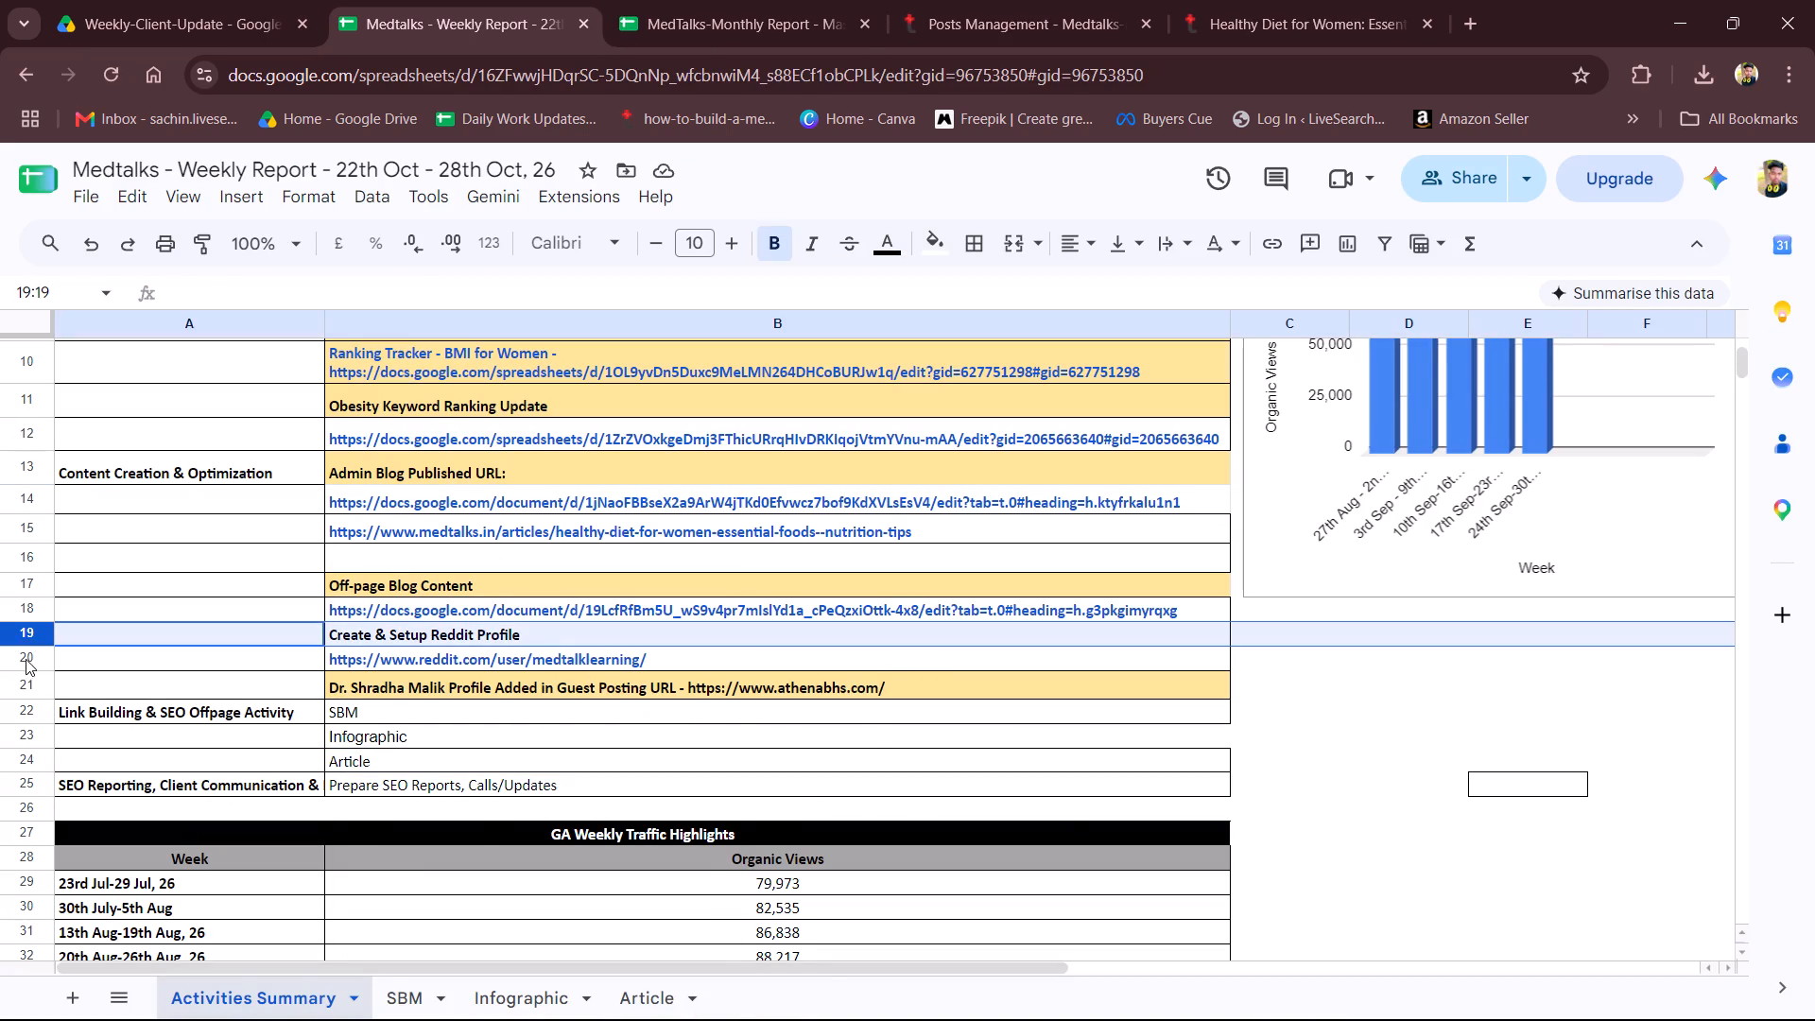
{"action": "left_click", "coordinate": [26, 660], "text": "shift"}
{"action": "right_click", "coordinate": [17, 648]}
{"action": "left_click", "coordinate": [130, 652]}
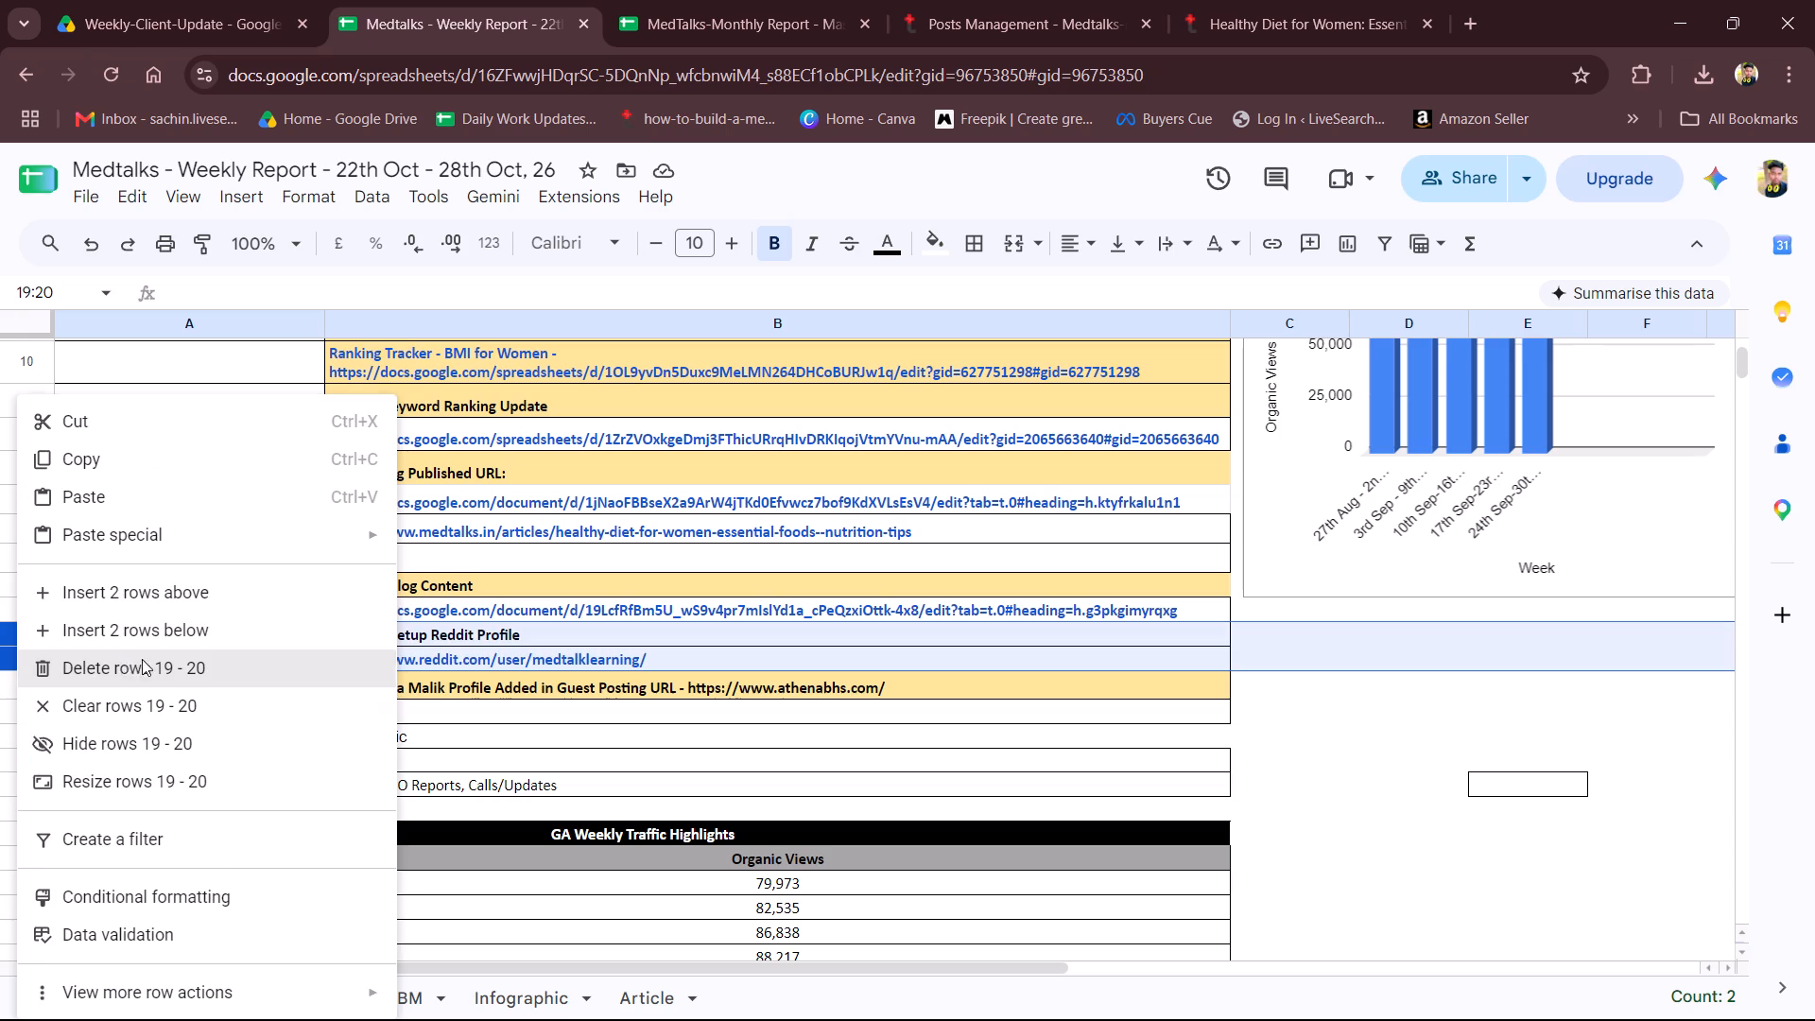
{"action": "left_click", "coordinate": [792, 690]}
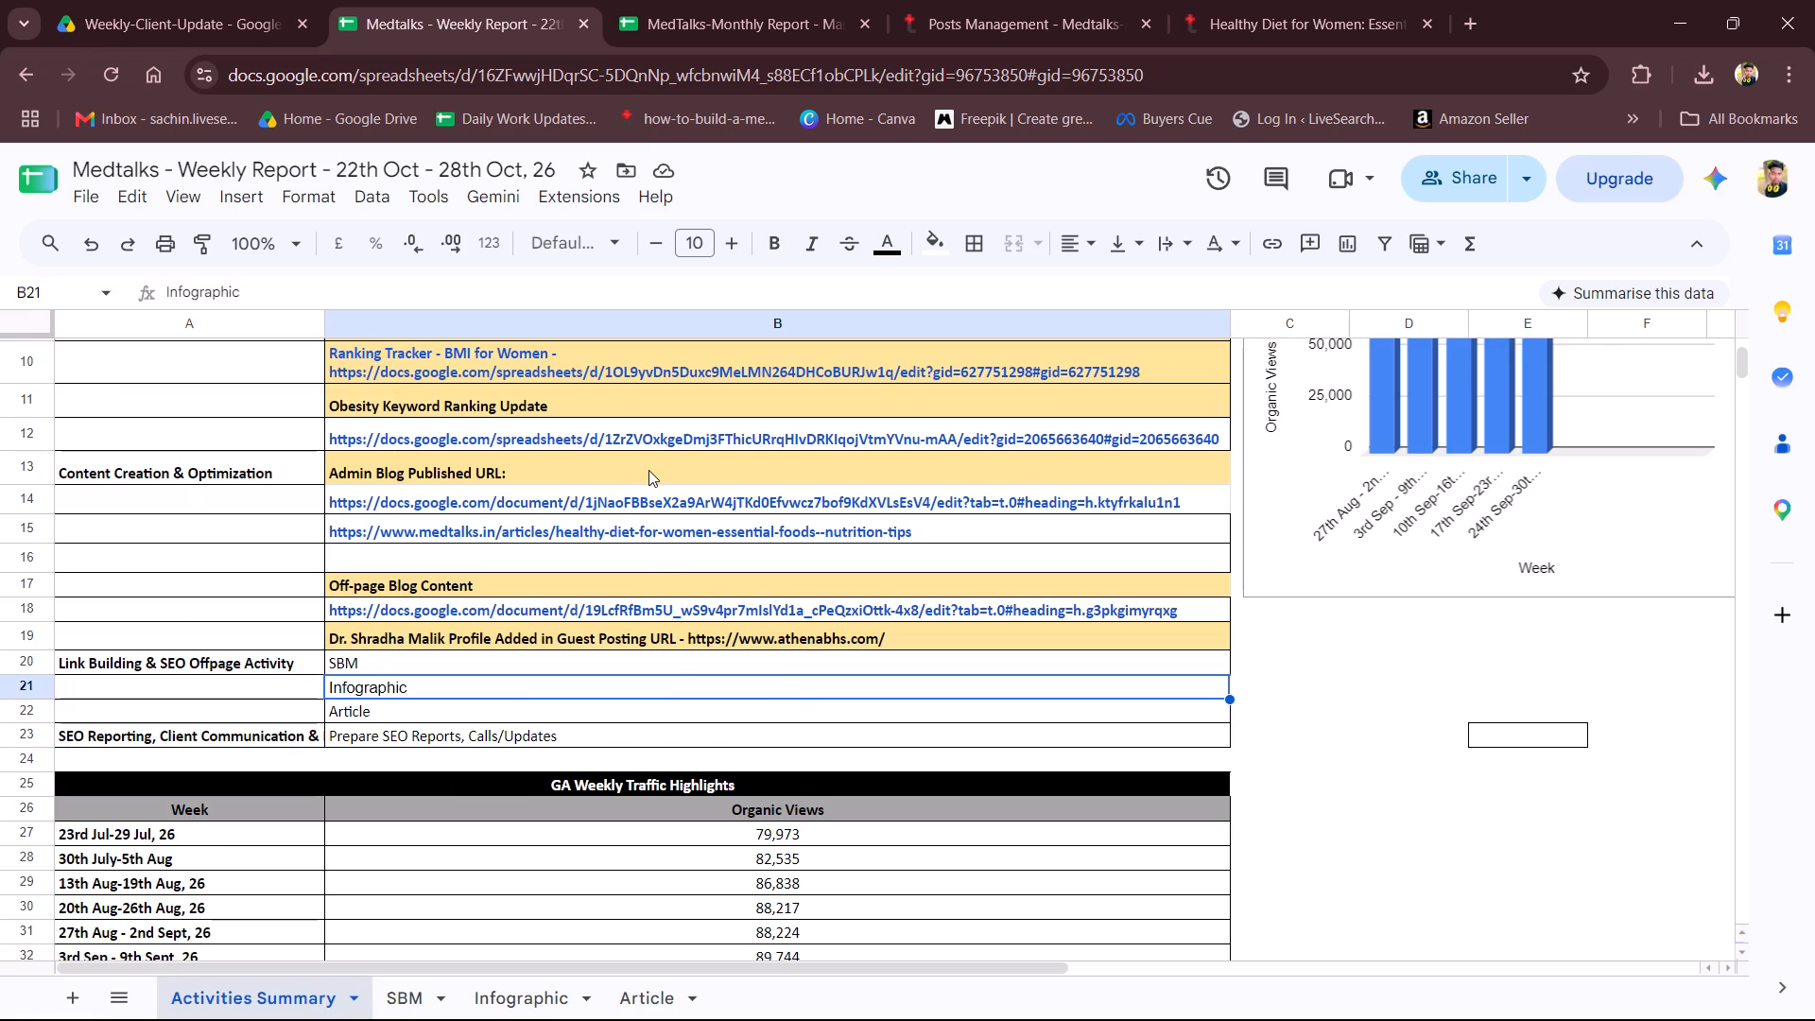
Open a new browser window.
{"action": "key", "text": "ctrl+n"}
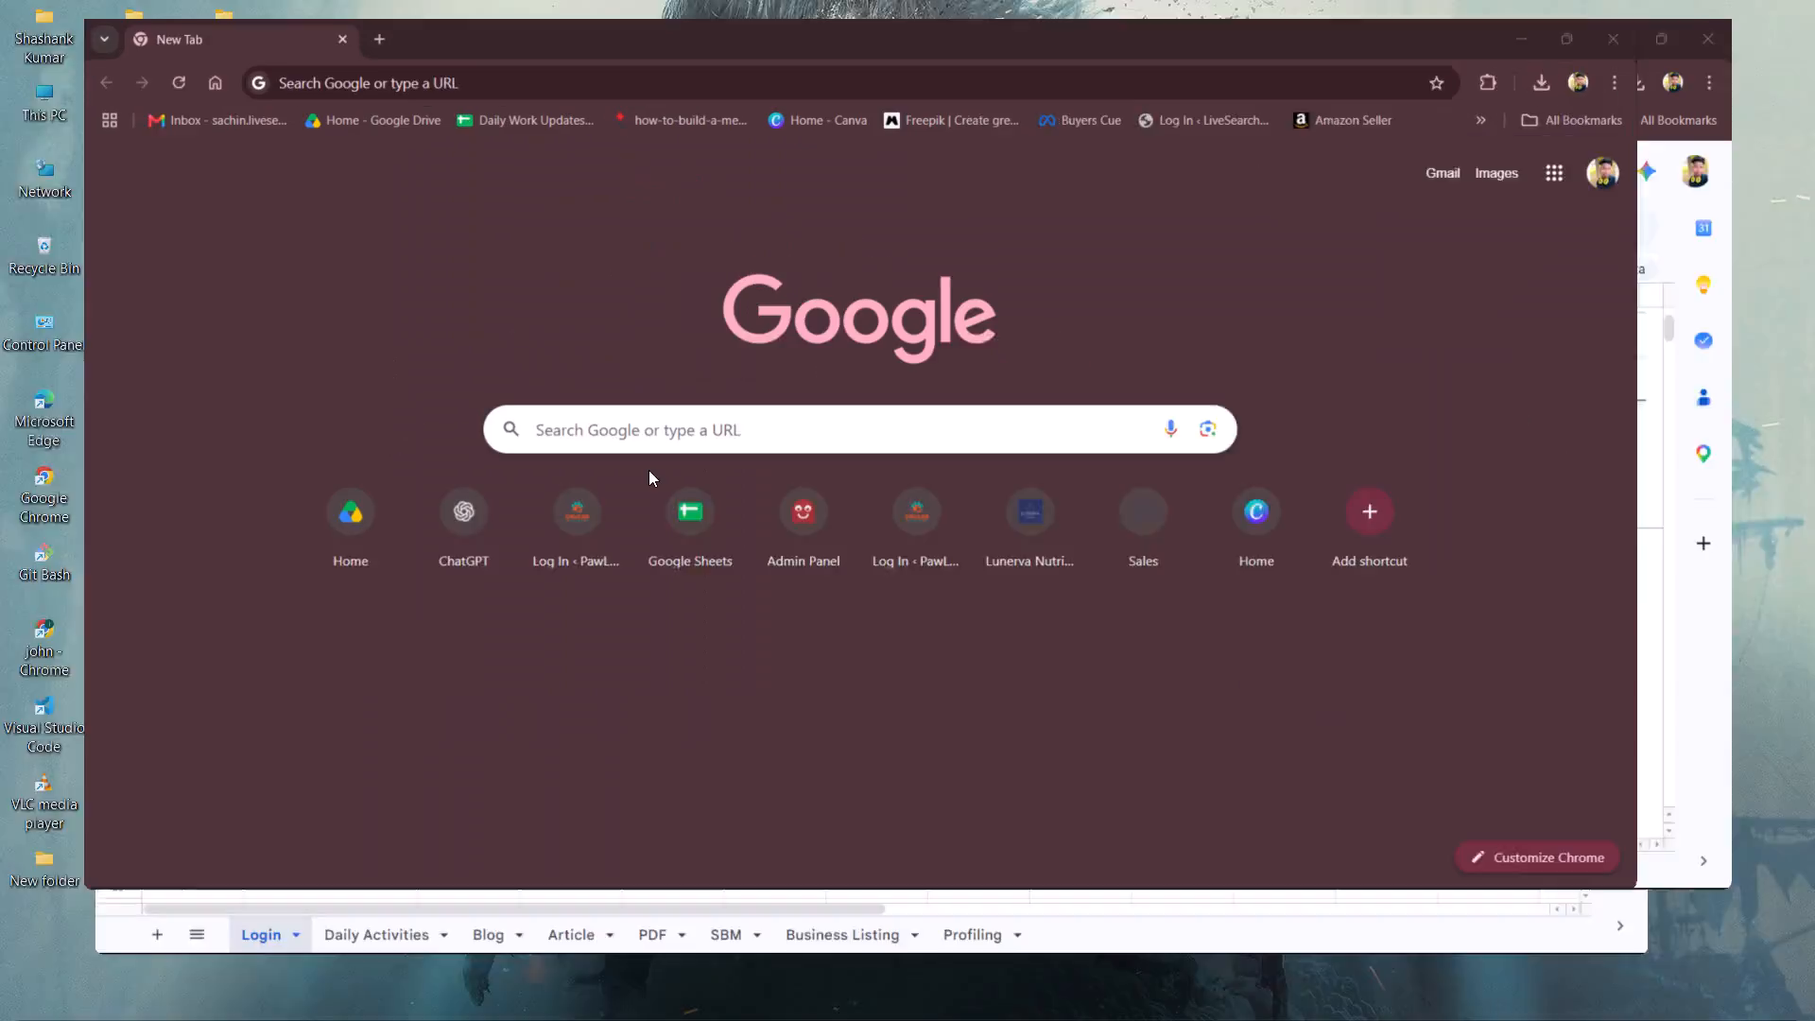